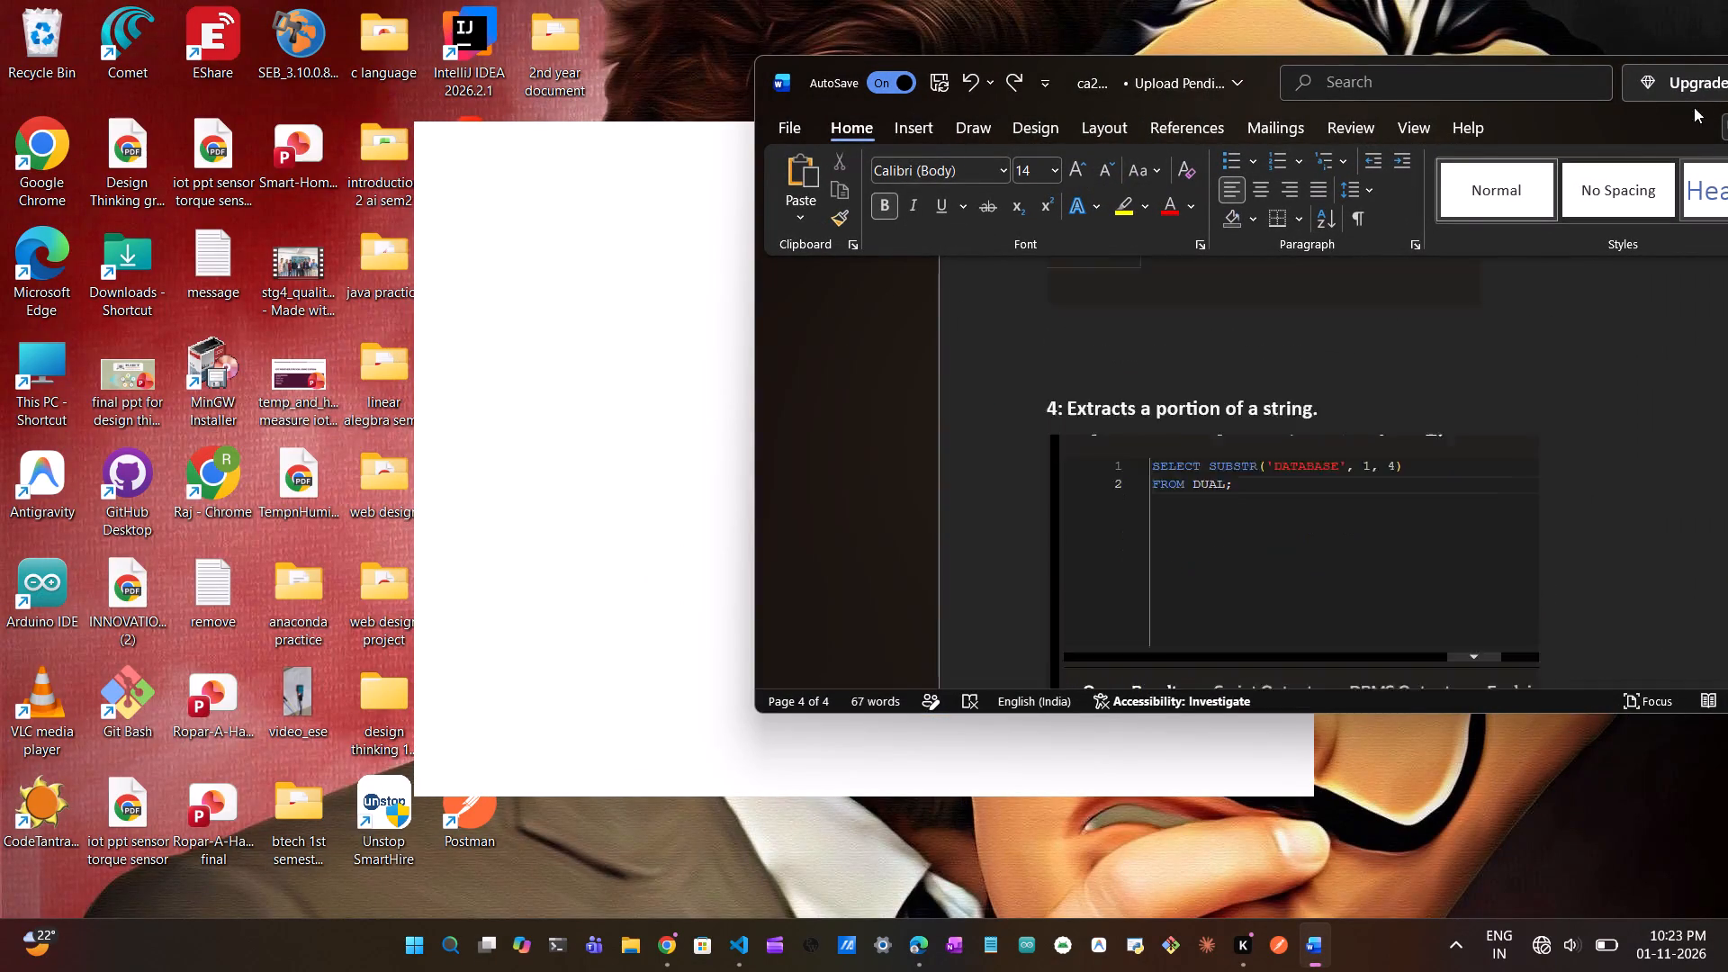
Bring the ca2 dbms document window fully onto the screen and maximize it.
{"action": "left_click_drag", "start_coordinate": [867, 391], "coordinate": [627, 421]}
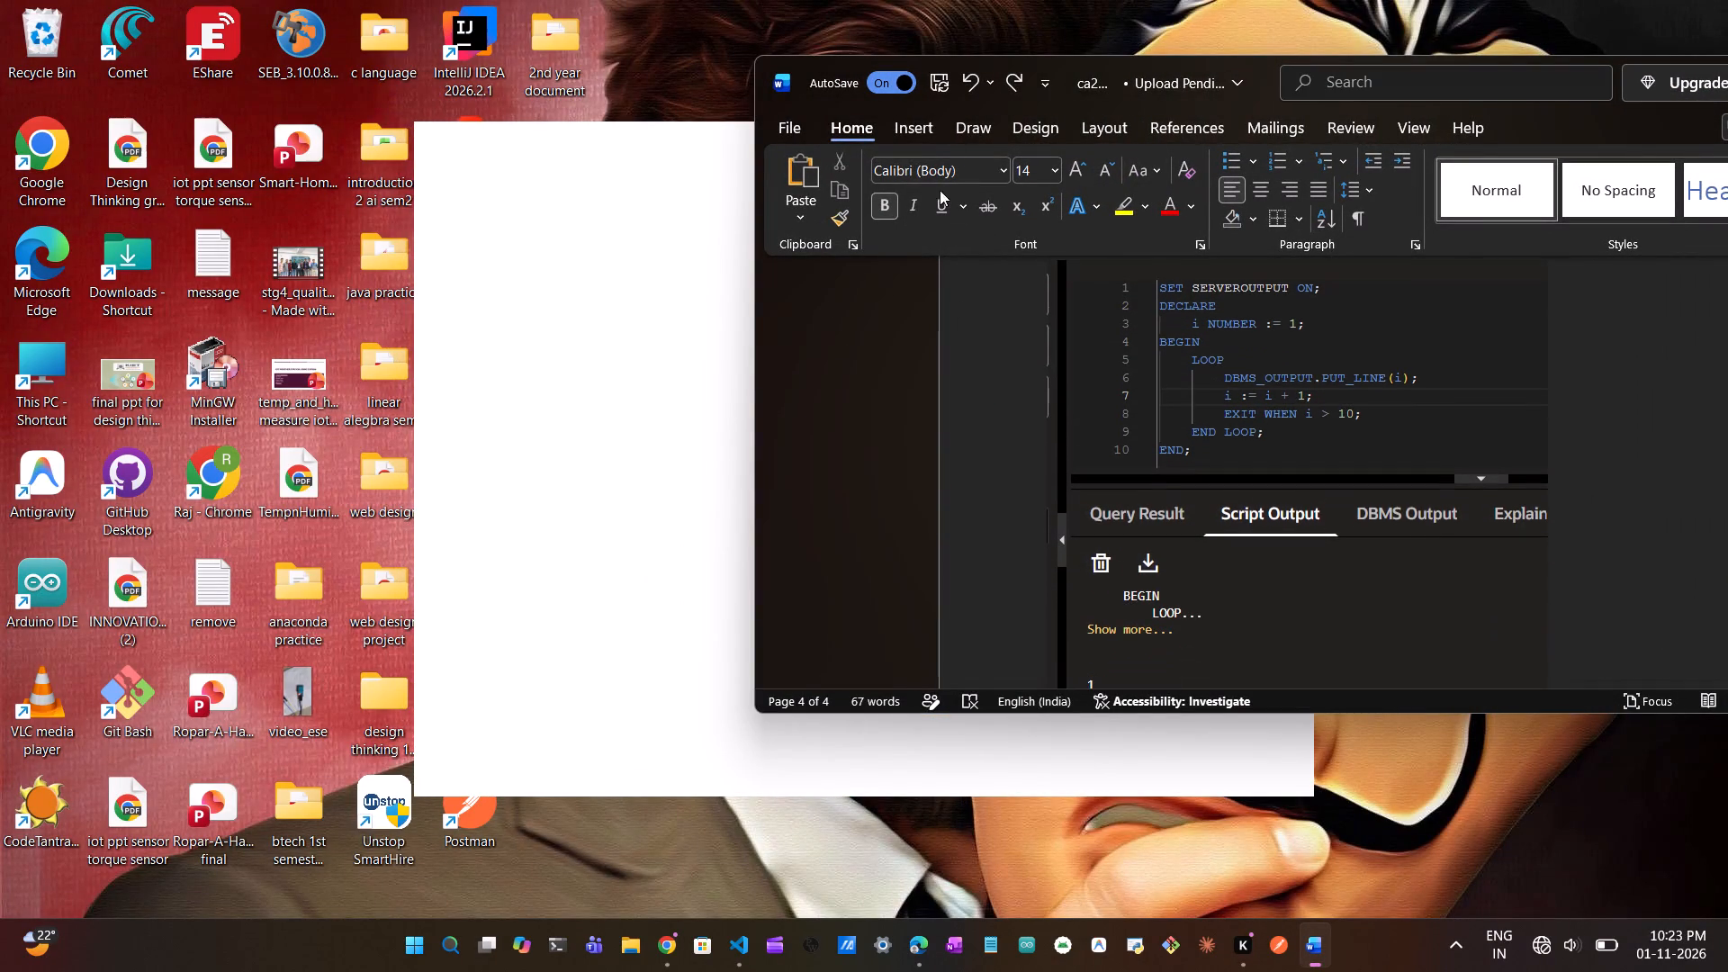
{"action": "left_click_drag", "start_coordinate": [821, 64], "coordinate": [508, 97]}
{"action": "left_click_drag", "start_coordinate": [508, 97], "coordinate": [514, 95]}
{"action": "left_click_drag", "start_coordinate": [812, 102], "coordinate": [625, 89]}
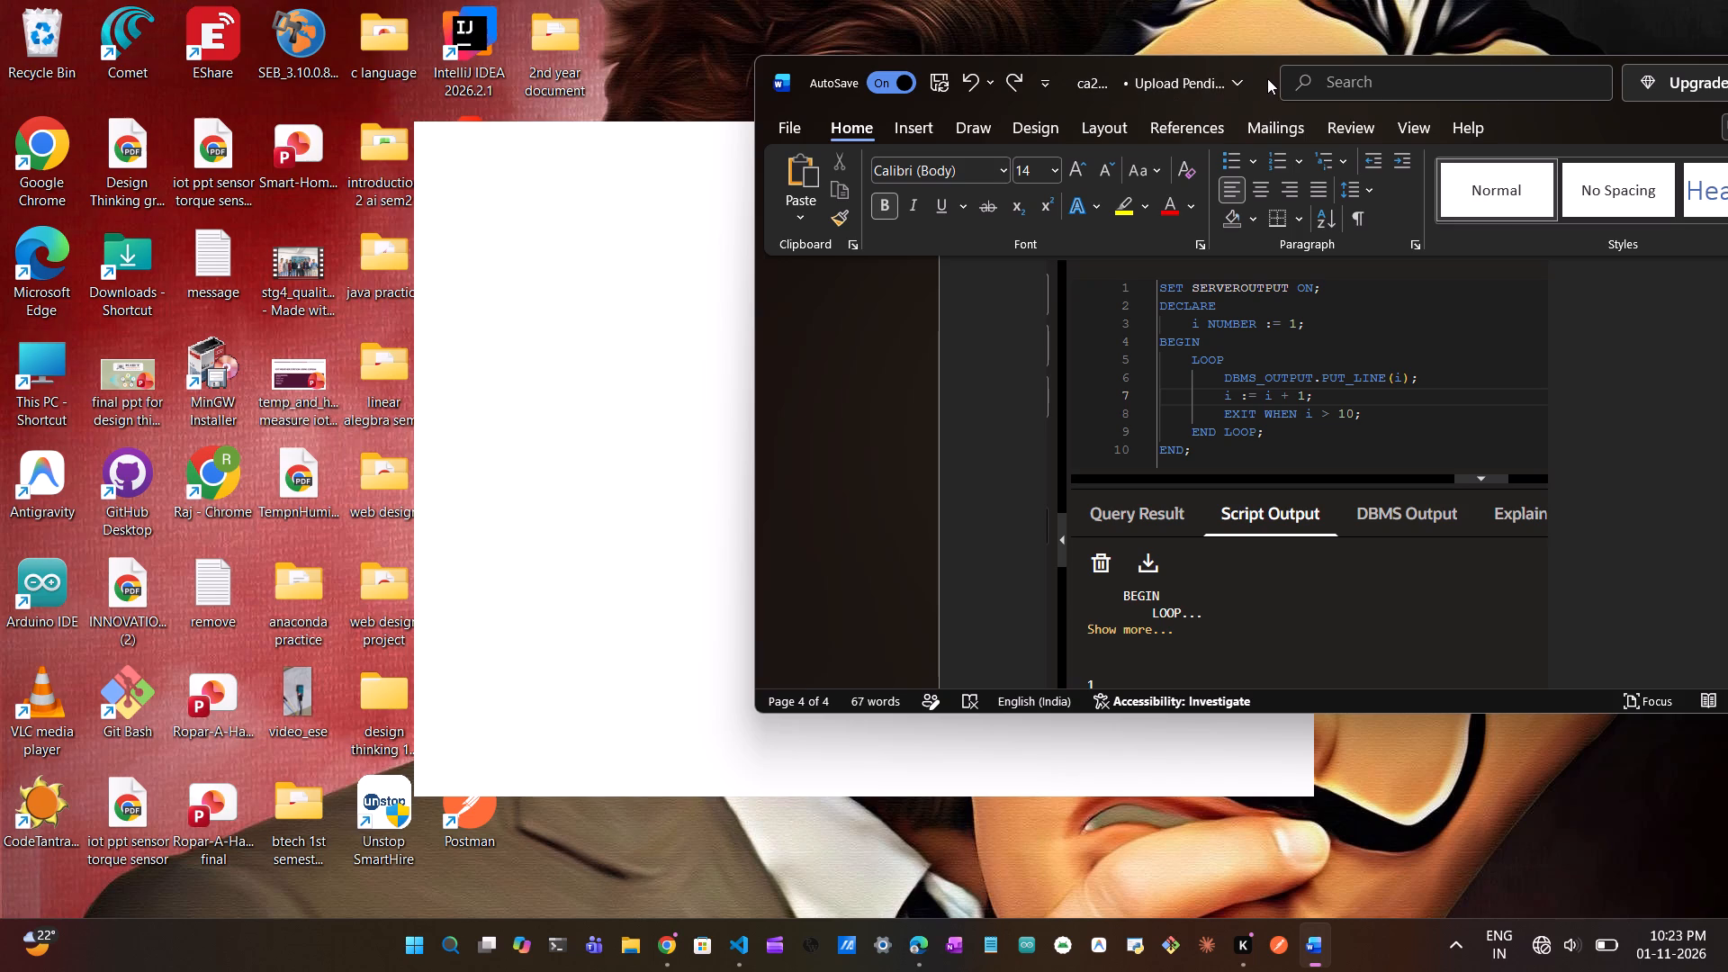
{"action": "left_click_drag", "start_coordinate": [1267, 77], "coordinate": [837, 243]}
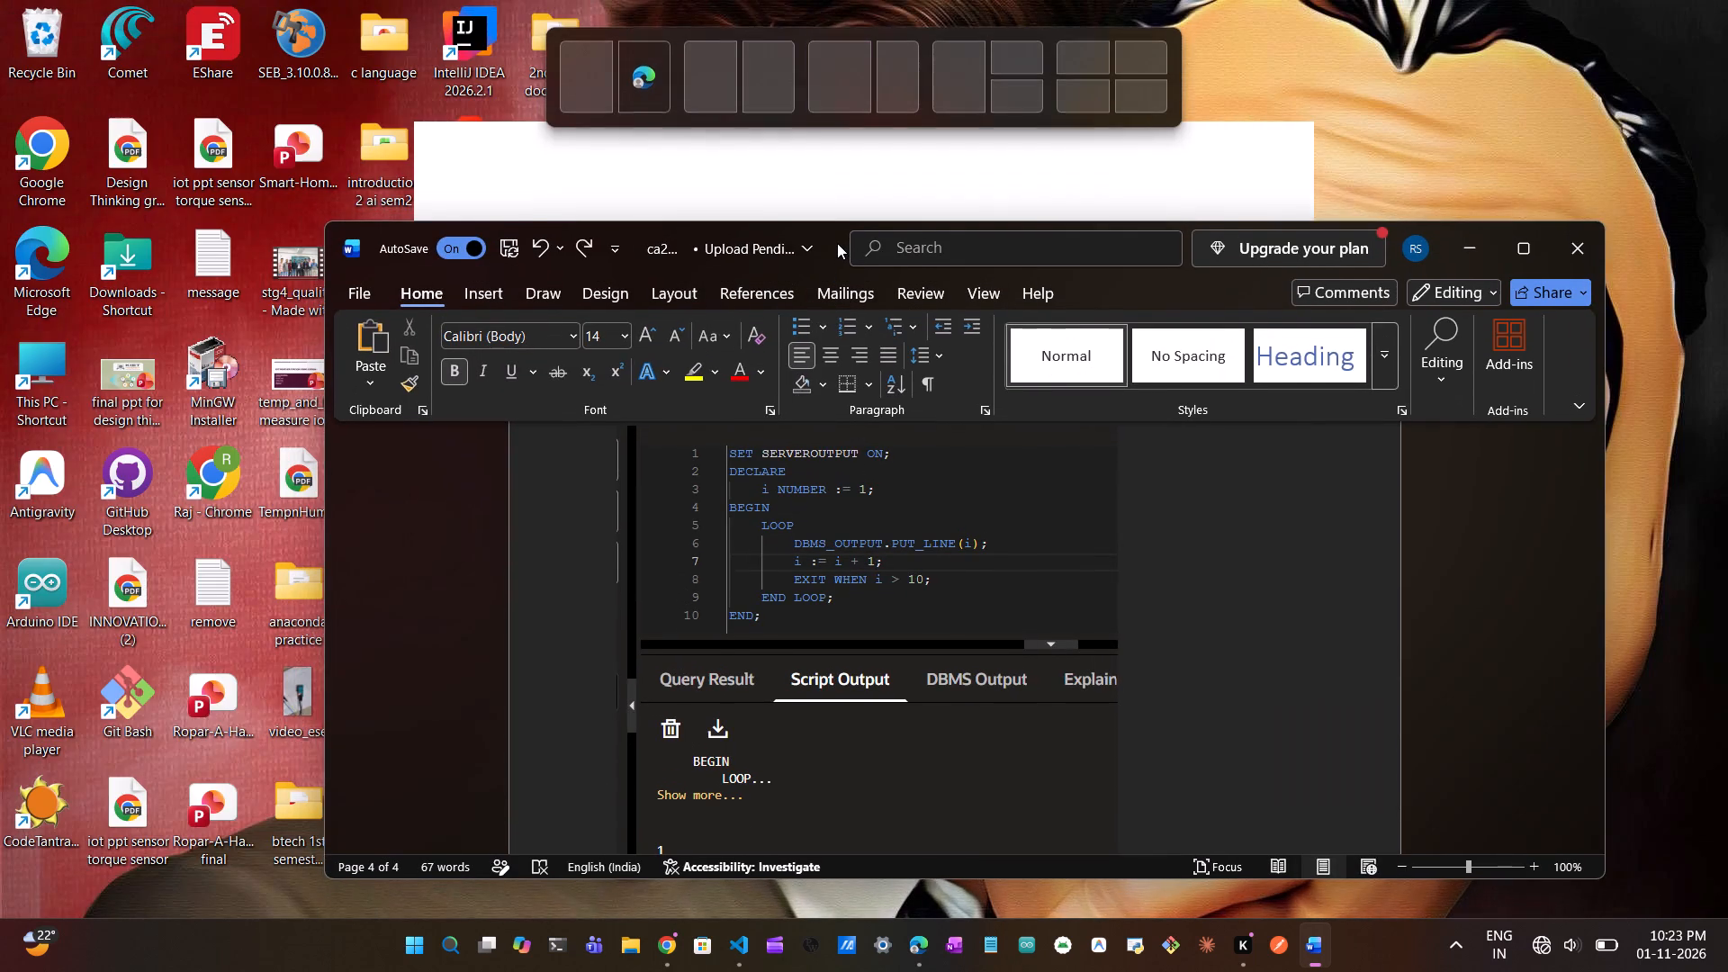
{"action": "left_click", "coordinate": [1523, 230]}
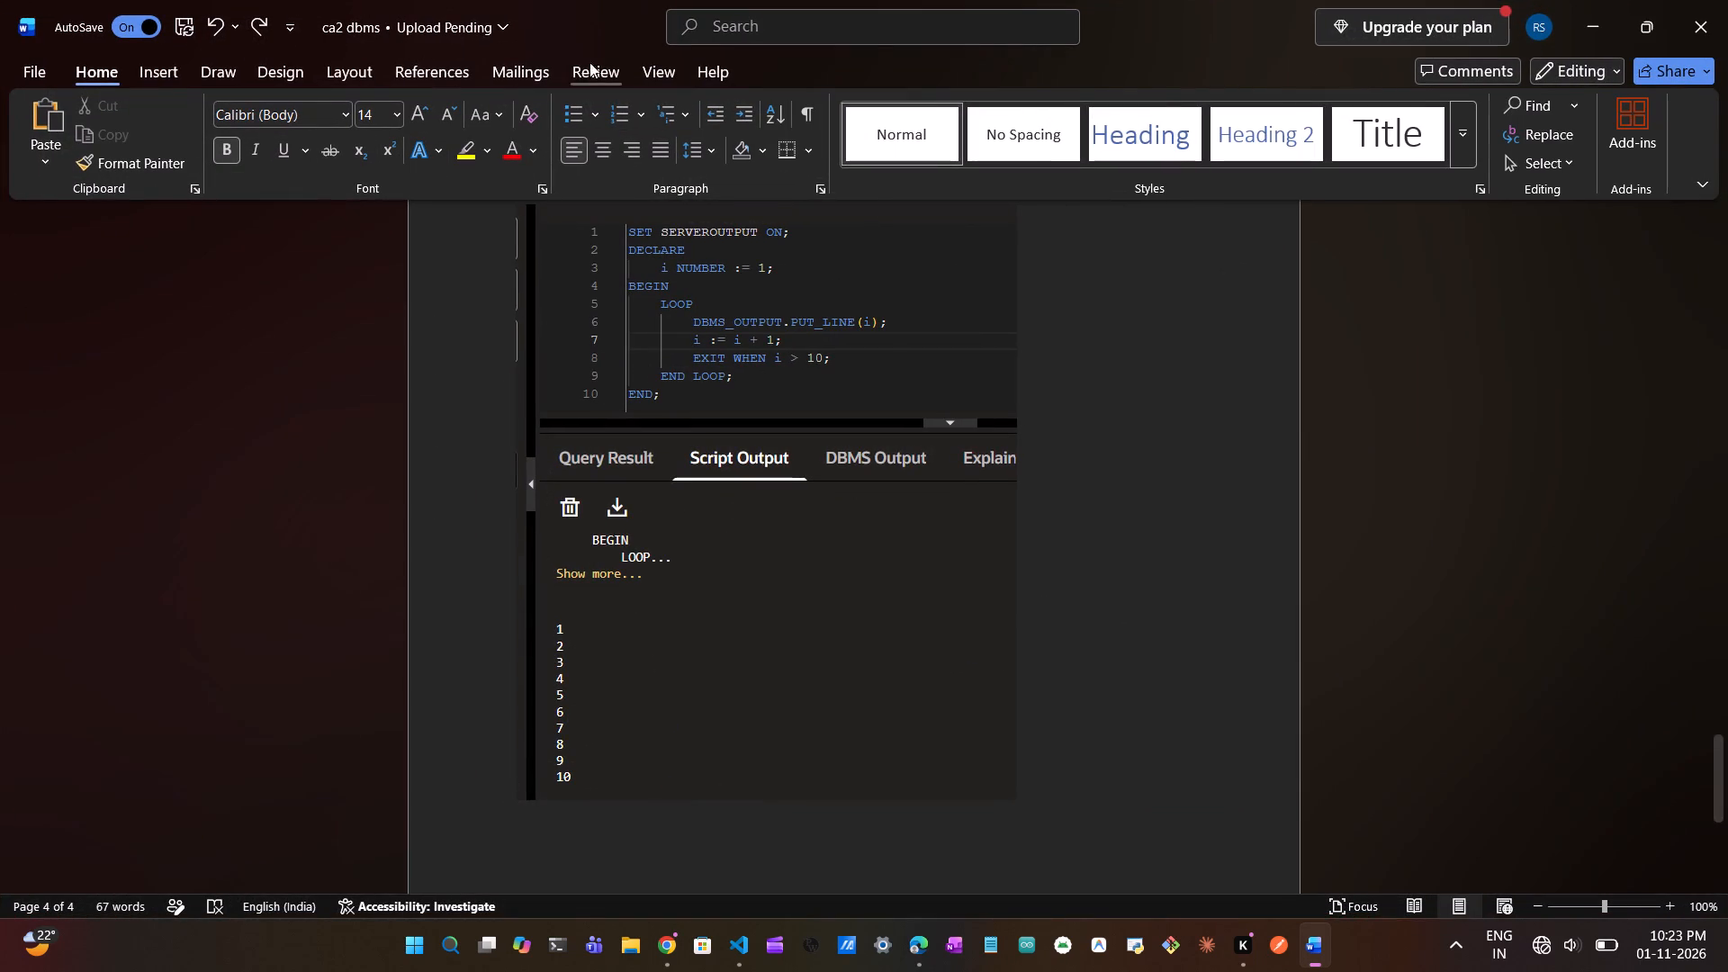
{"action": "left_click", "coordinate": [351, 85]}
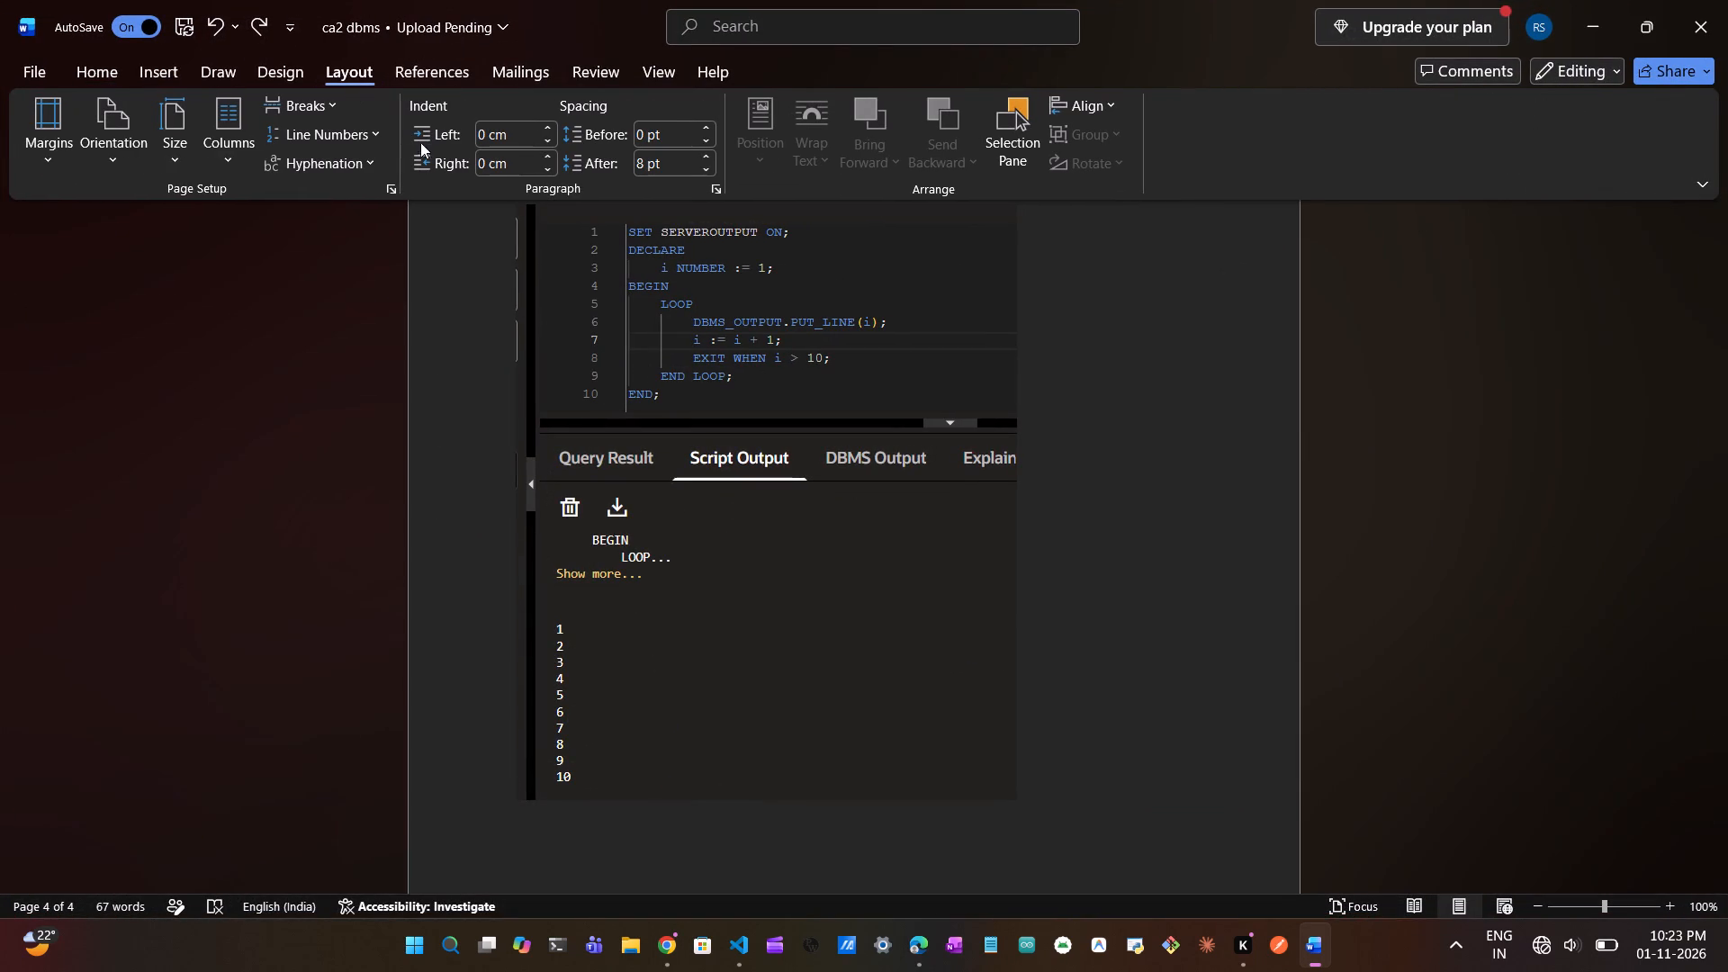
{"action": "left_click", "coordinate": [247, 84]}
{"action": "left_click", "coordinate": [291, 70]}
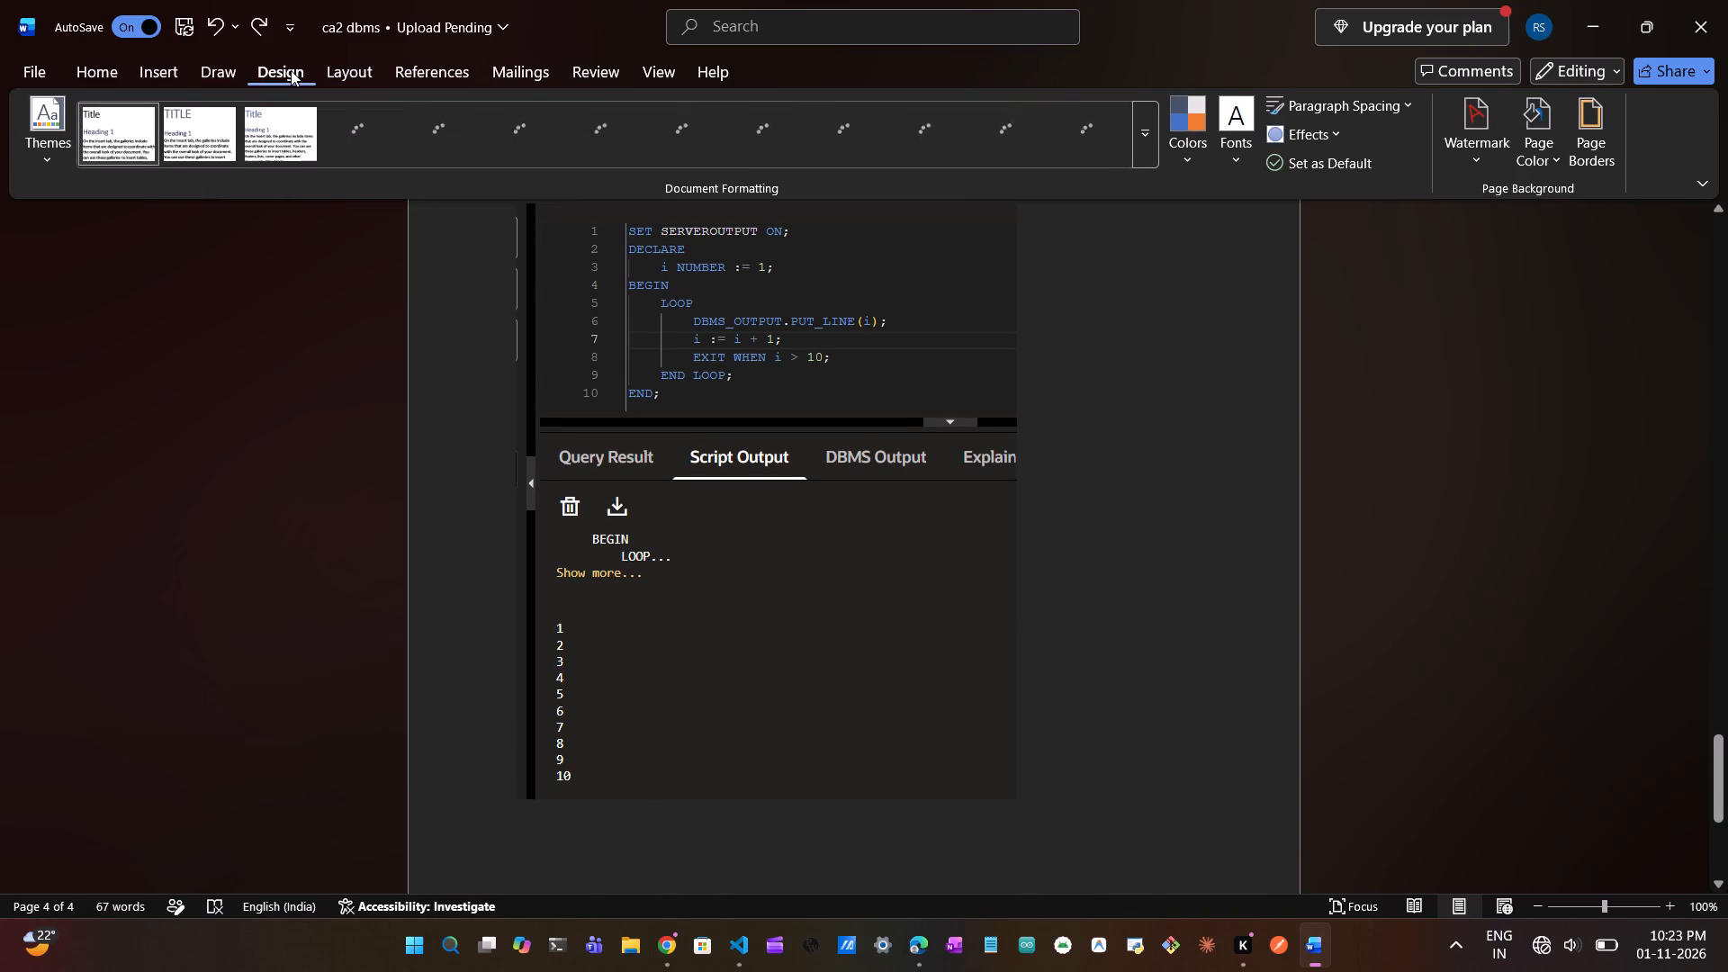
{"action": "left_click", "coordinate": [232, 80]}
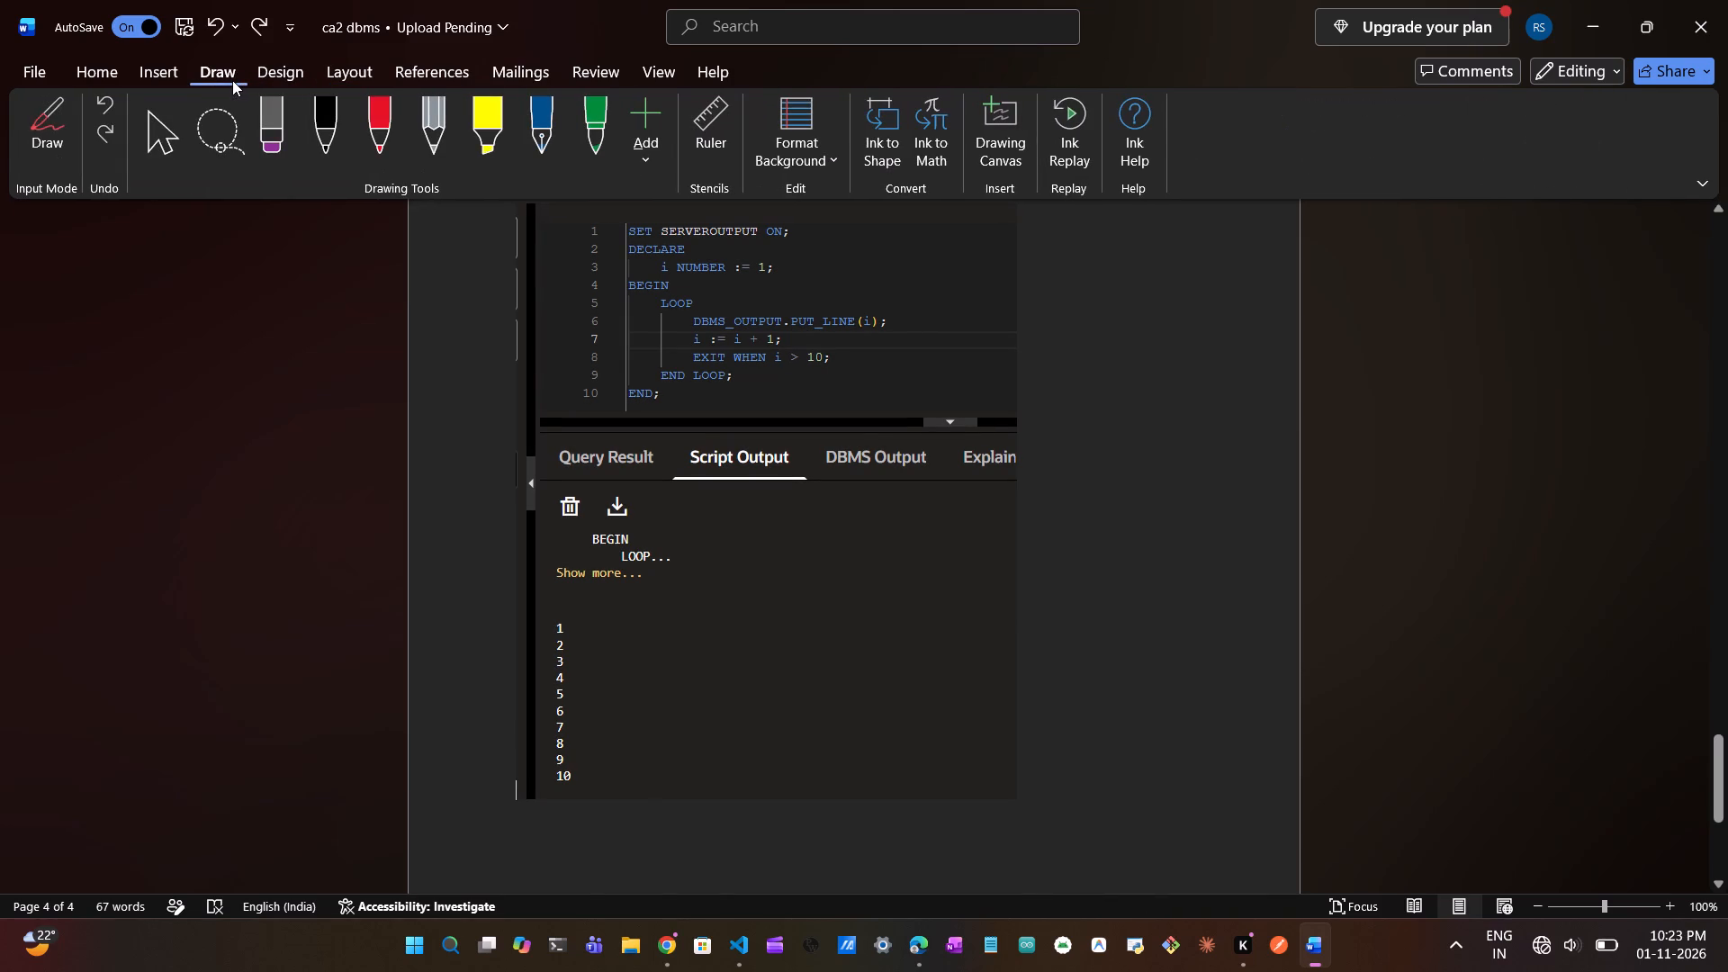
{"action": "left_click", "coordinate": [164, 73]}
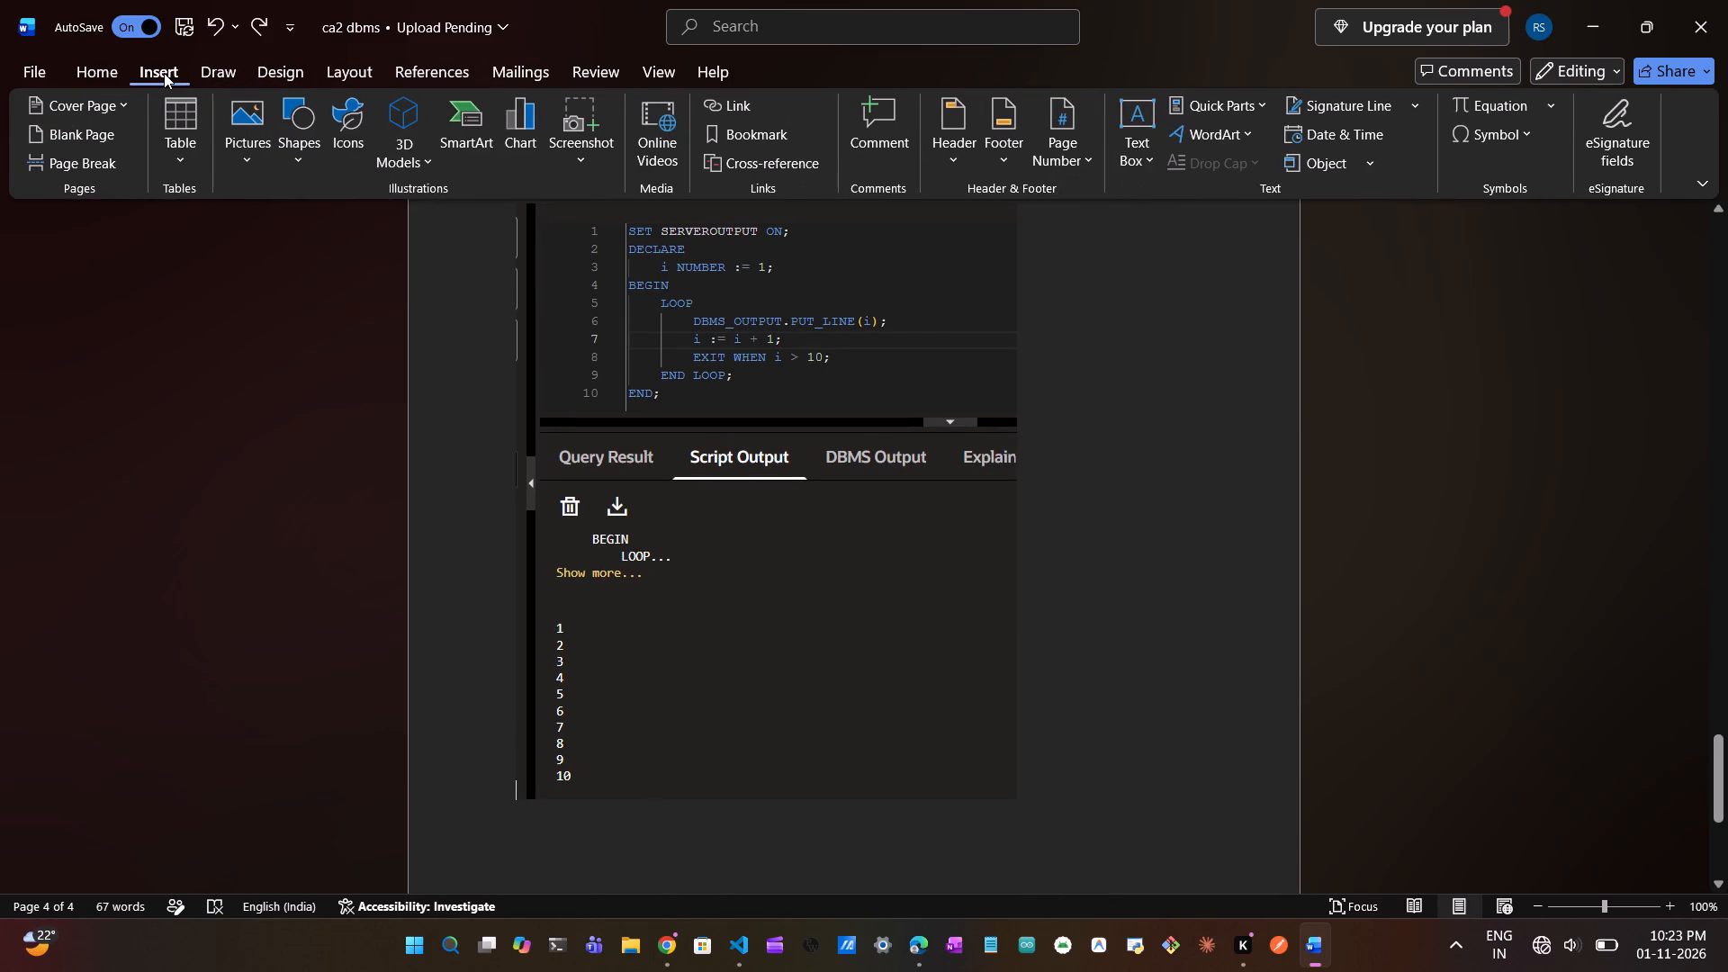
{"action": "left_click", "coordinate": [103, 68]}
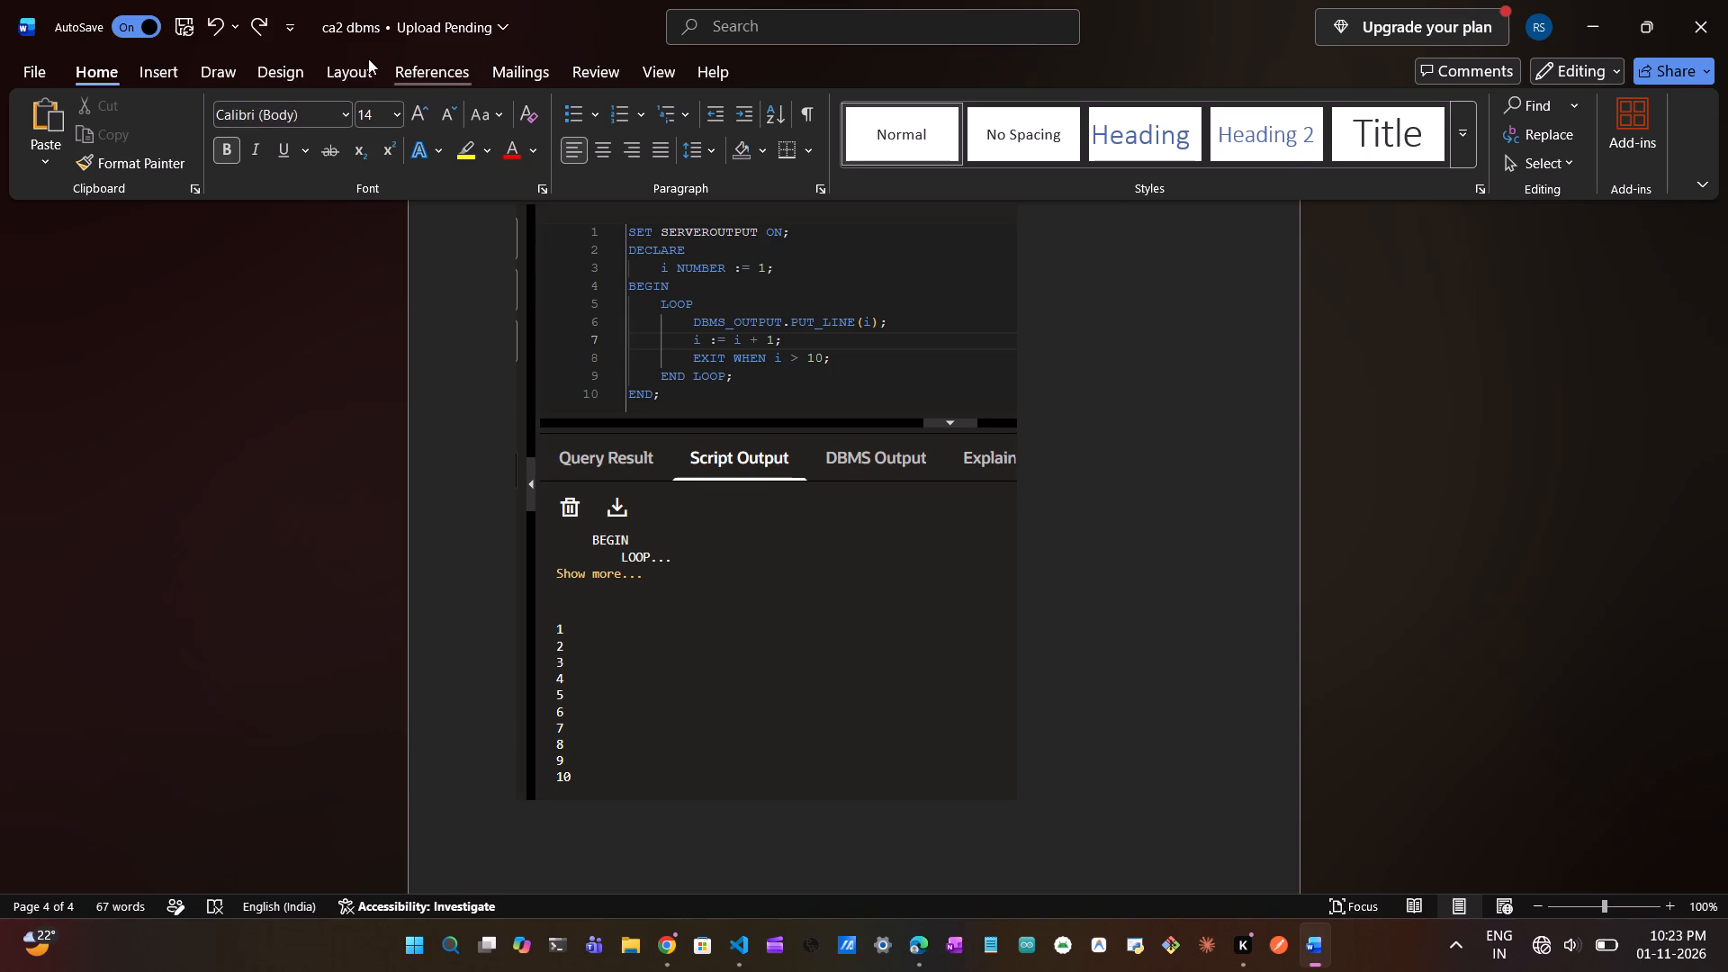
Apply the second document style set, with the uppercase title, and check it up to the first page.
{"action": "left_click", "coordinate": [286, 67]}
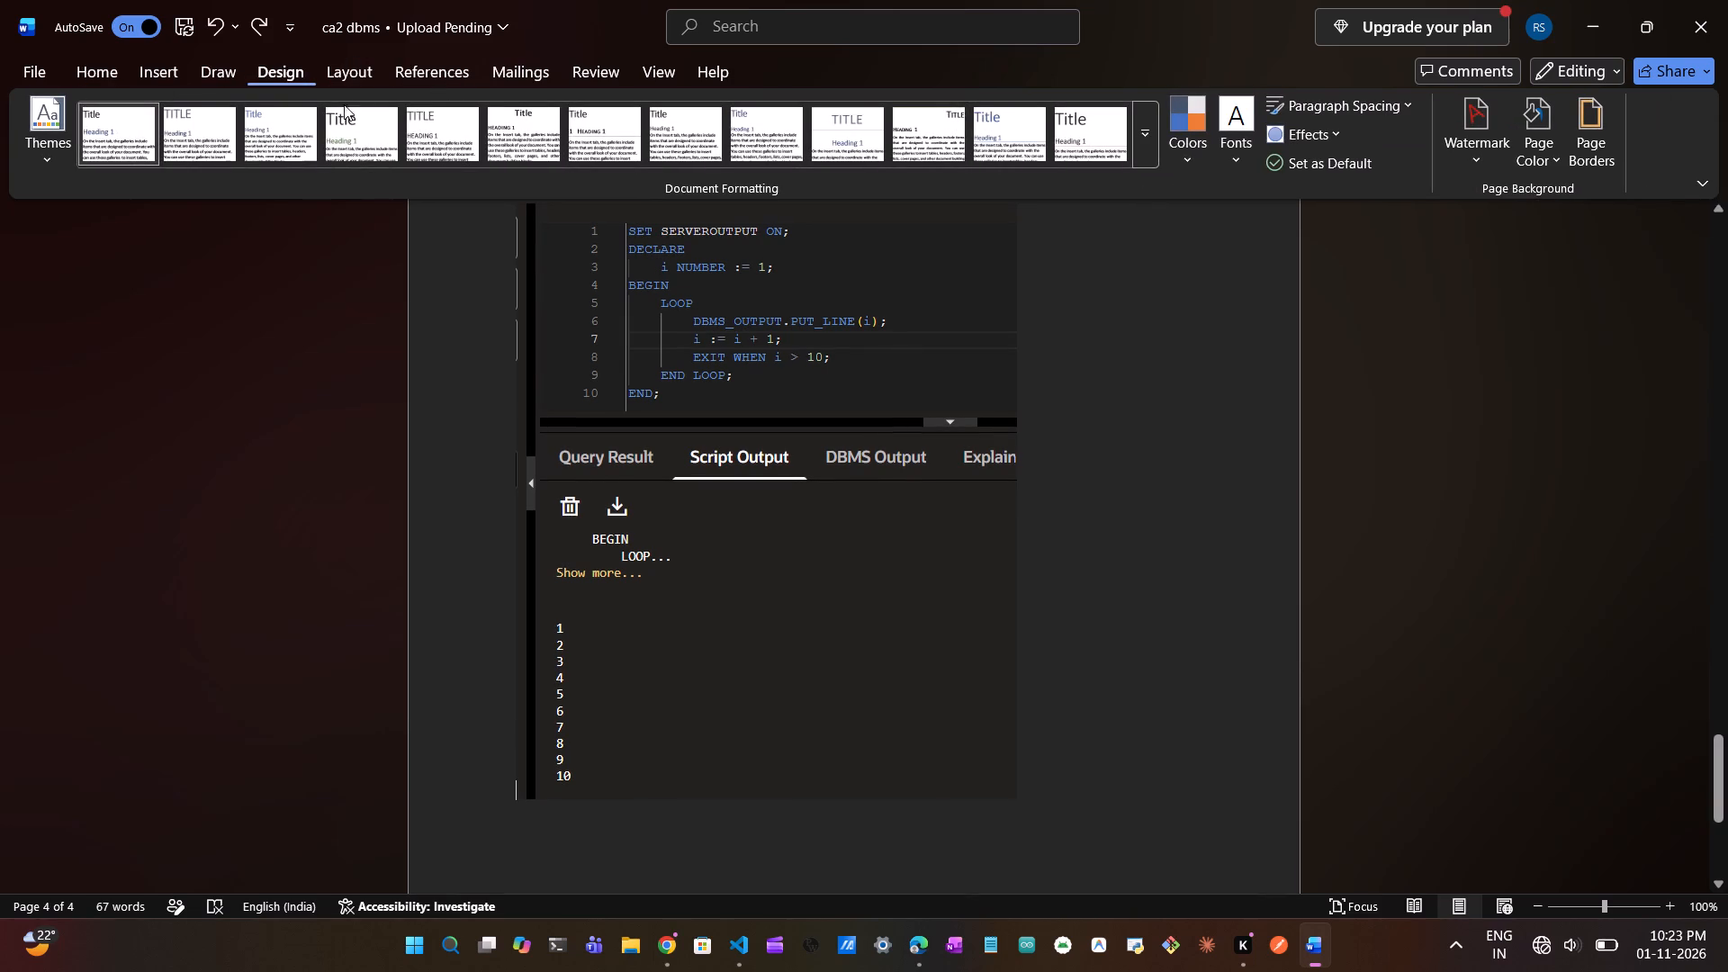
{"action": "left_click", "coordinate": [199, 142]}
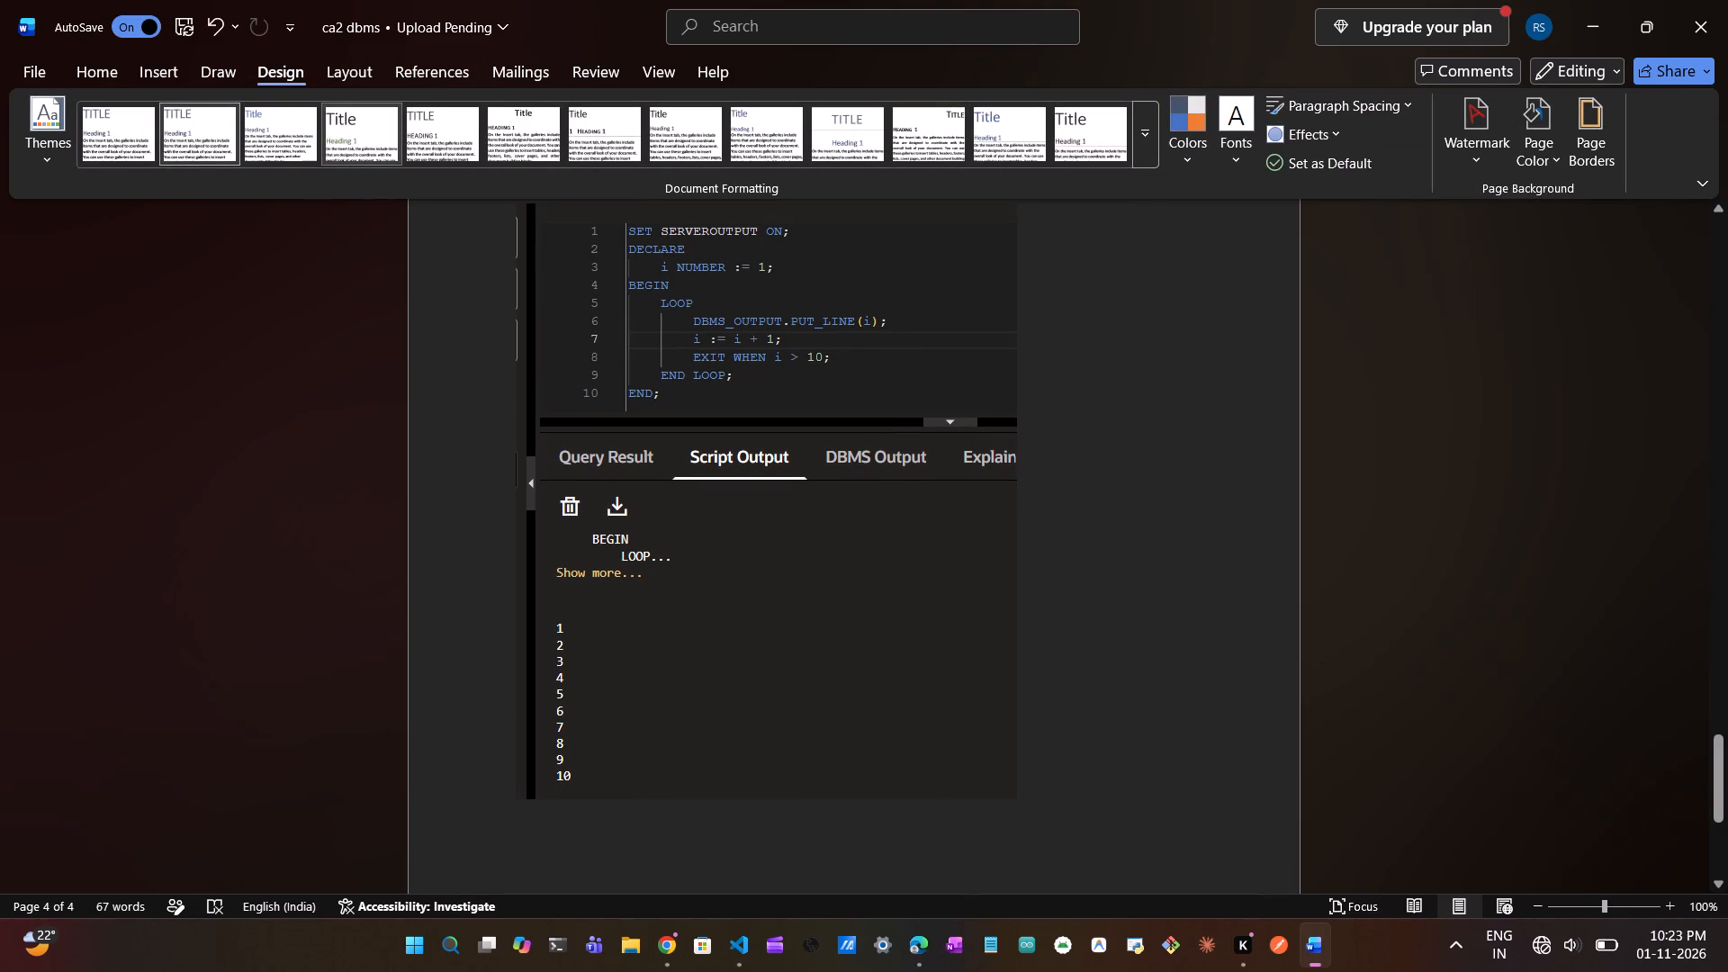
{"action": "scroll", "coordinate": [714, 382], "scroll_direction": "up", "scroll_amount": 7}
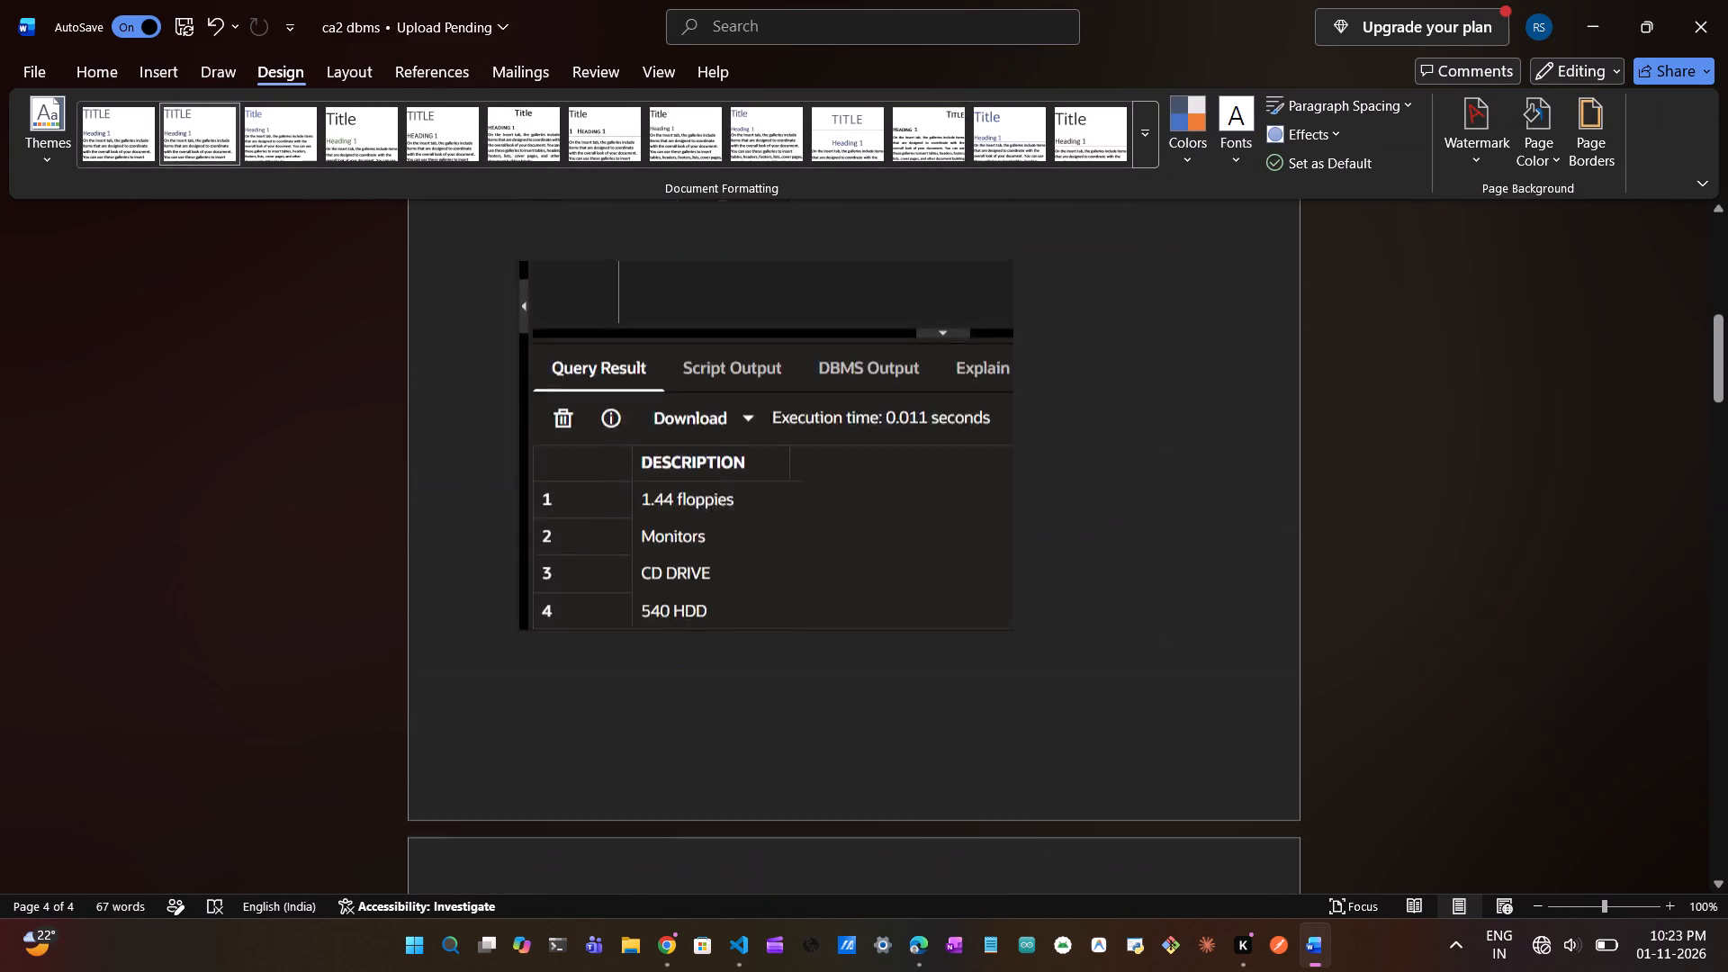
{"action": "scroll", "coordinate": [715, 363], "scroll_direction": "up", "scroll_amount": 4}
Apply the fourth document style set, with the large mixed-case title, and choose the document's own set.
{"action": "left_click", "coordinate": [399, 120]}
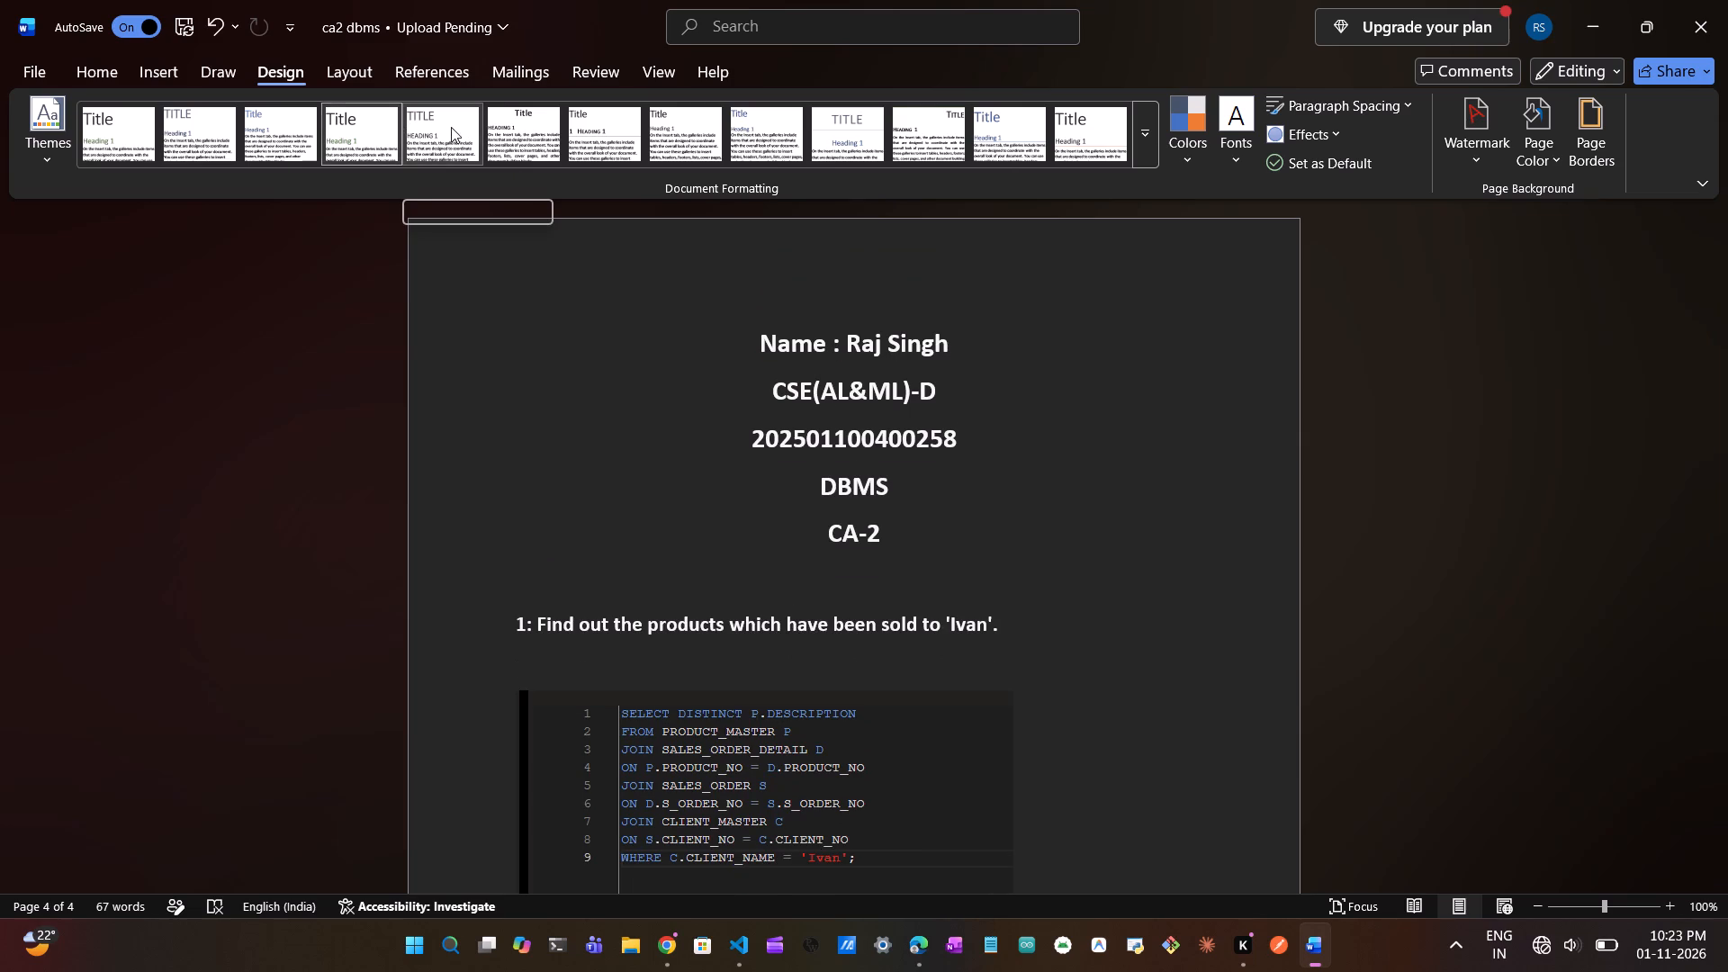
{"action": "left_click", "coordinate": [125, 142]}
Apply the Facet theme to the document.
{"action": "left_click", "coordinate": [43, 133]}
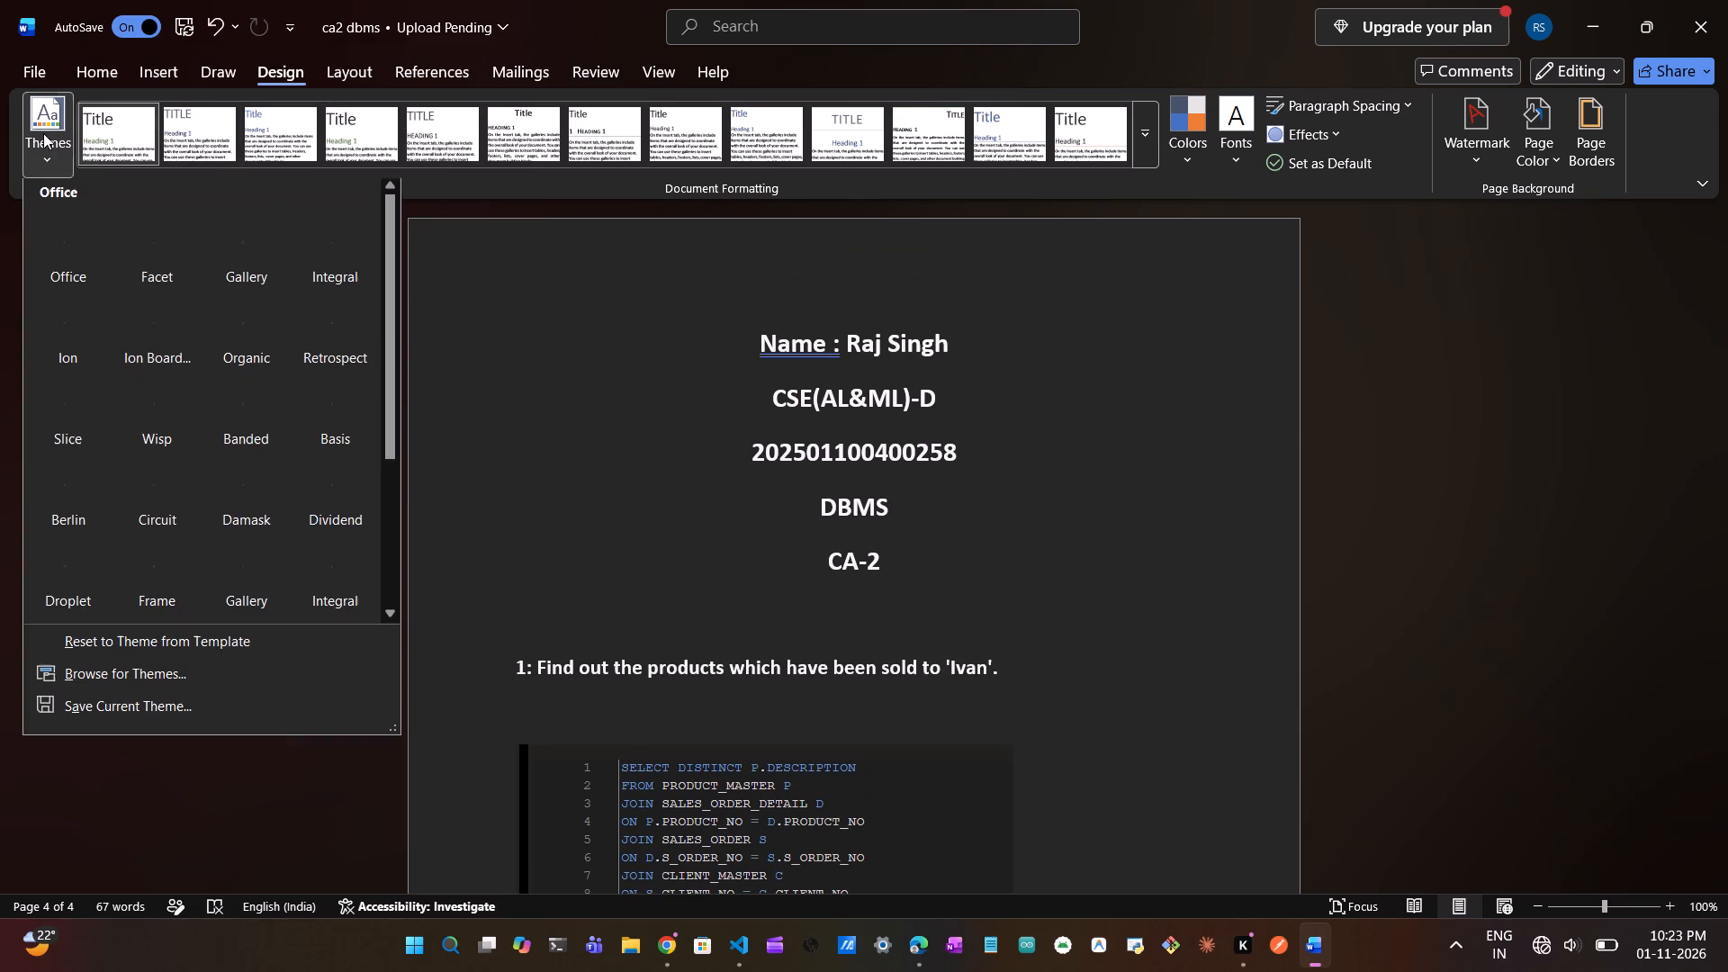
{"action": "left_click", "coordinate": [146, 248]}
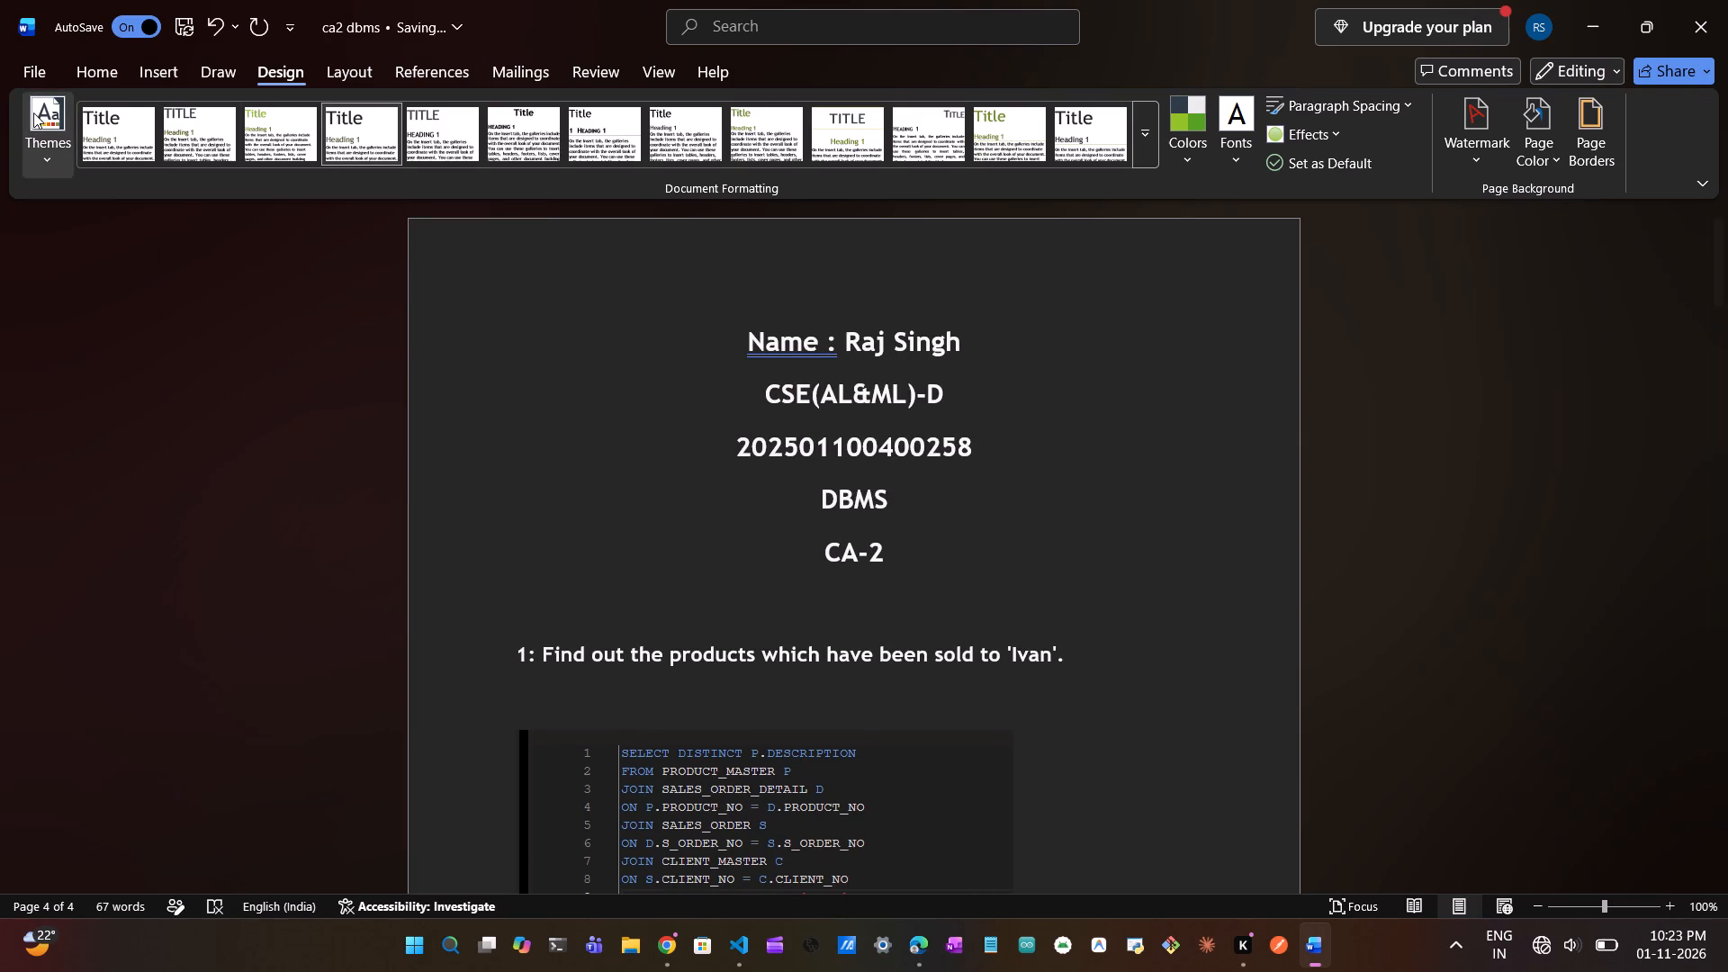
Preview other document themes and review all pages of the document in its current theme.
{"action": "left_click", "coordinate": [39, 125]}
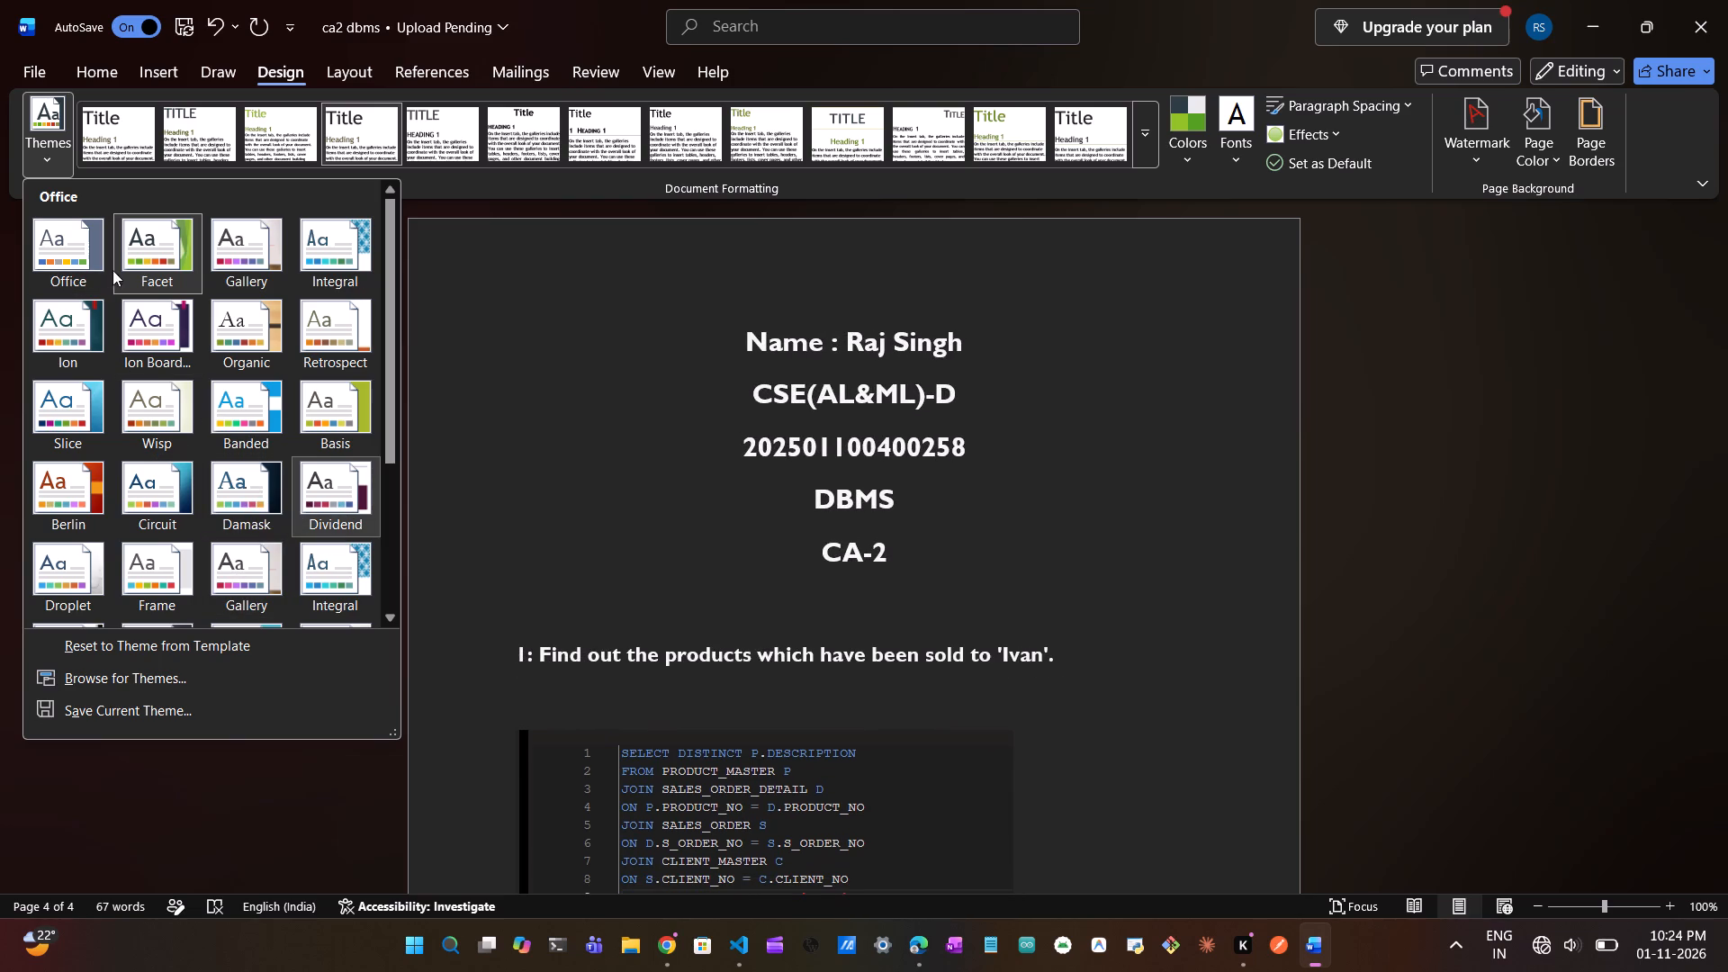
{"action": "scroll", "coordinate": [832, 571], "scroll_direction": "down", "scroll_amount": 3}
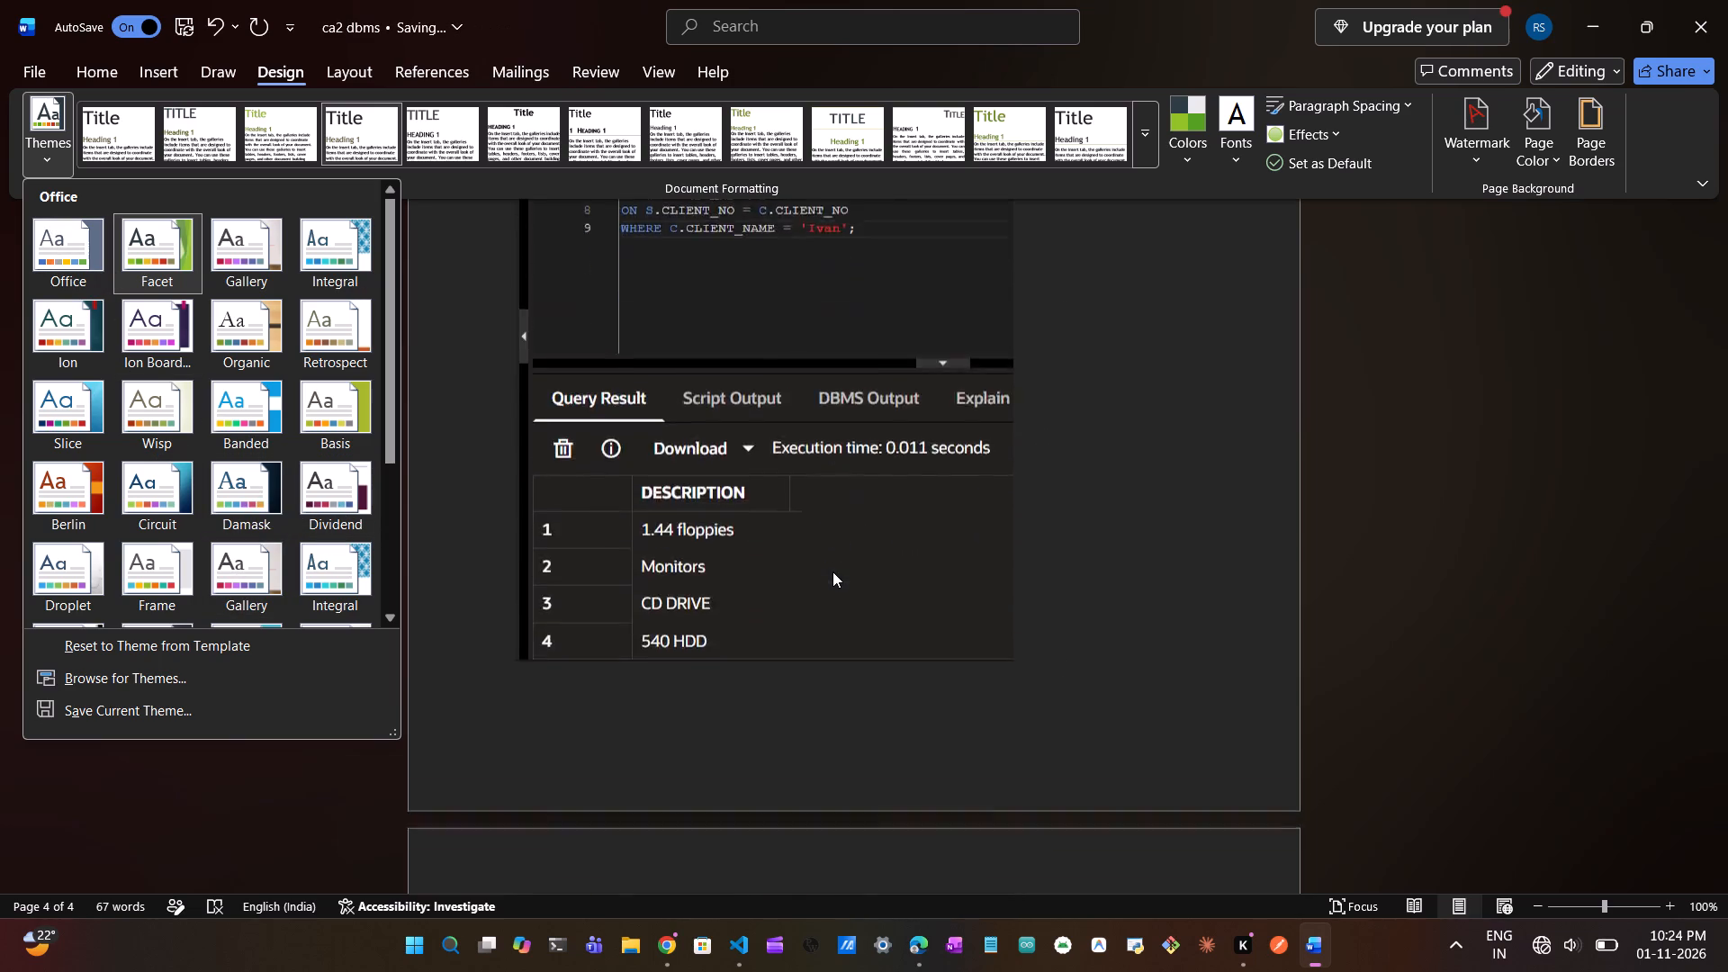
{"action": "scroll", "coordinate": [832, 571], "scroll_direction": "down", "scroll_amount": 6}
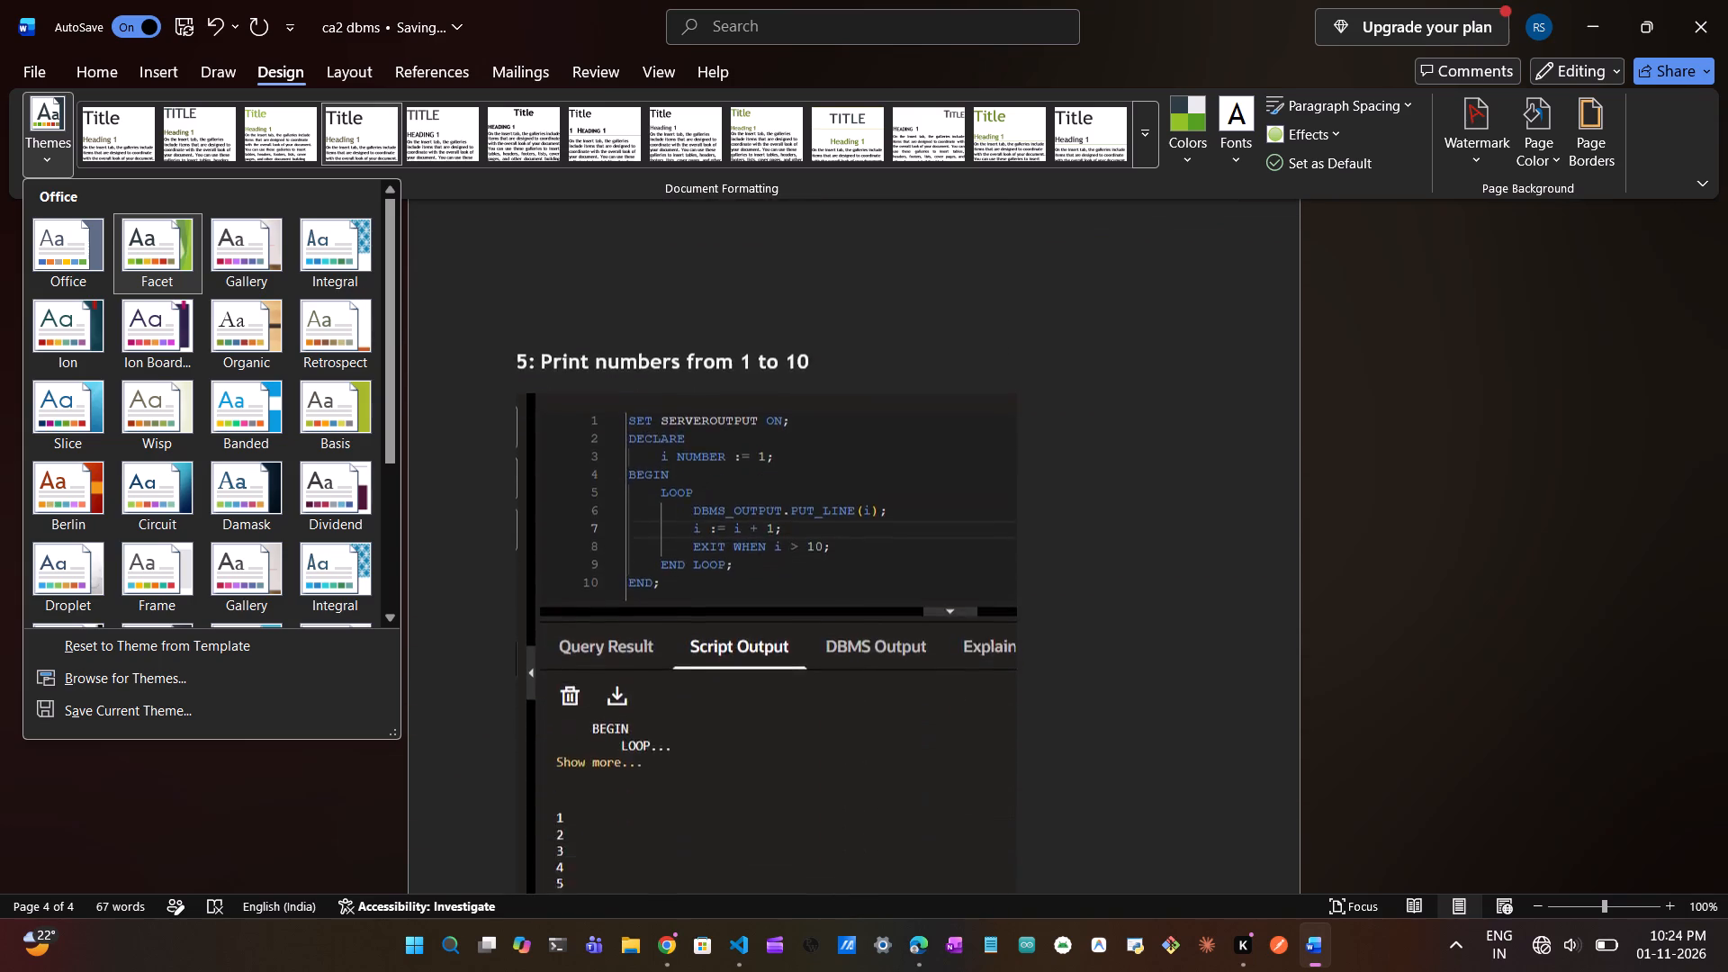
{"action": "scroll", "coordinate": [832, 571], "scroll_direction": "down", "scroll_amount": 1}
{"action": "scroll", "coordinate": [832, 571], "scroll_direction": "up", "scroll_amount": 6}
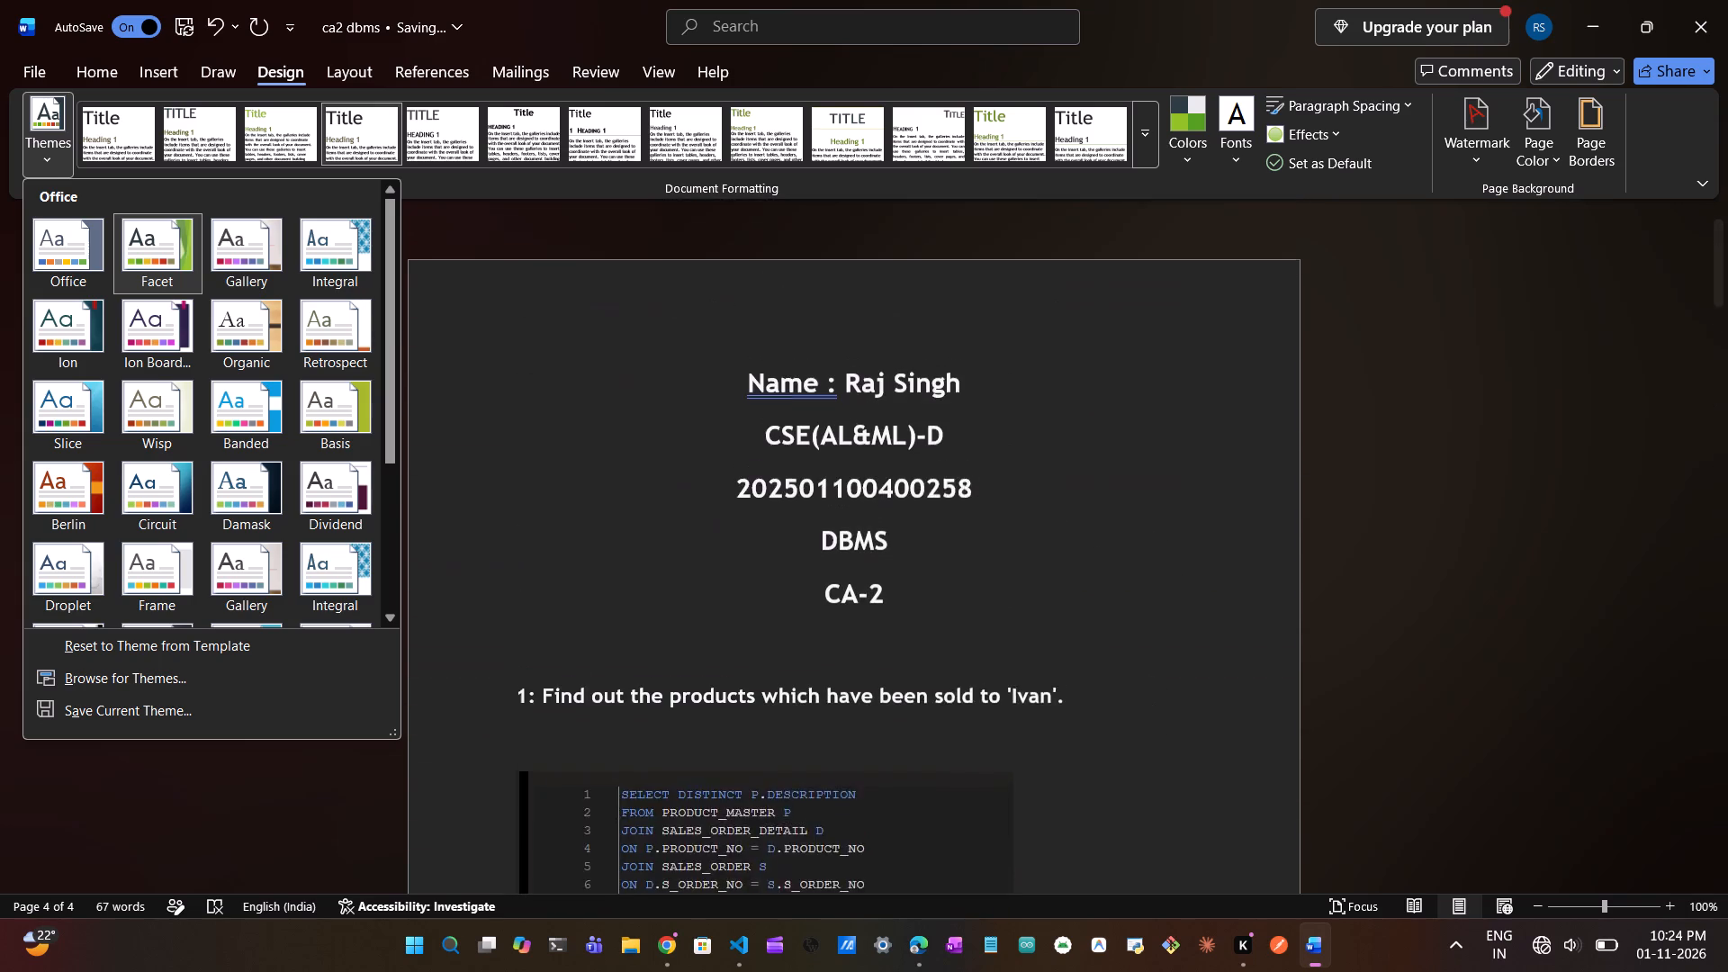
{"action": "scroll", "coordinate": [832, 571], "scroll_direction": "up", "scroll_amount": 3}
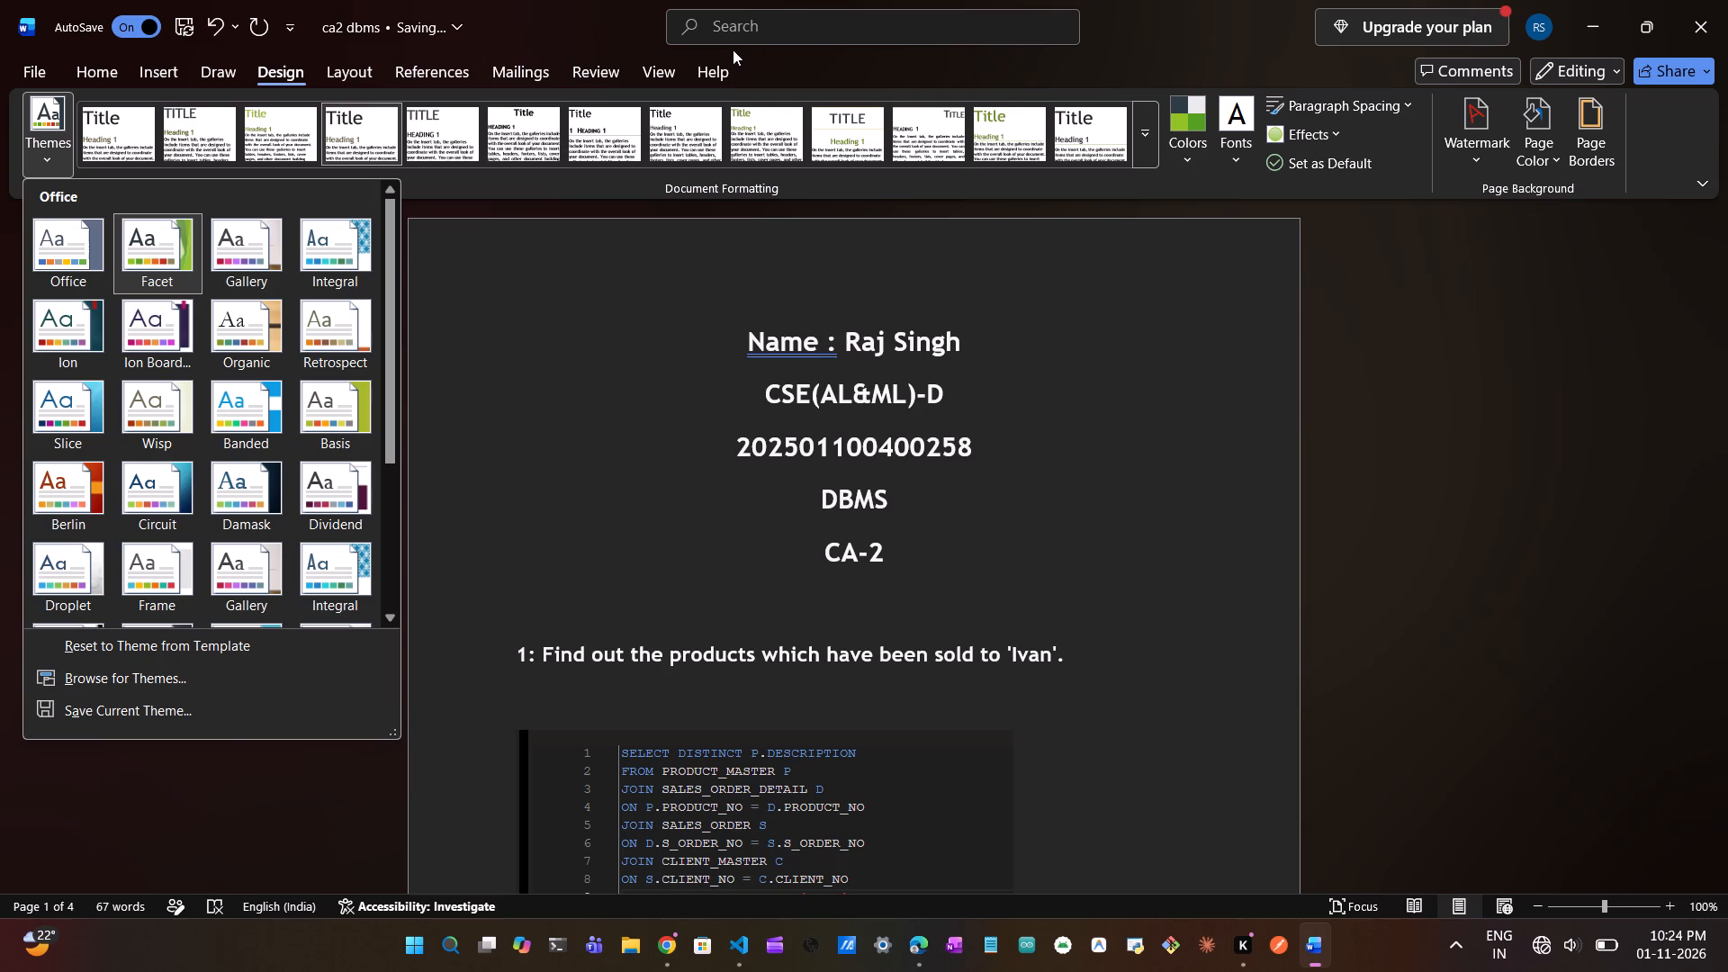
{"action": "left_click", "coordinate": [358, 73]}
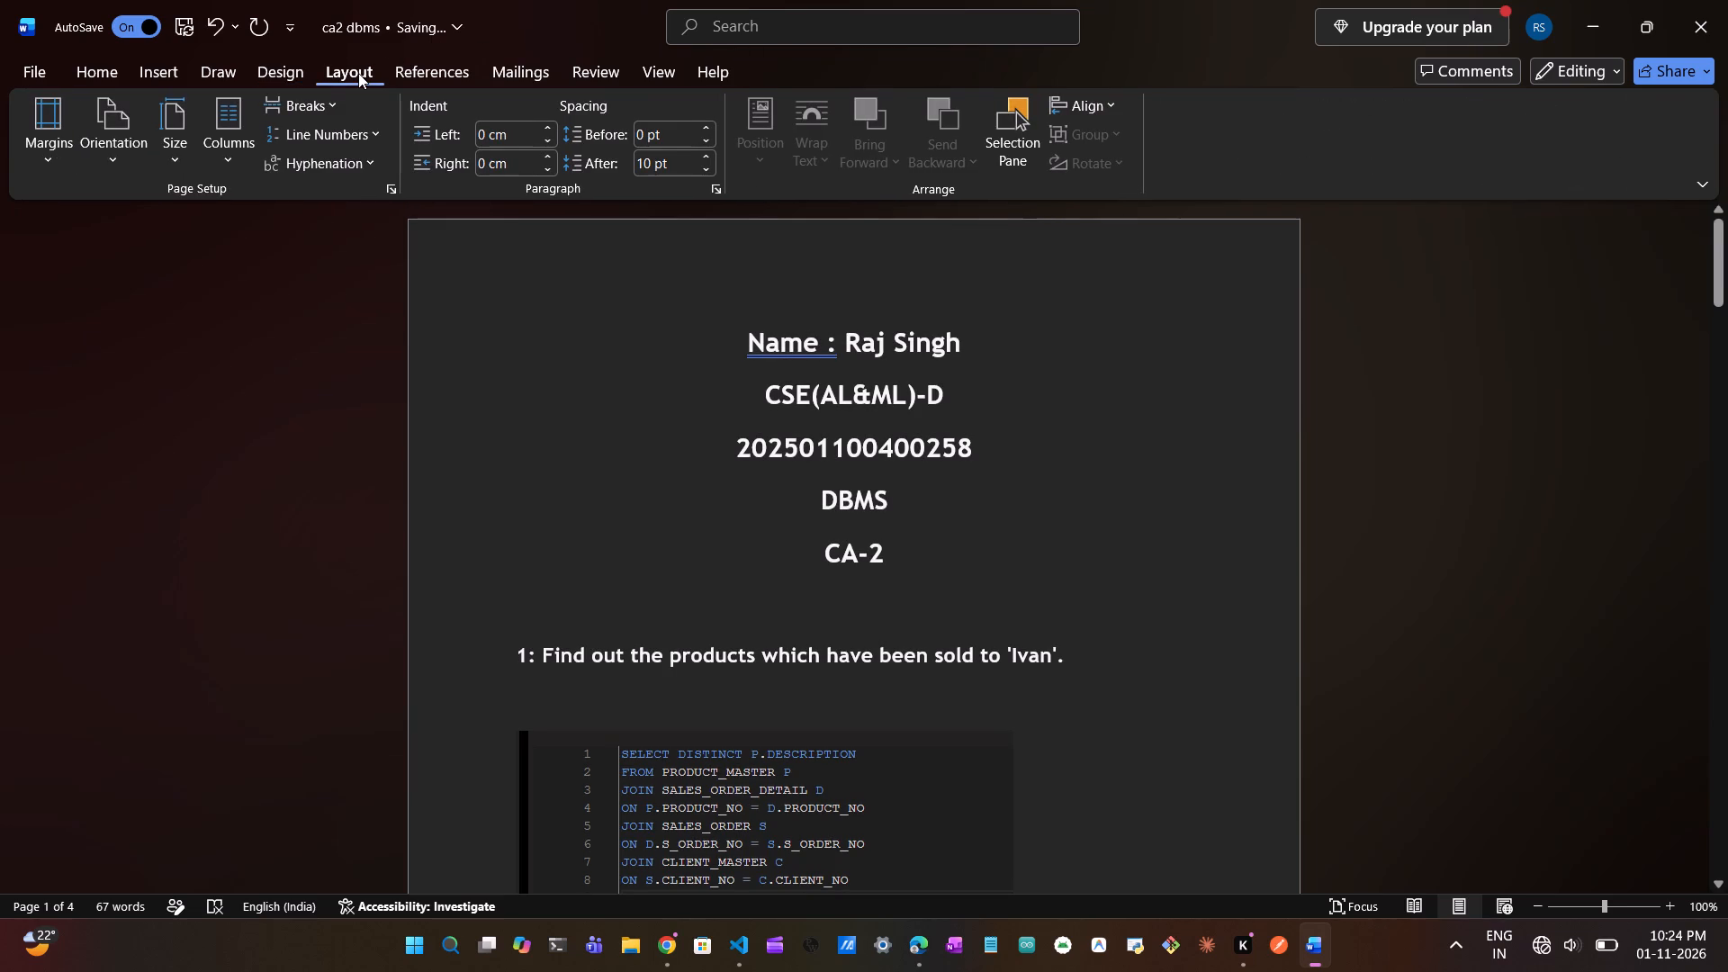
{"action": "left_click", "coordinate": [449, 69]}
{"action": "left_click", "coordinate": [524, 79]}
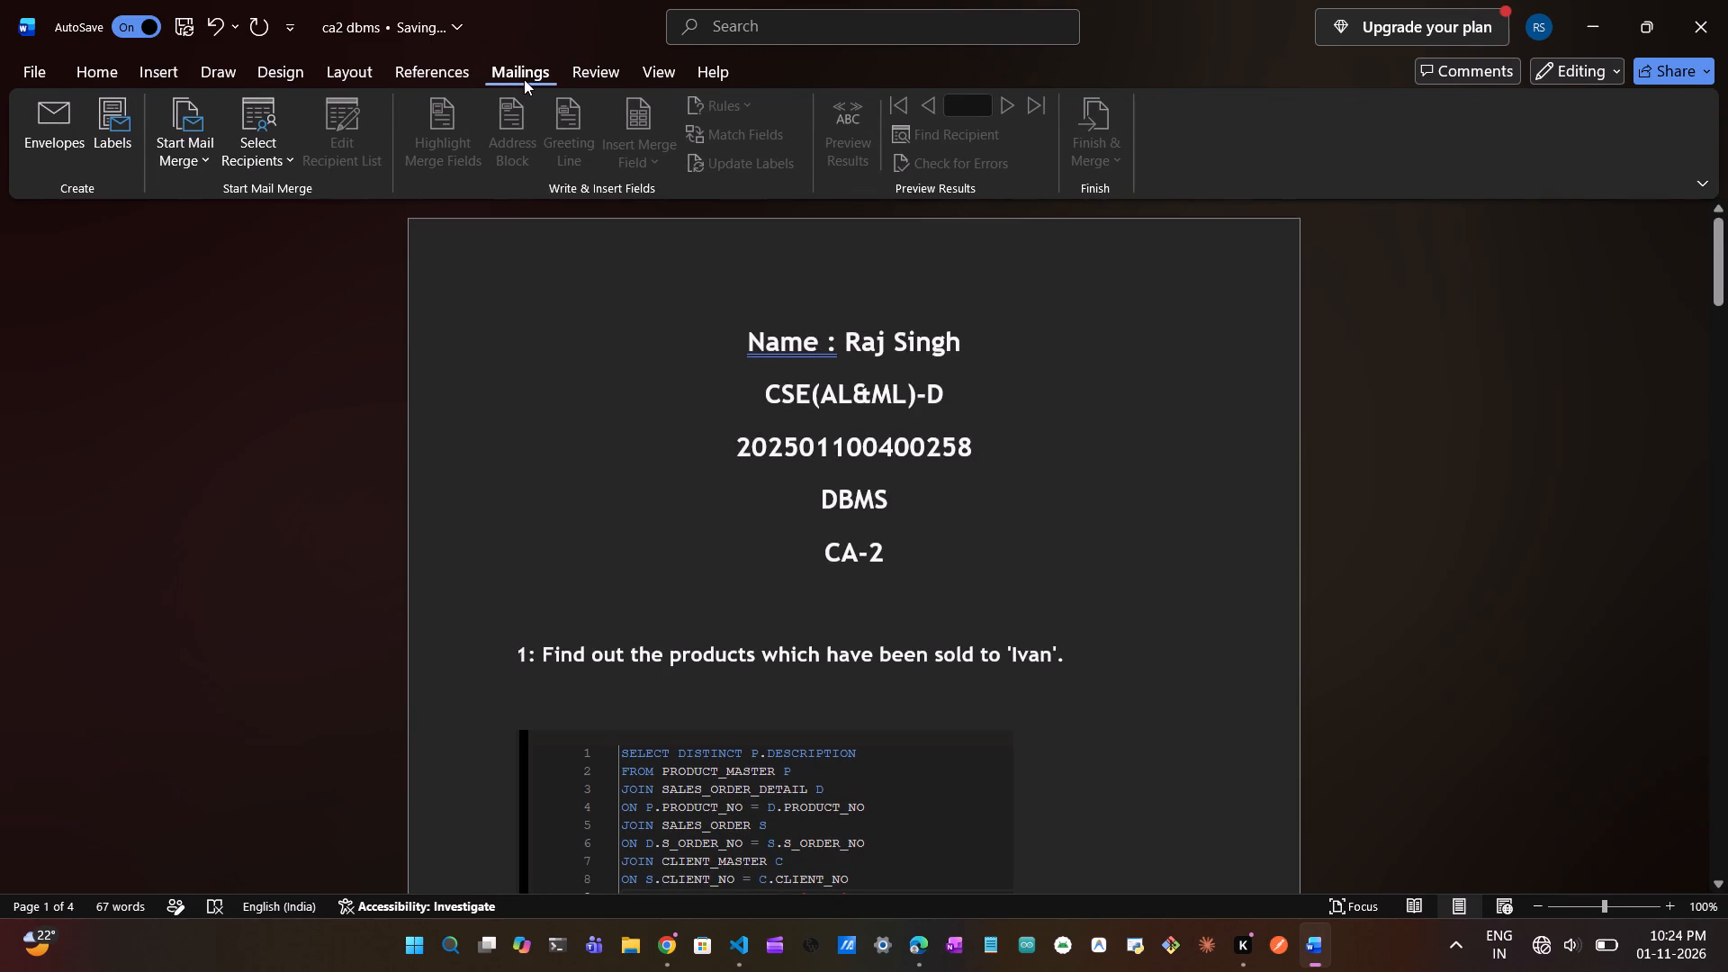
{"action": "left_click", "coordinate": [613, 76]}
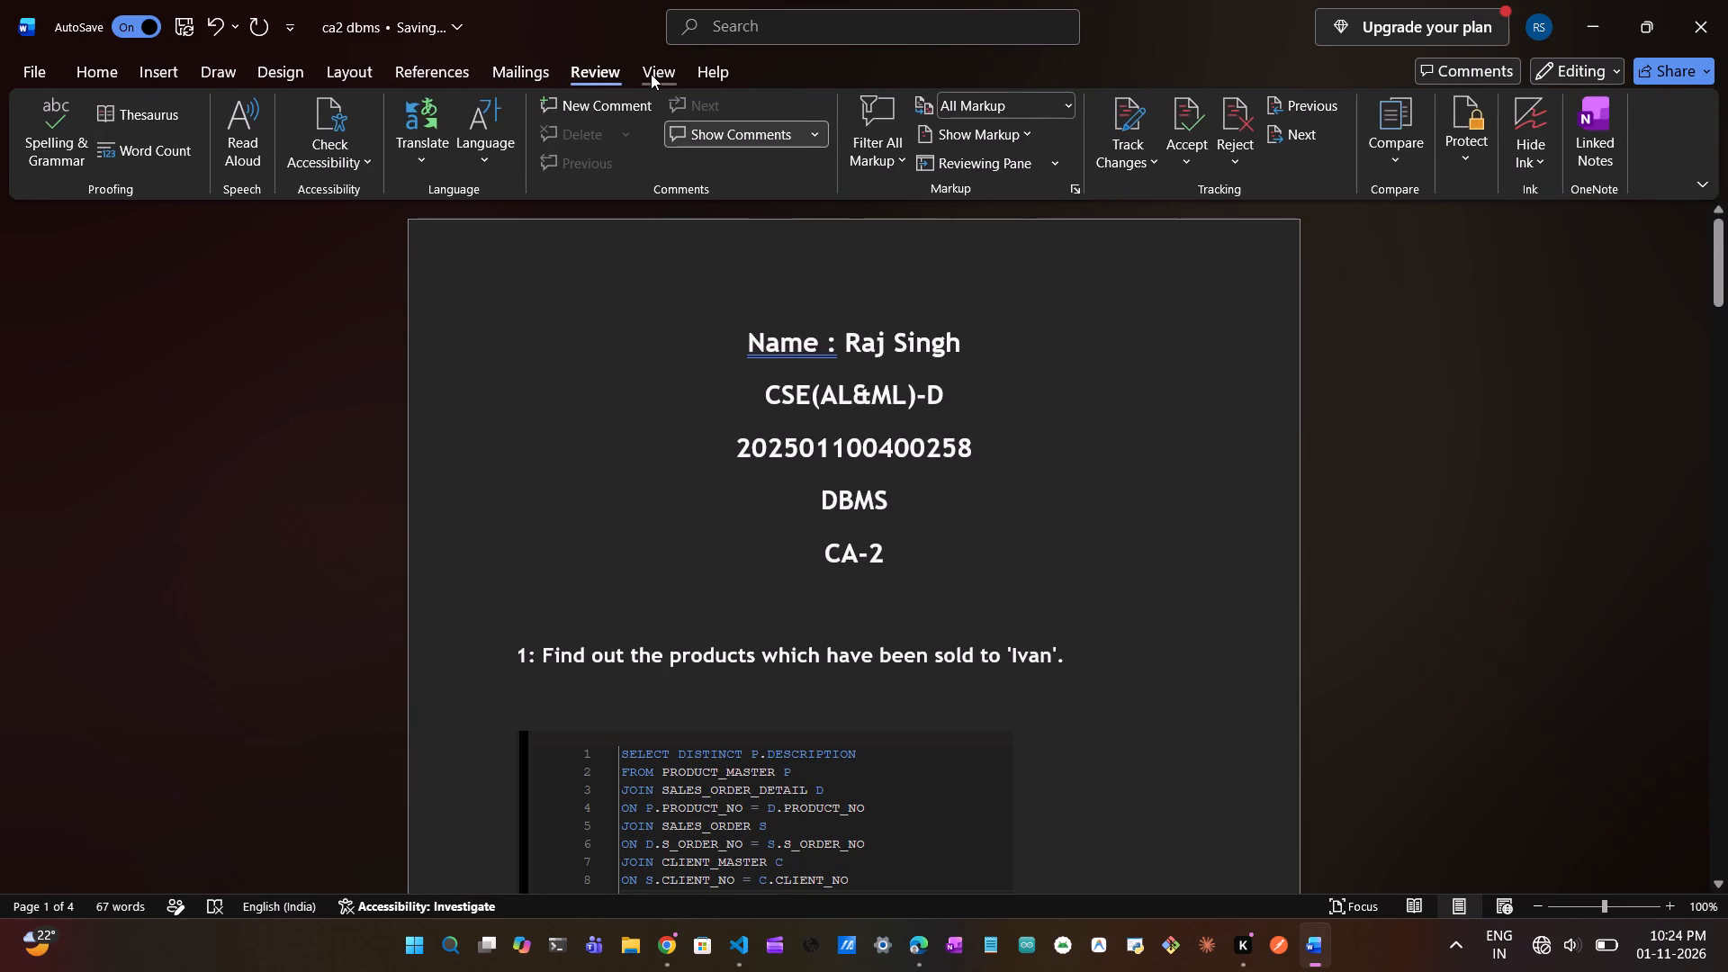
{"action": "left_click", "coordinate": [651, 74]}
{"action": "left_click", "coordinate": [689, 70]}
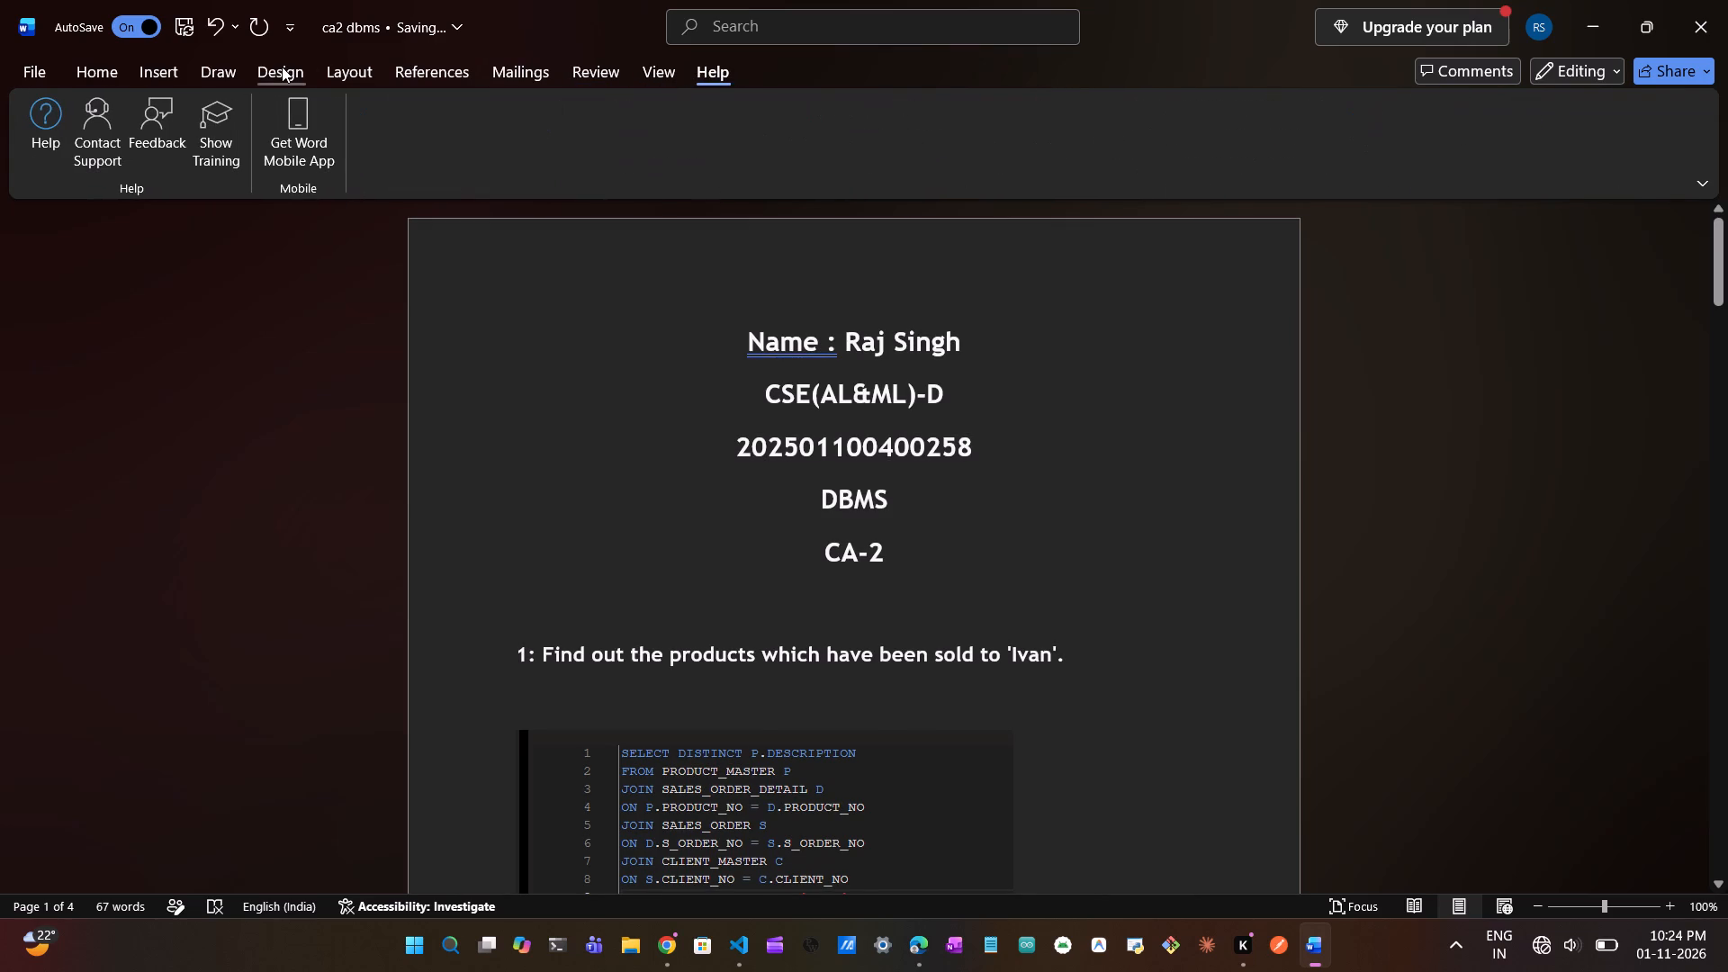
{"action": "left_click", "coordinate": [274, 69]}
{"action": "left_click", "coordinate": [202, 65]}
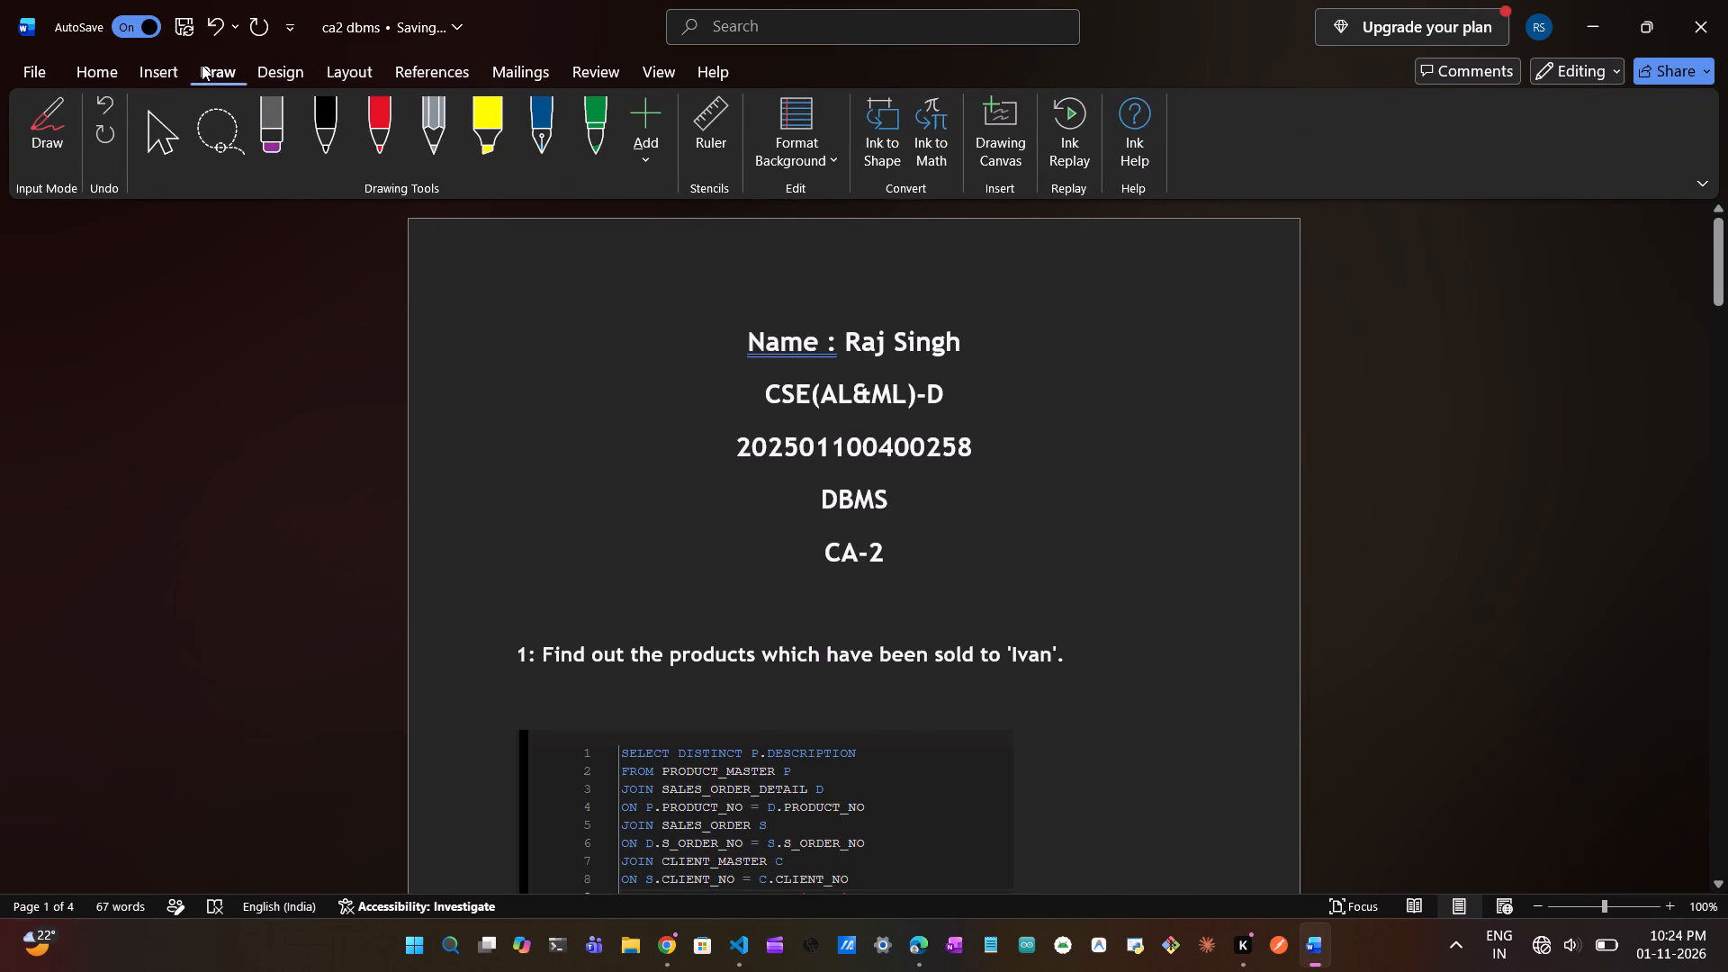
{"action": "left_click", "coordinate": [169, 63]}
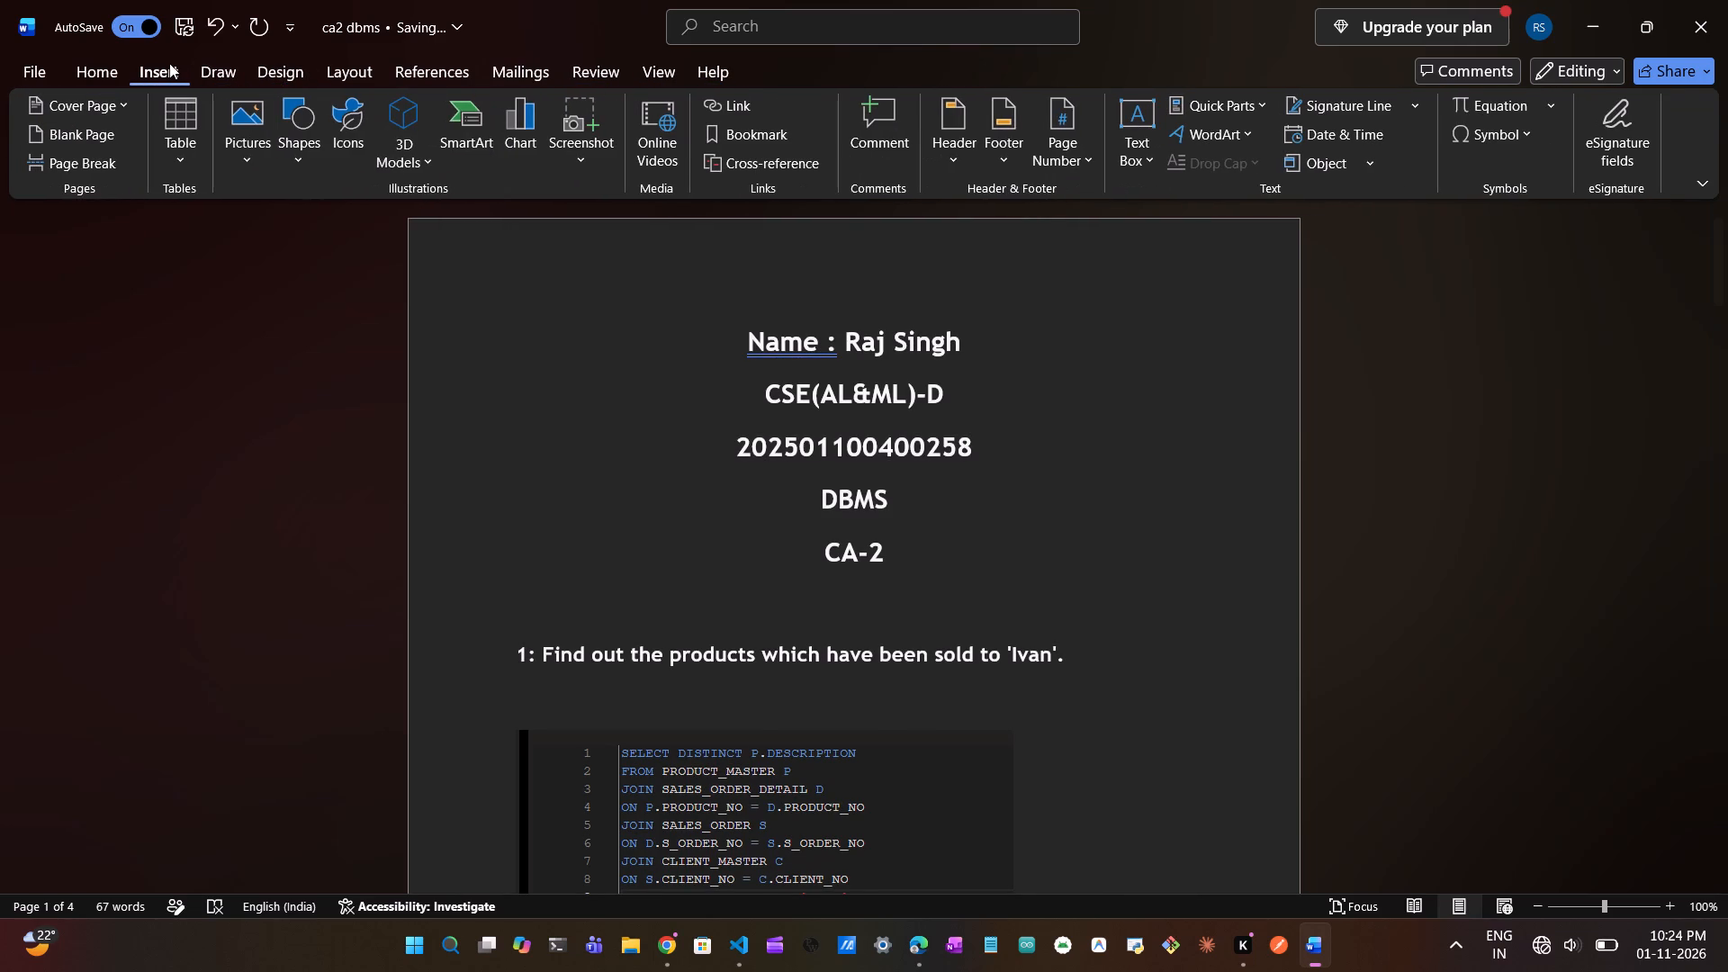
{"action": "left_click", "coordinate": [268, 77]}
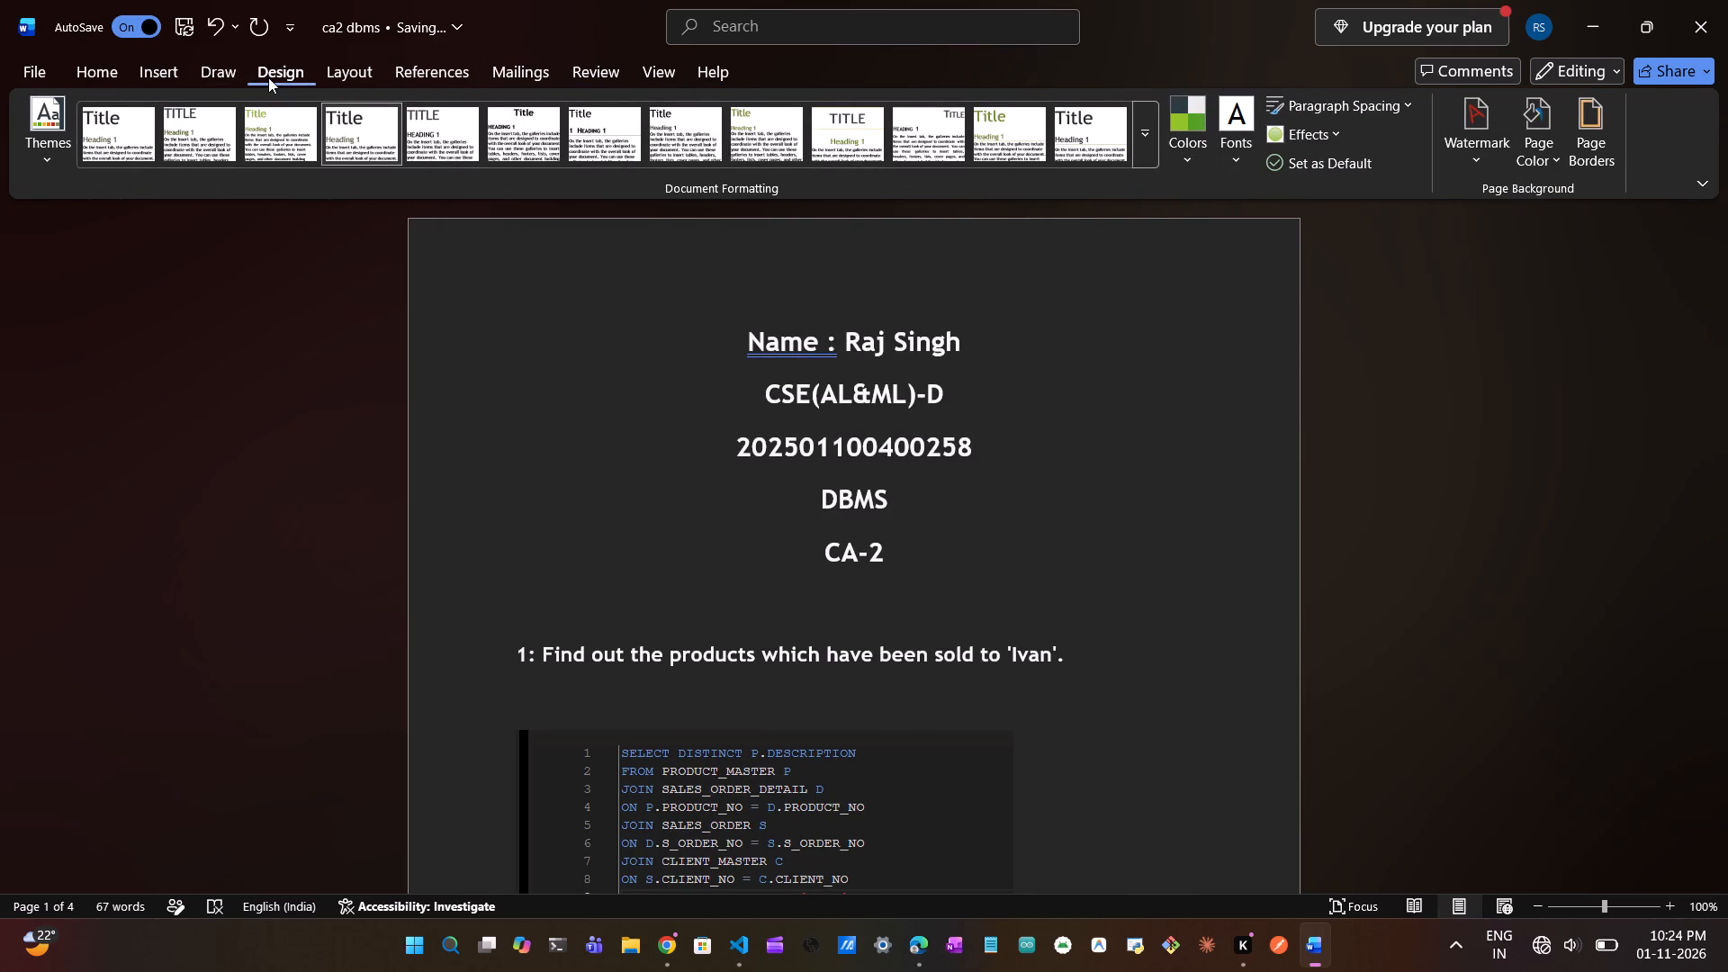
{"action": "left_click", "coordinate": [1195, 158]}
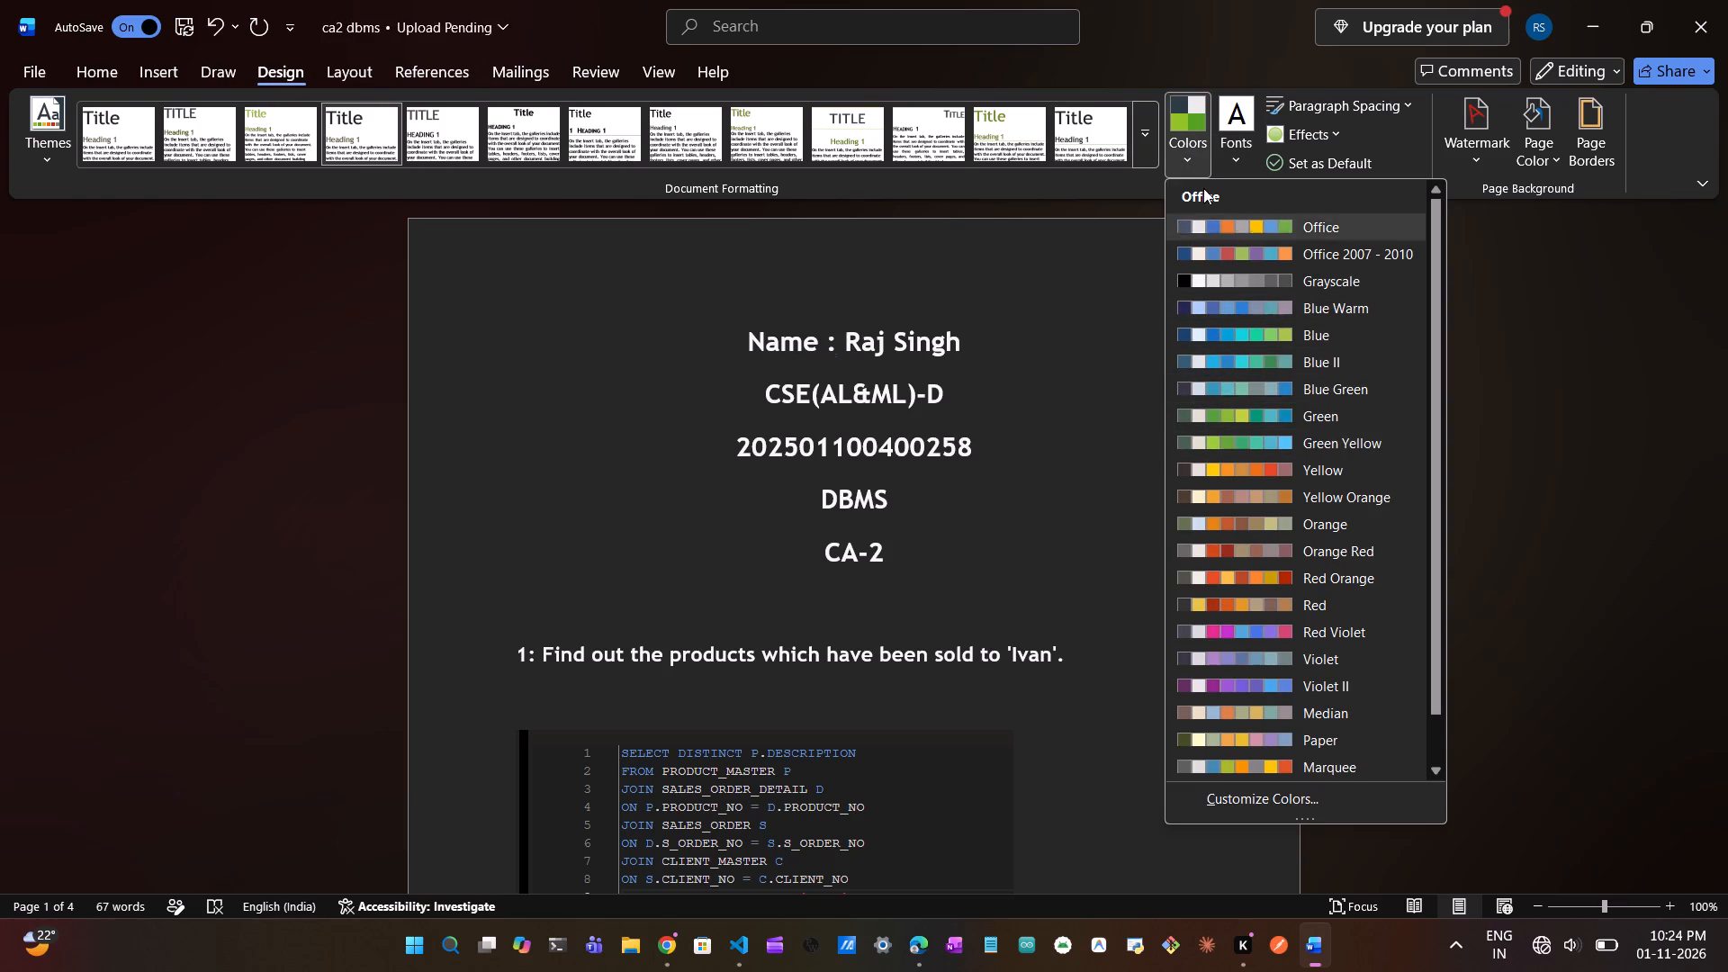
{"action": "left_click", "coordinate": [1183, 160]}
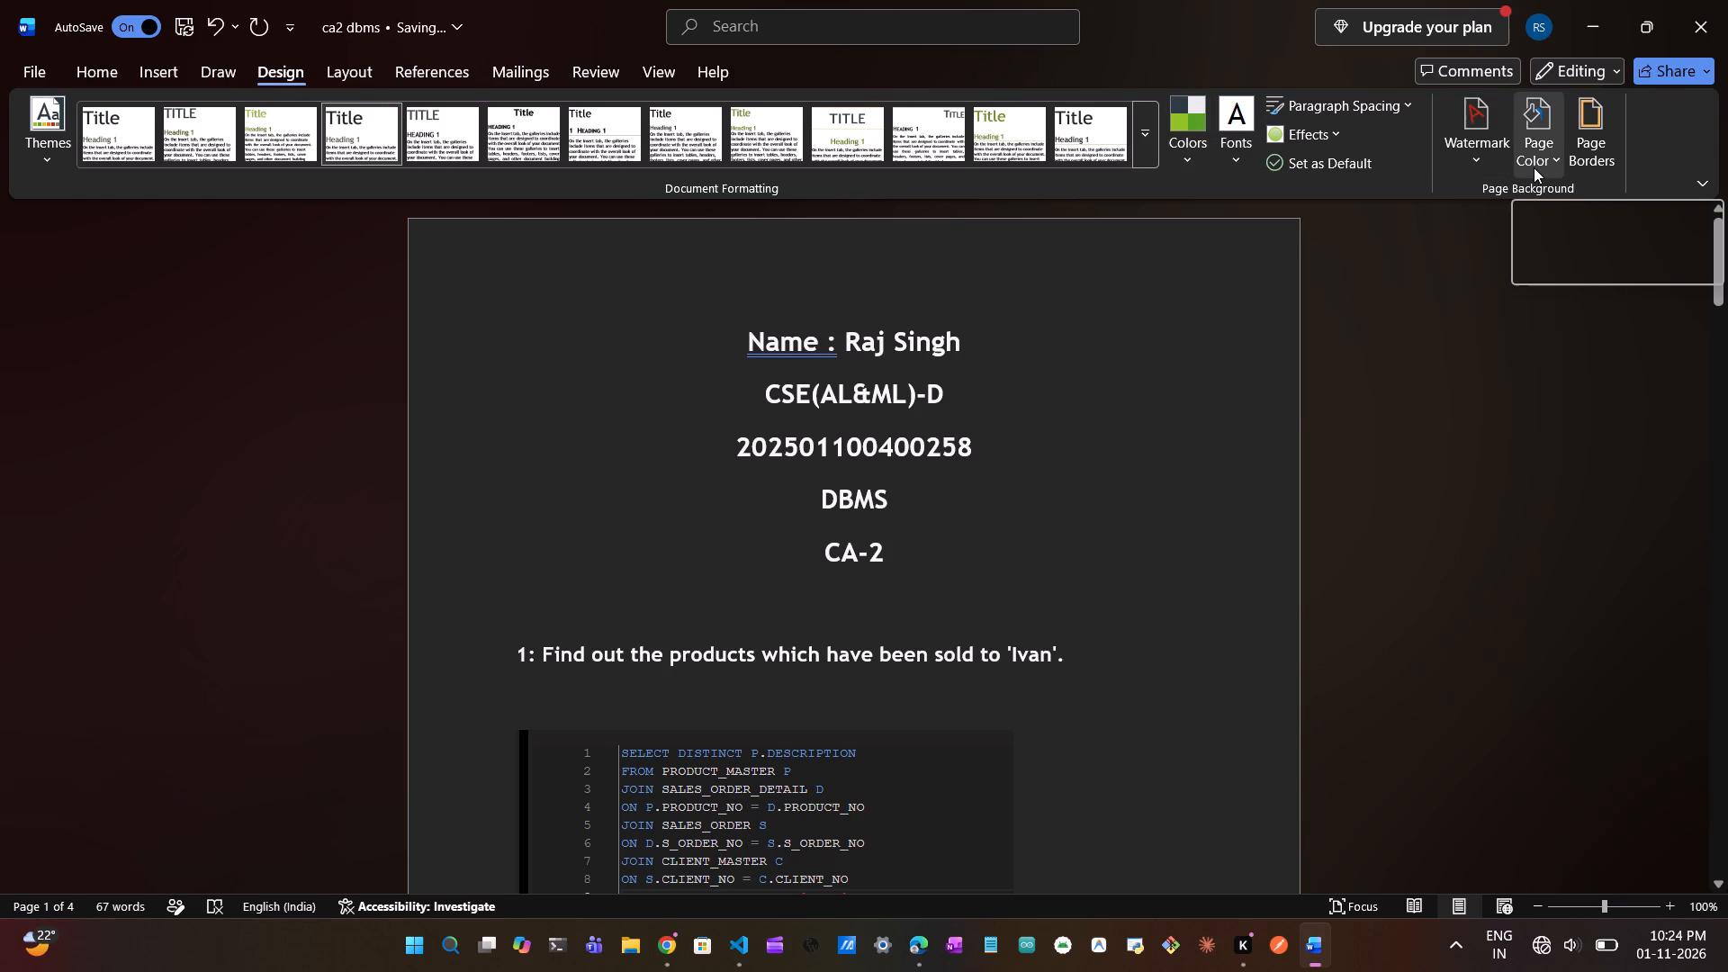
Apply the Office theme to the document and check how its pages look.
{"action": "left_click", "coordinate": [49, 156]}
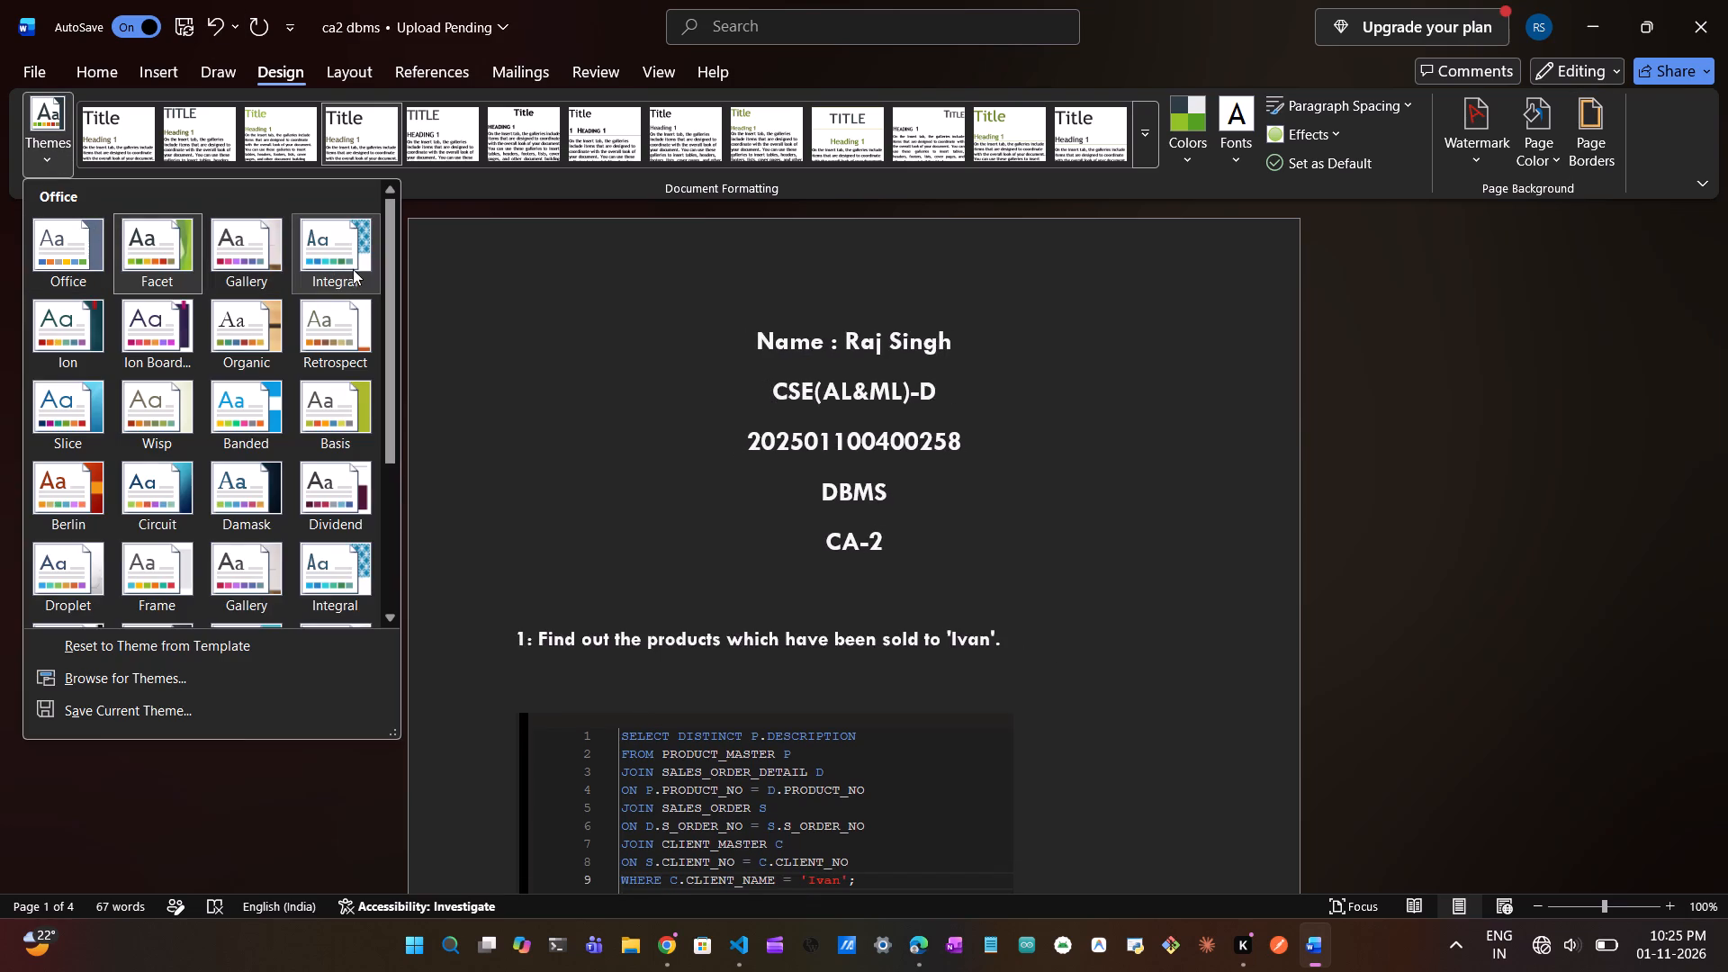
{"action": "double_click", "coordinate": [45, 237]}
{"action": "scroll", "coordinate": [489, 567], "scroll_direction": "down", "scroll_amount": 3}
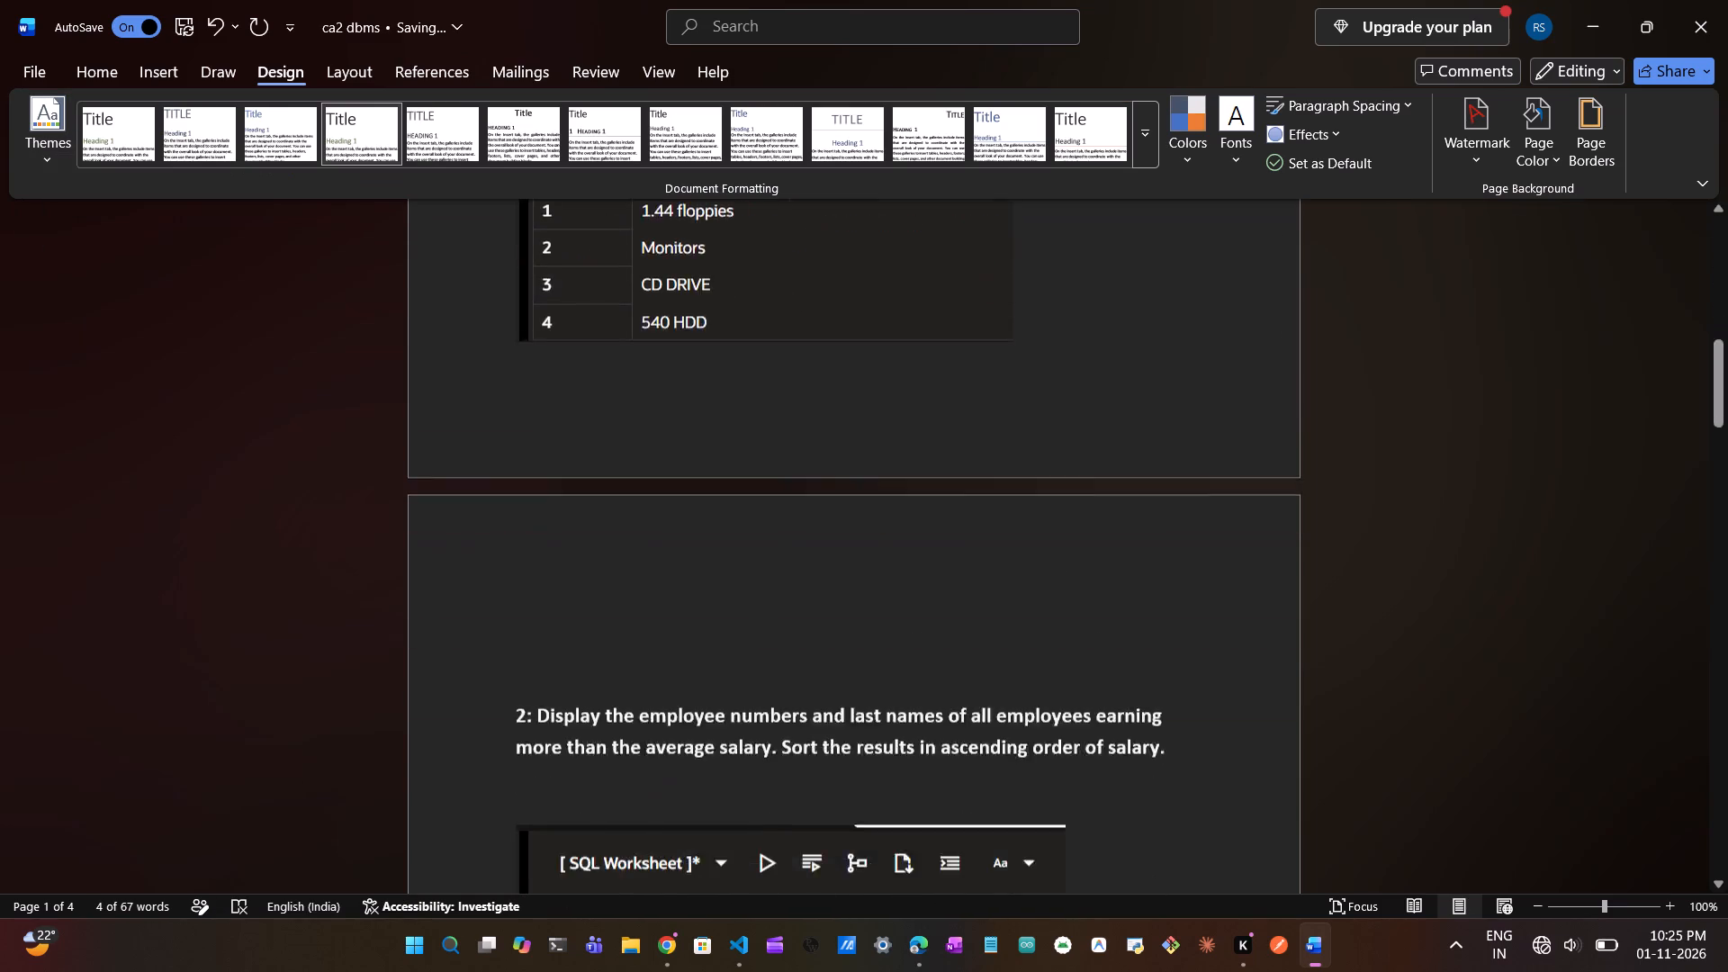
{"action": "scroll", "coordinate": [489, 567], "scroll_direction": "down", "scroll_amount": 4}
{"action": "scroll", "coordinate": [489, 567], "scroll_direction": "up", "scroll_amount": 13}
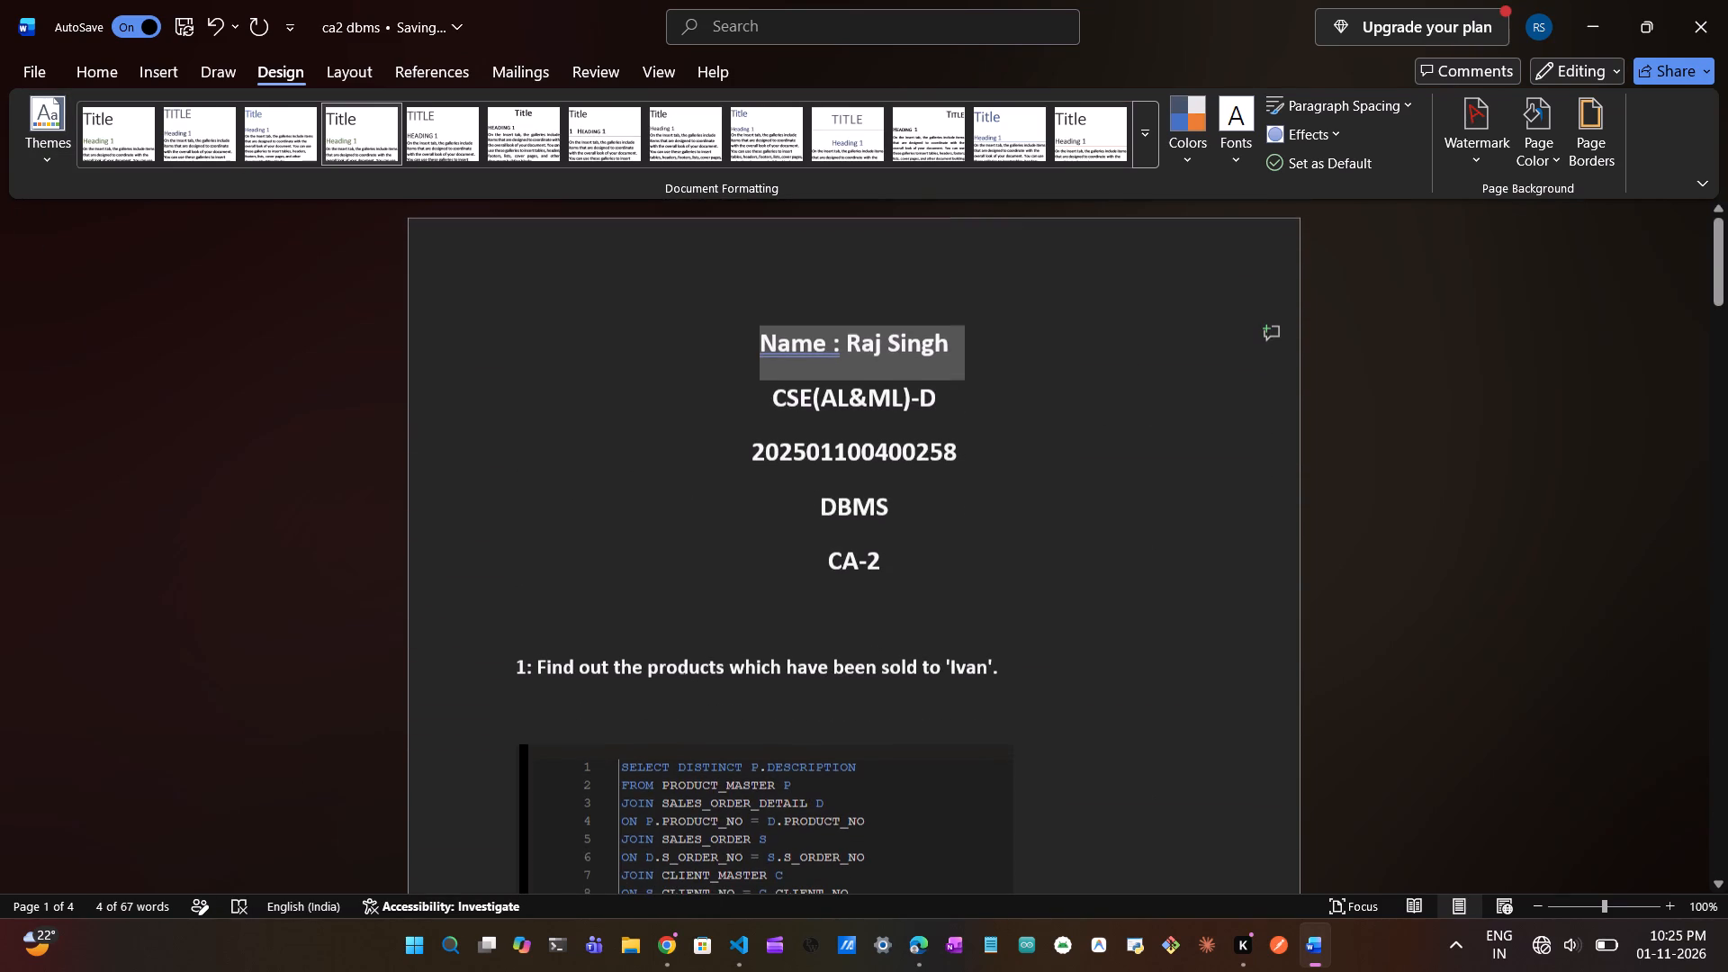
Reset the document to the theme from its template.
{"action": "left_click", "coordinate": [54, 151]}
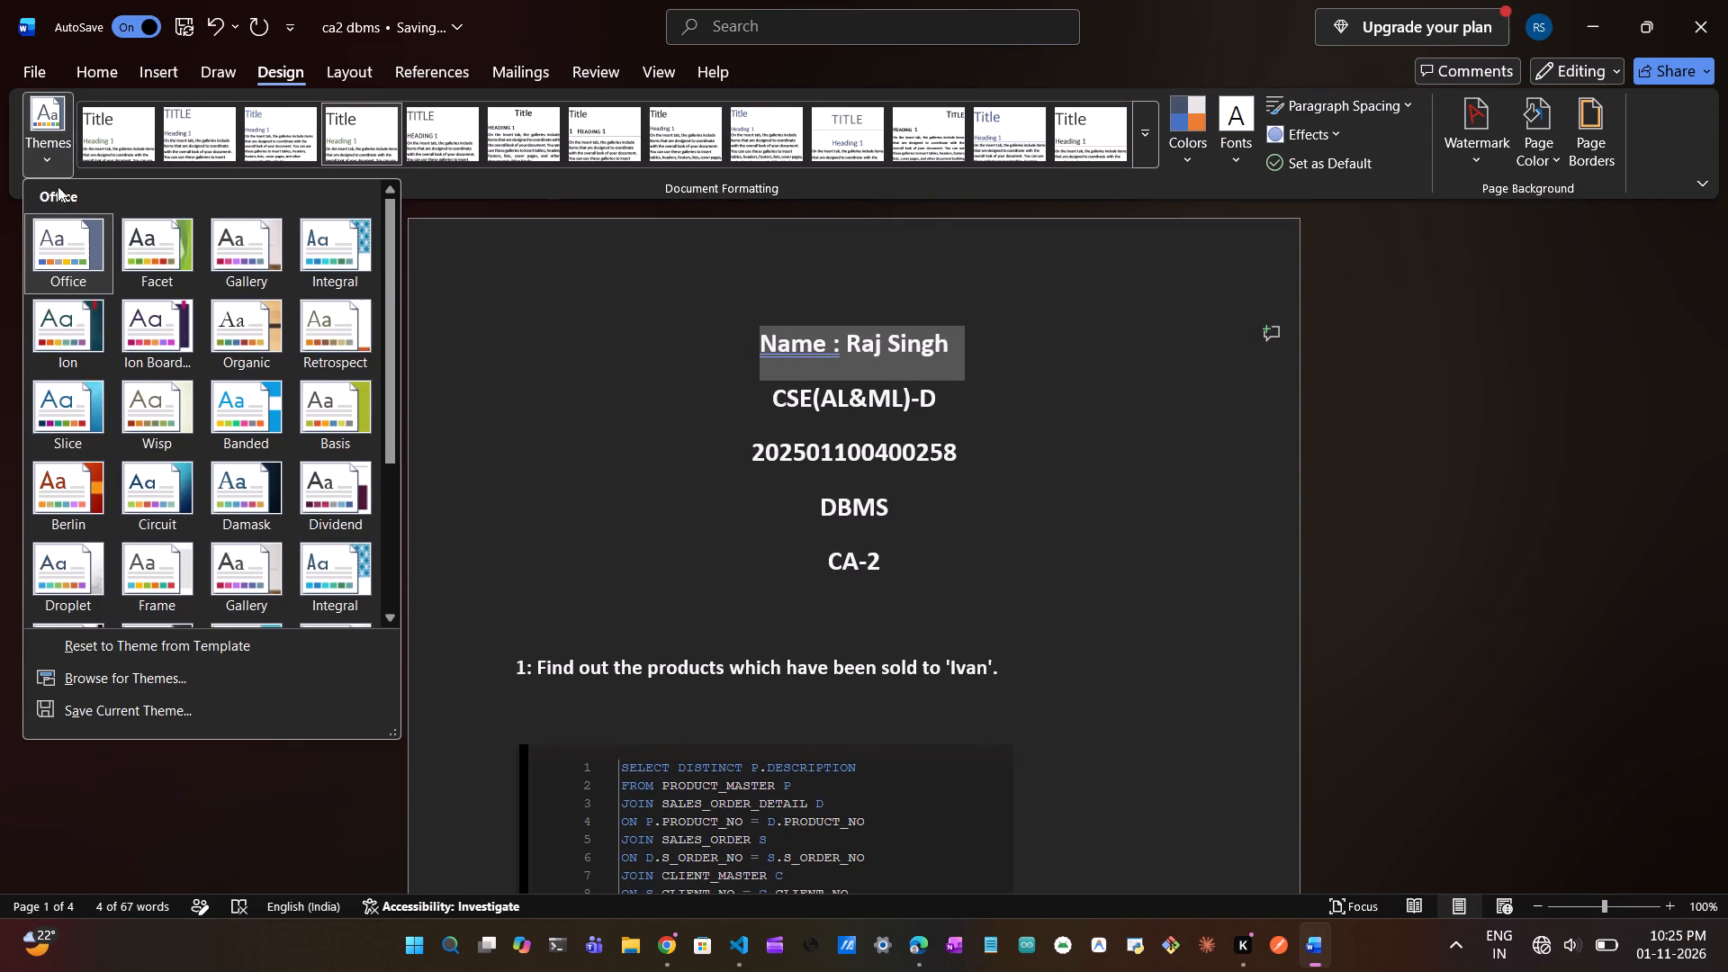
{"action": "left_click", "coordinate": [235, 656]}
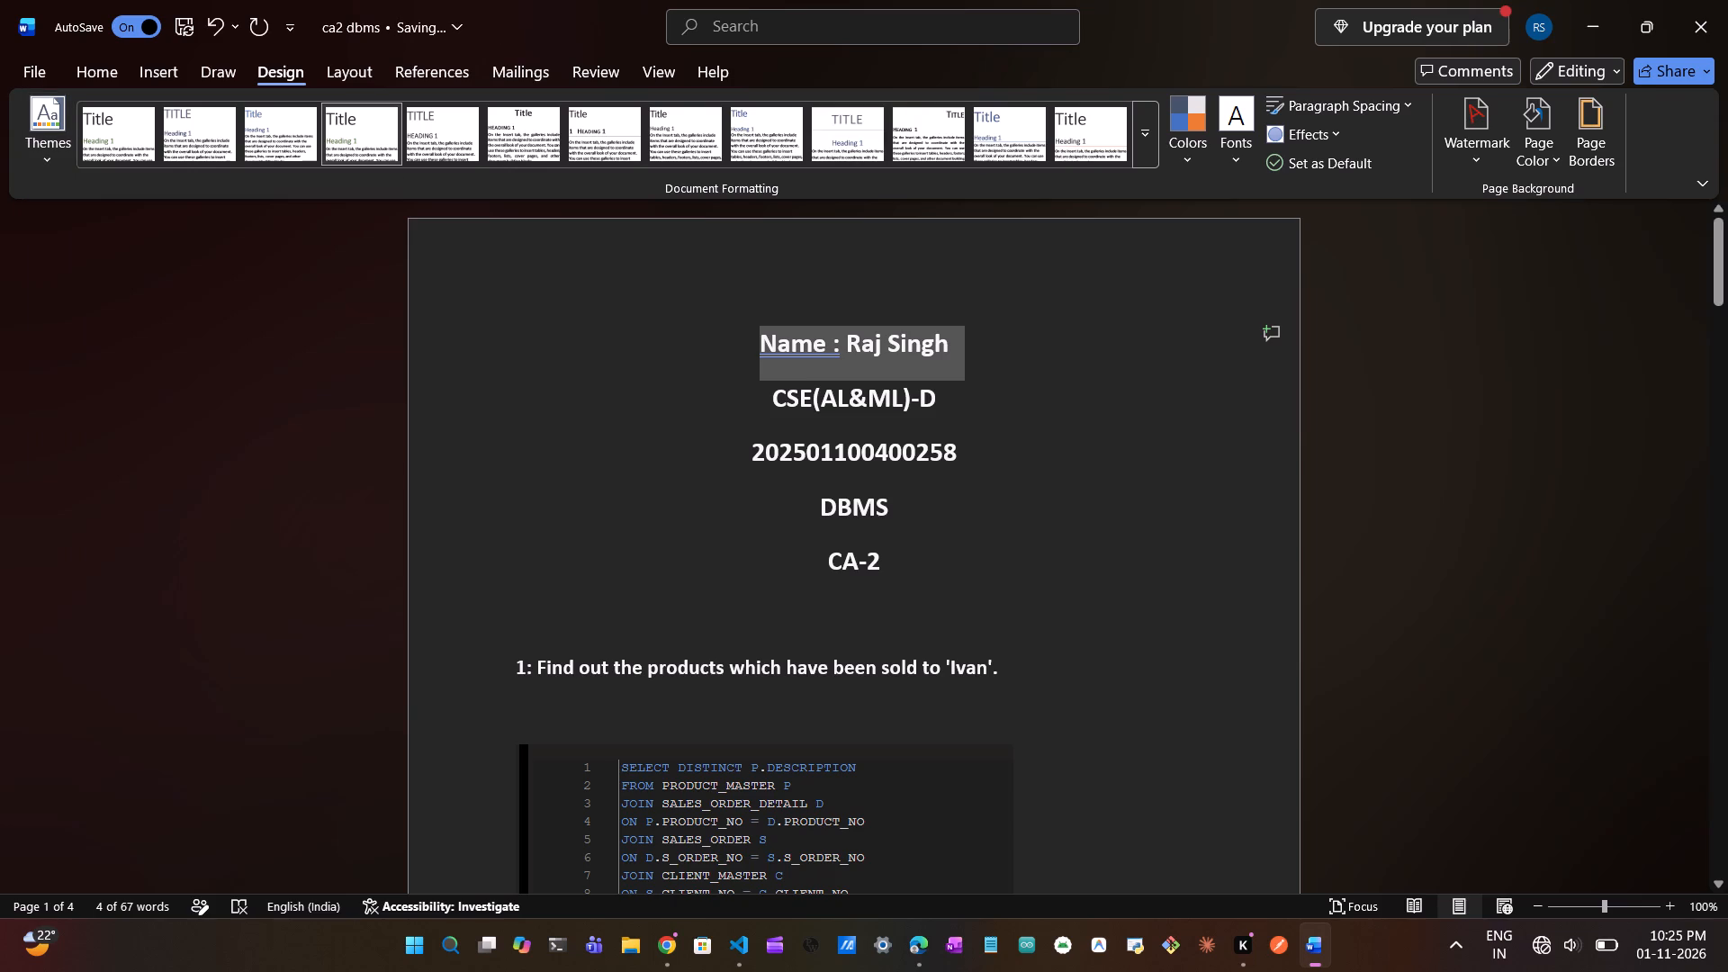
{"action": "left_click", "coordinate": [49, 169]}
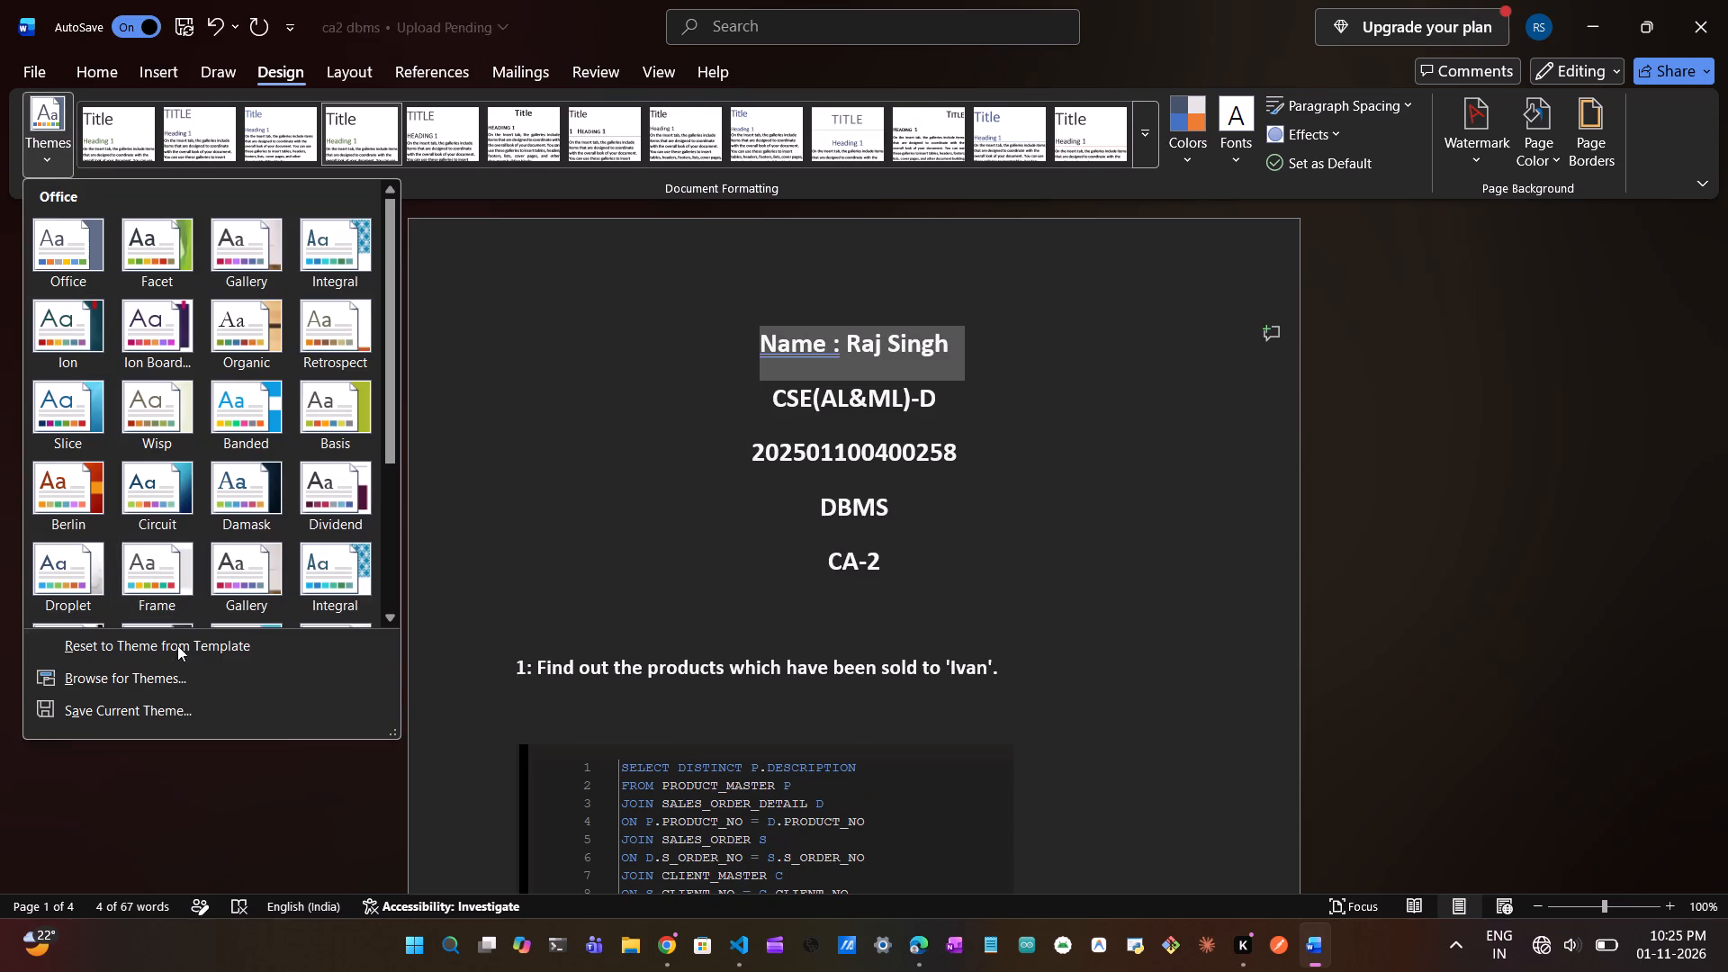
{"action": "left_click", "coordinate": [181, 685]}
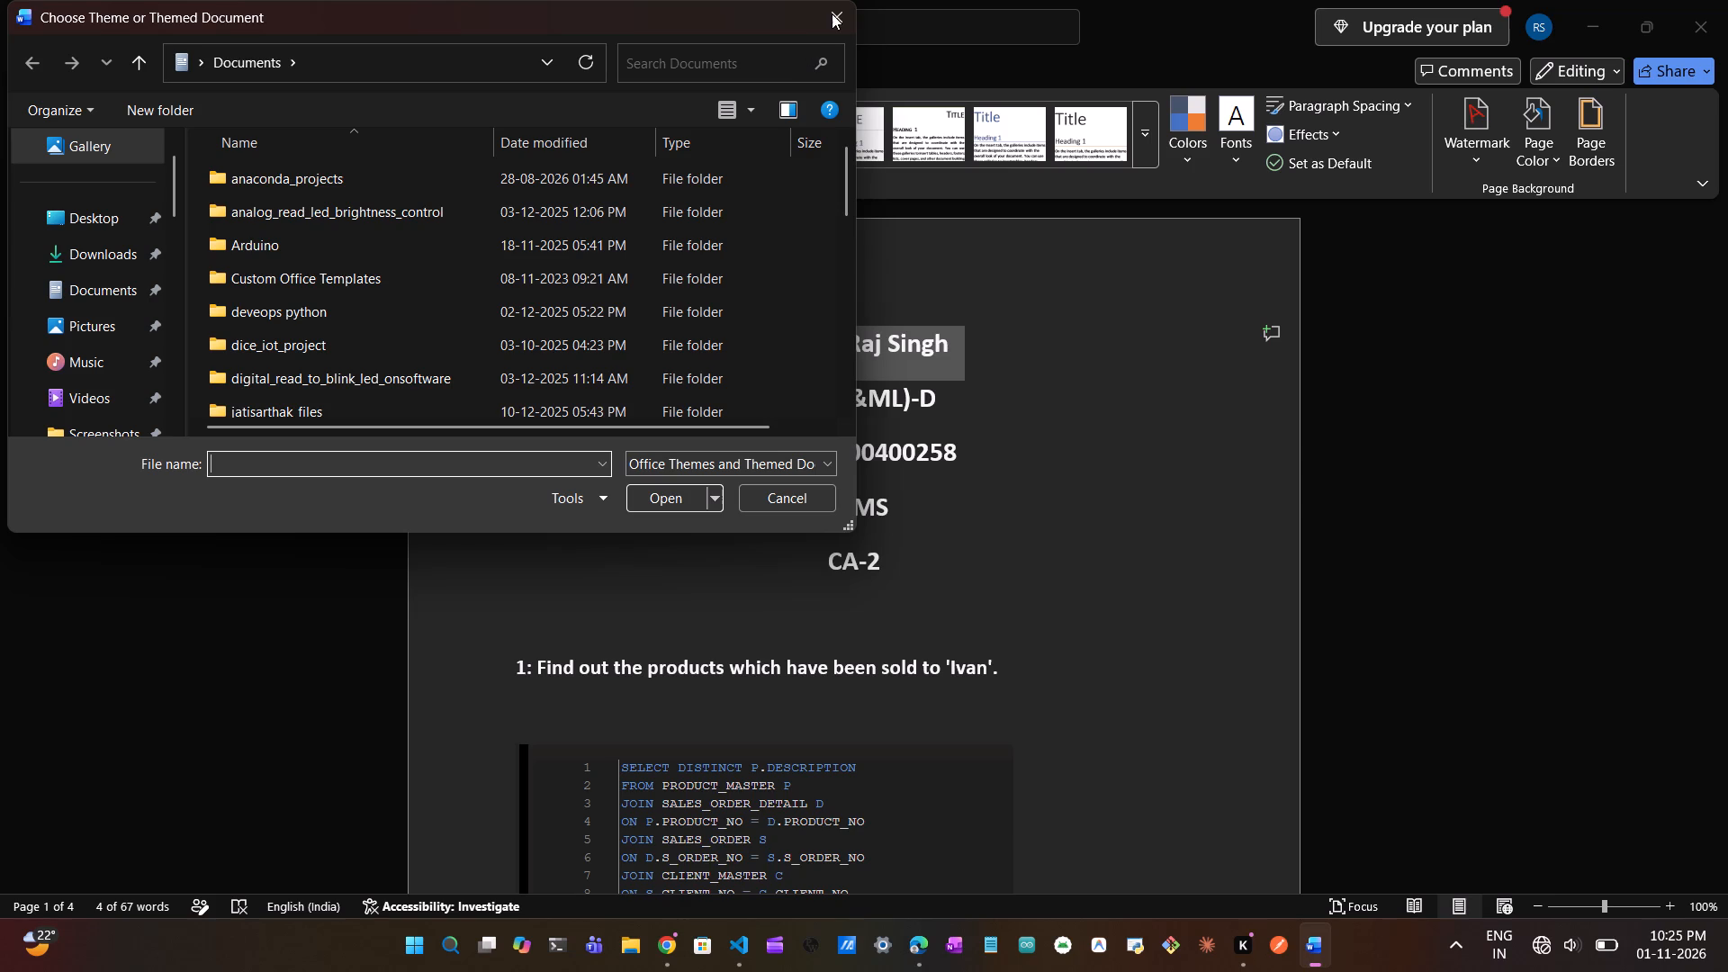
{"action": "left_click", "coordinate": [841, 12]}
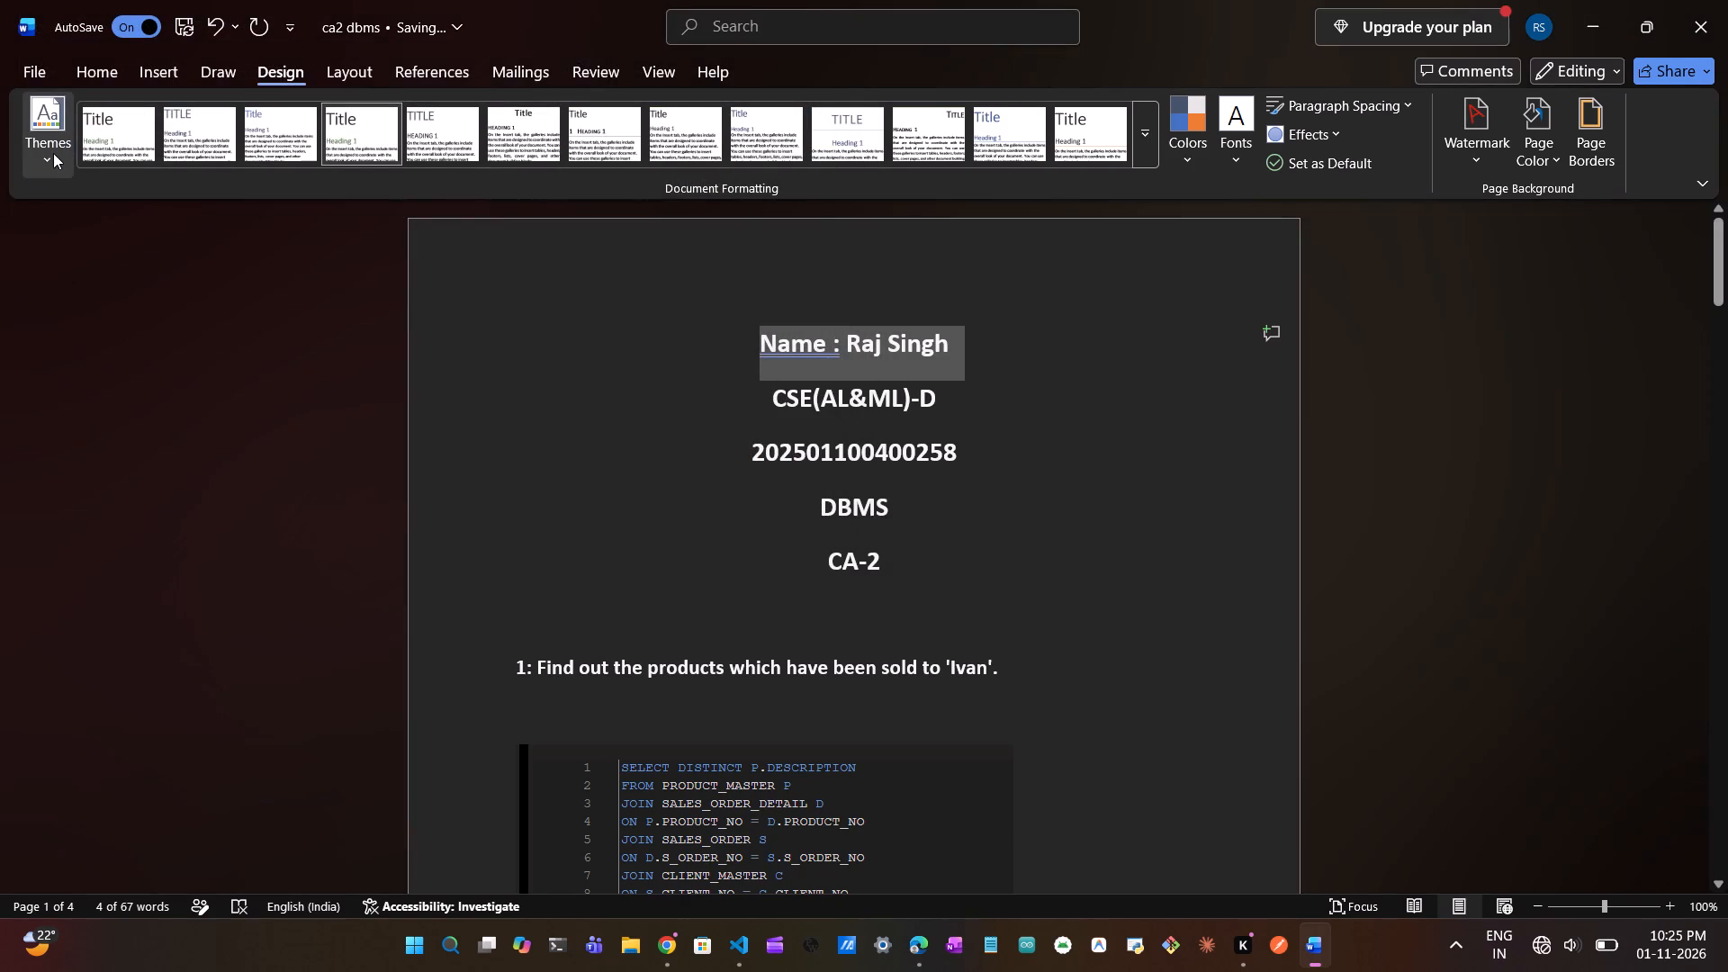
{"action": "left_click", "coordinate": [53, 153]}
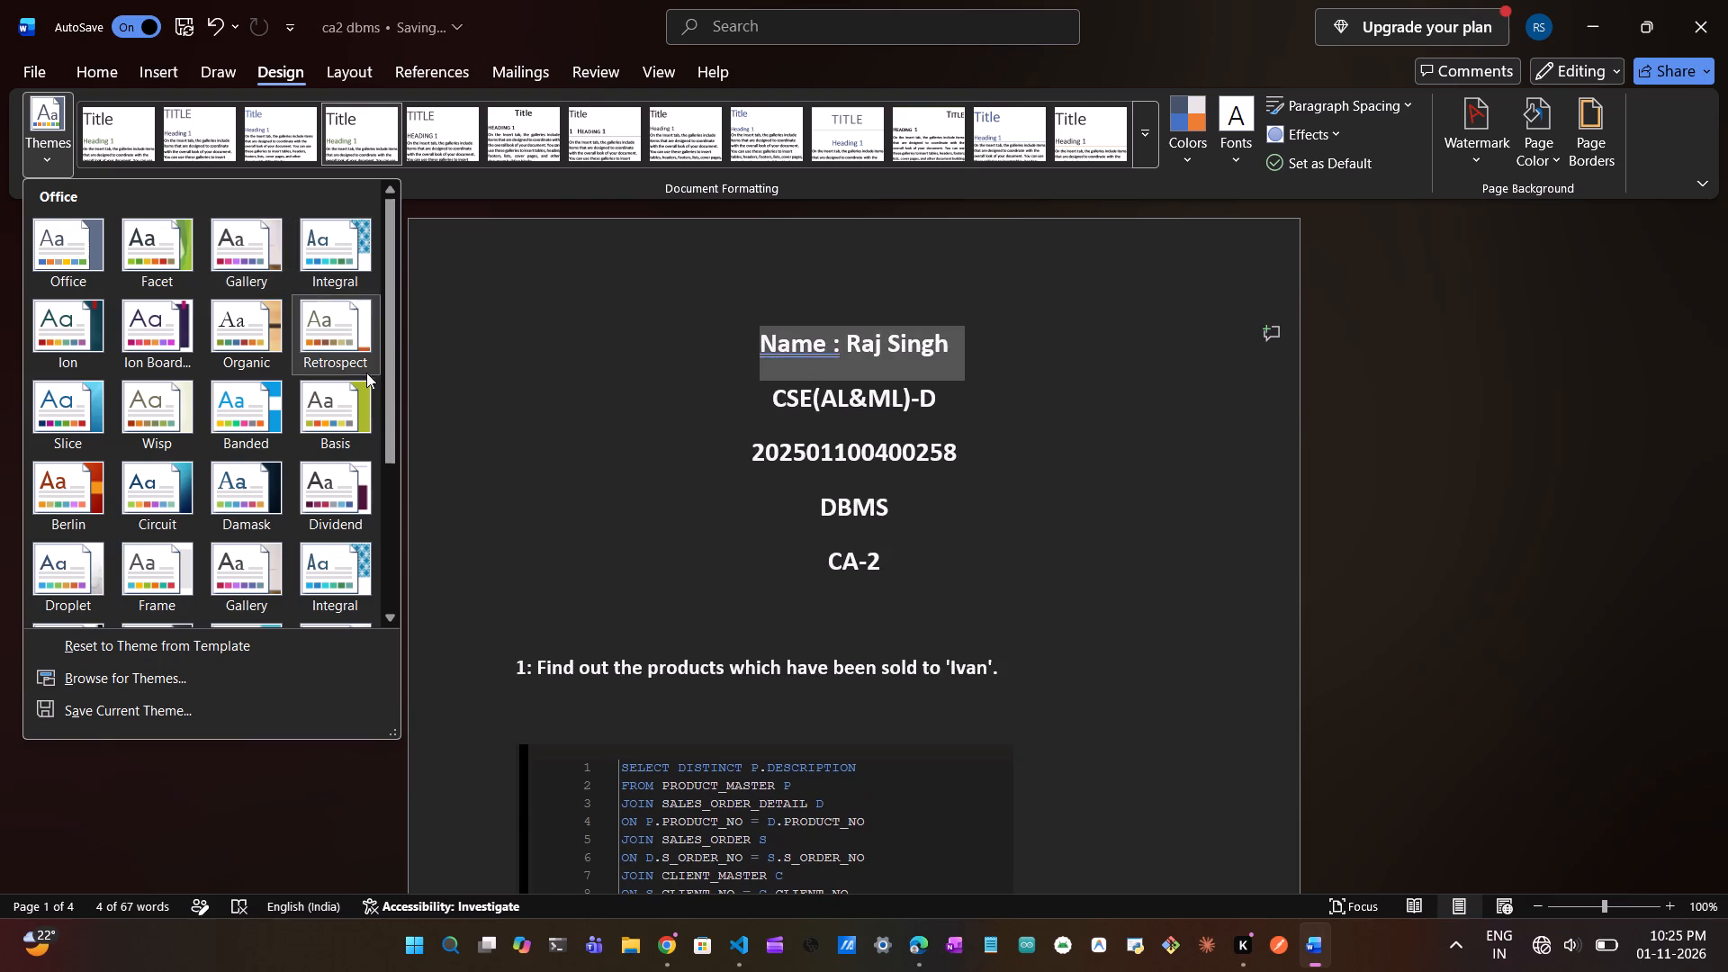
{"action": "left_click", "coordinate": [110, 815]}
Review all pages of the document in the template theme, from the title block through question 5 and back.
{"action": "scroll", "coordinate": [862, 613], "scroll_direction": "down", "scroll_amount": 5}
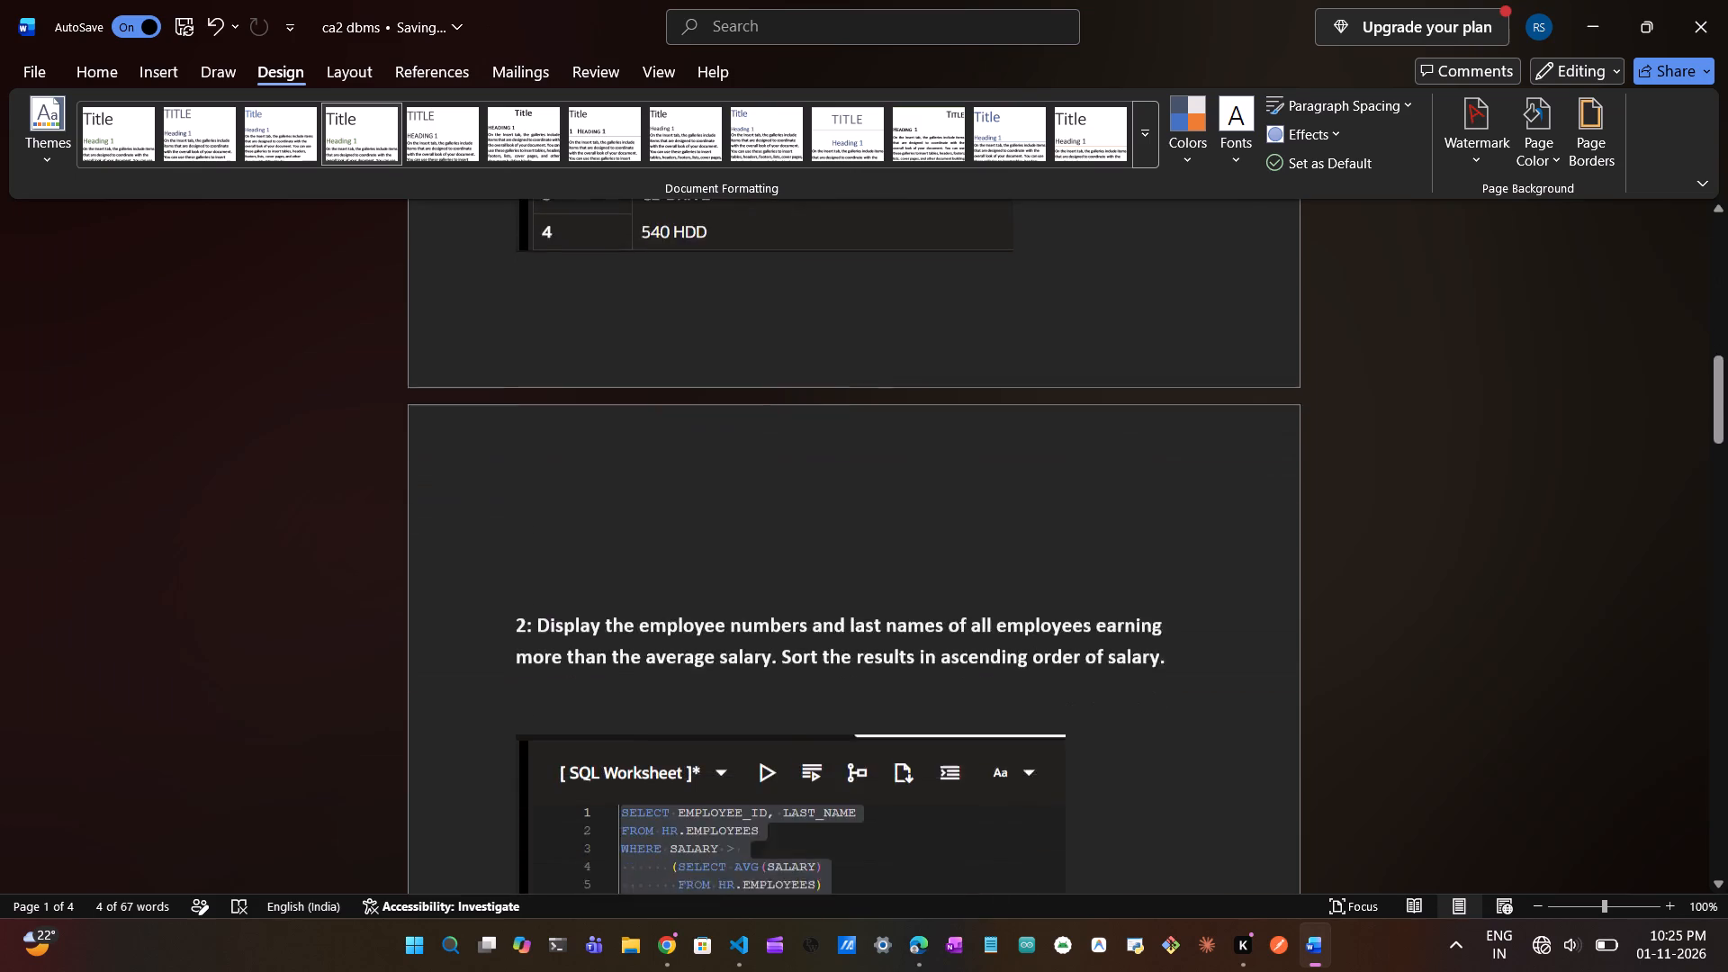
{"action": "scroll", "coordinate": [862, 613], "scroll_direction": "down", "scroll_amount": 2}
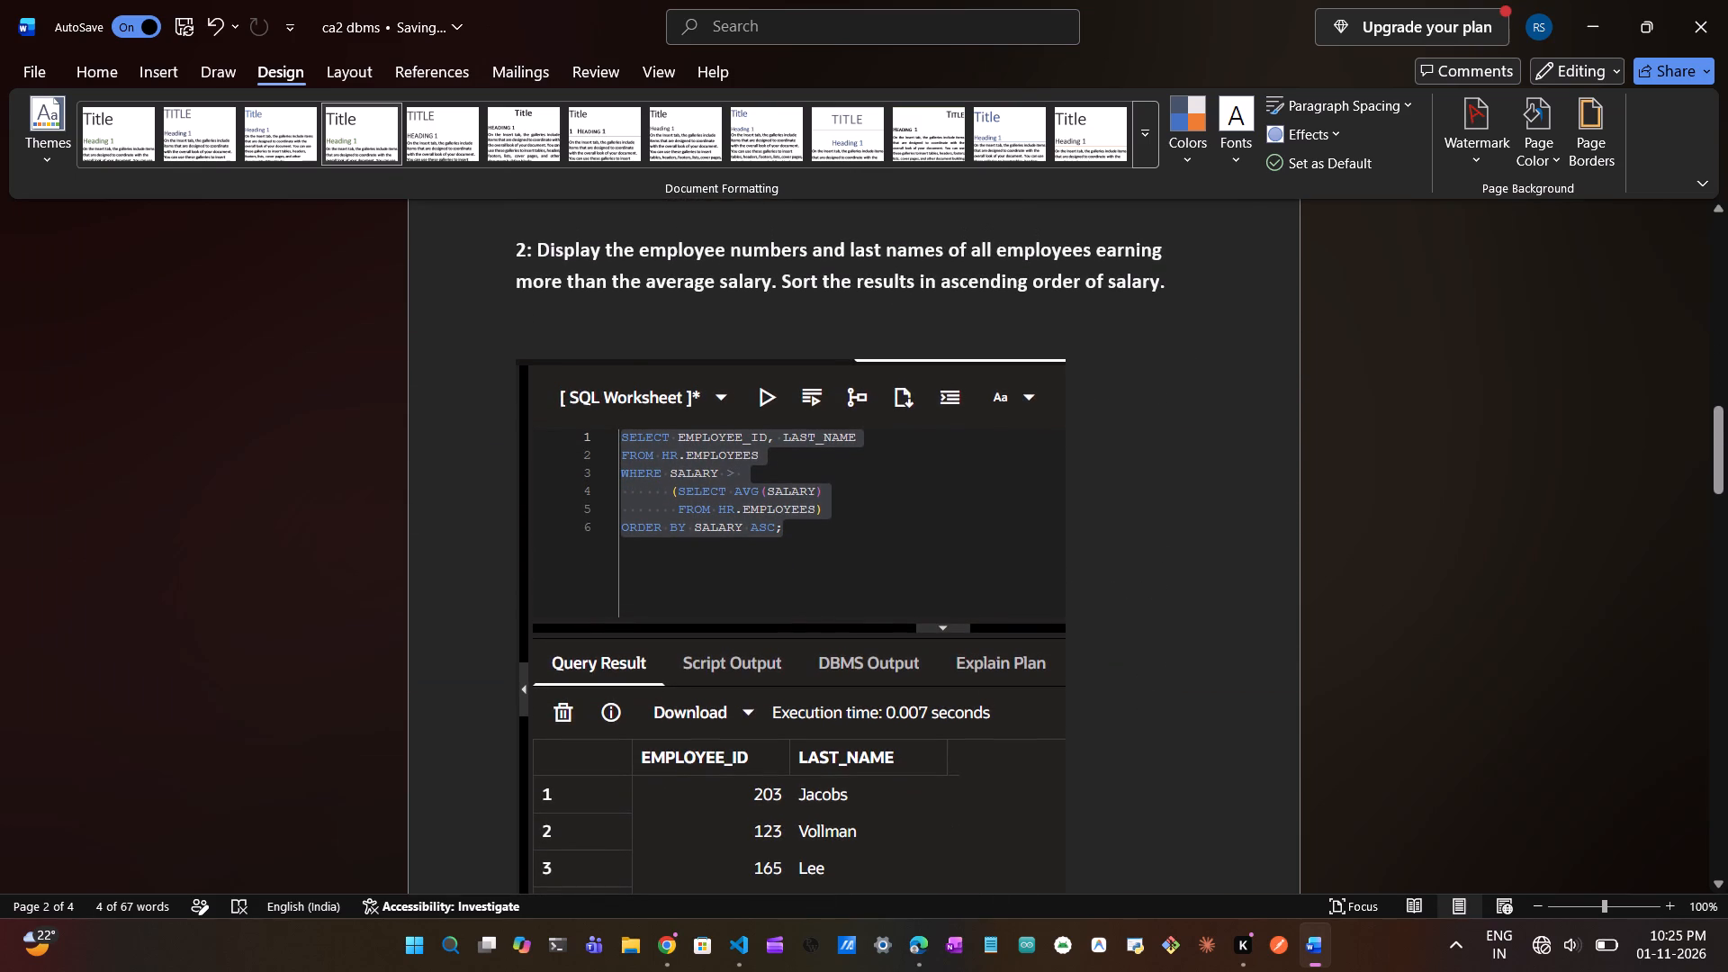
{"action": "scroll", "coordinate": [862, 613], "scroll_direction": "down", "scroll_amount": 2}
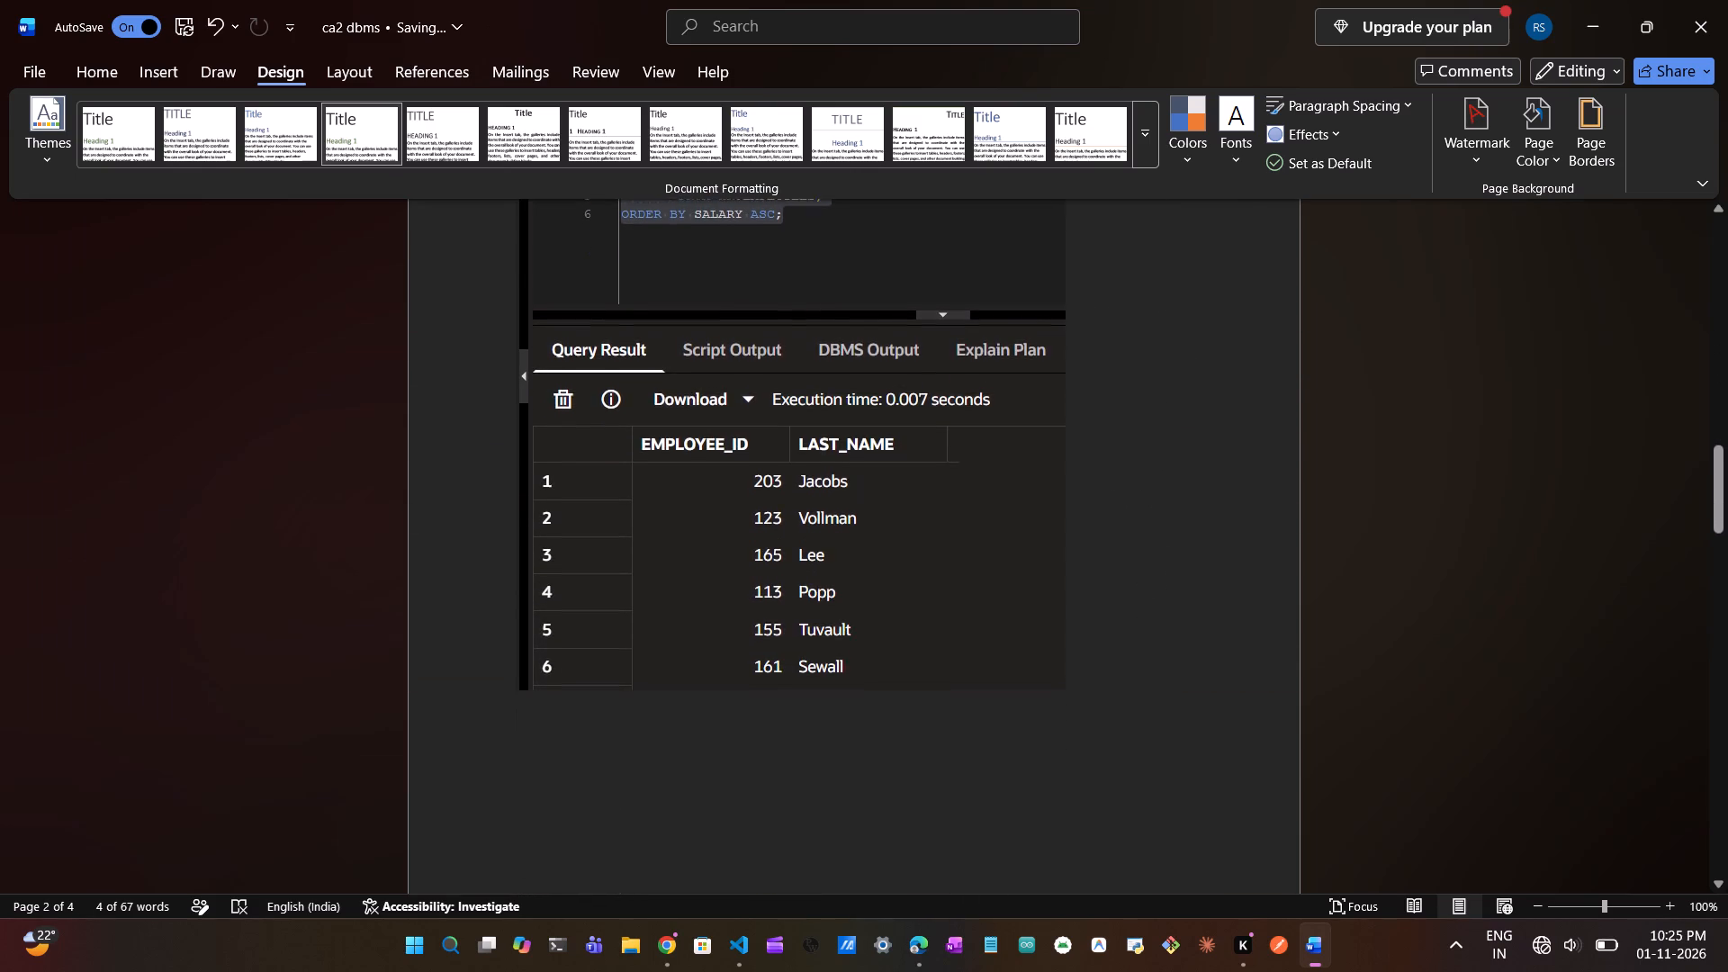
{"action": "scroll", "coordinate": [862, 613], "scroll_direction": "down", "scroll_amount": 6}
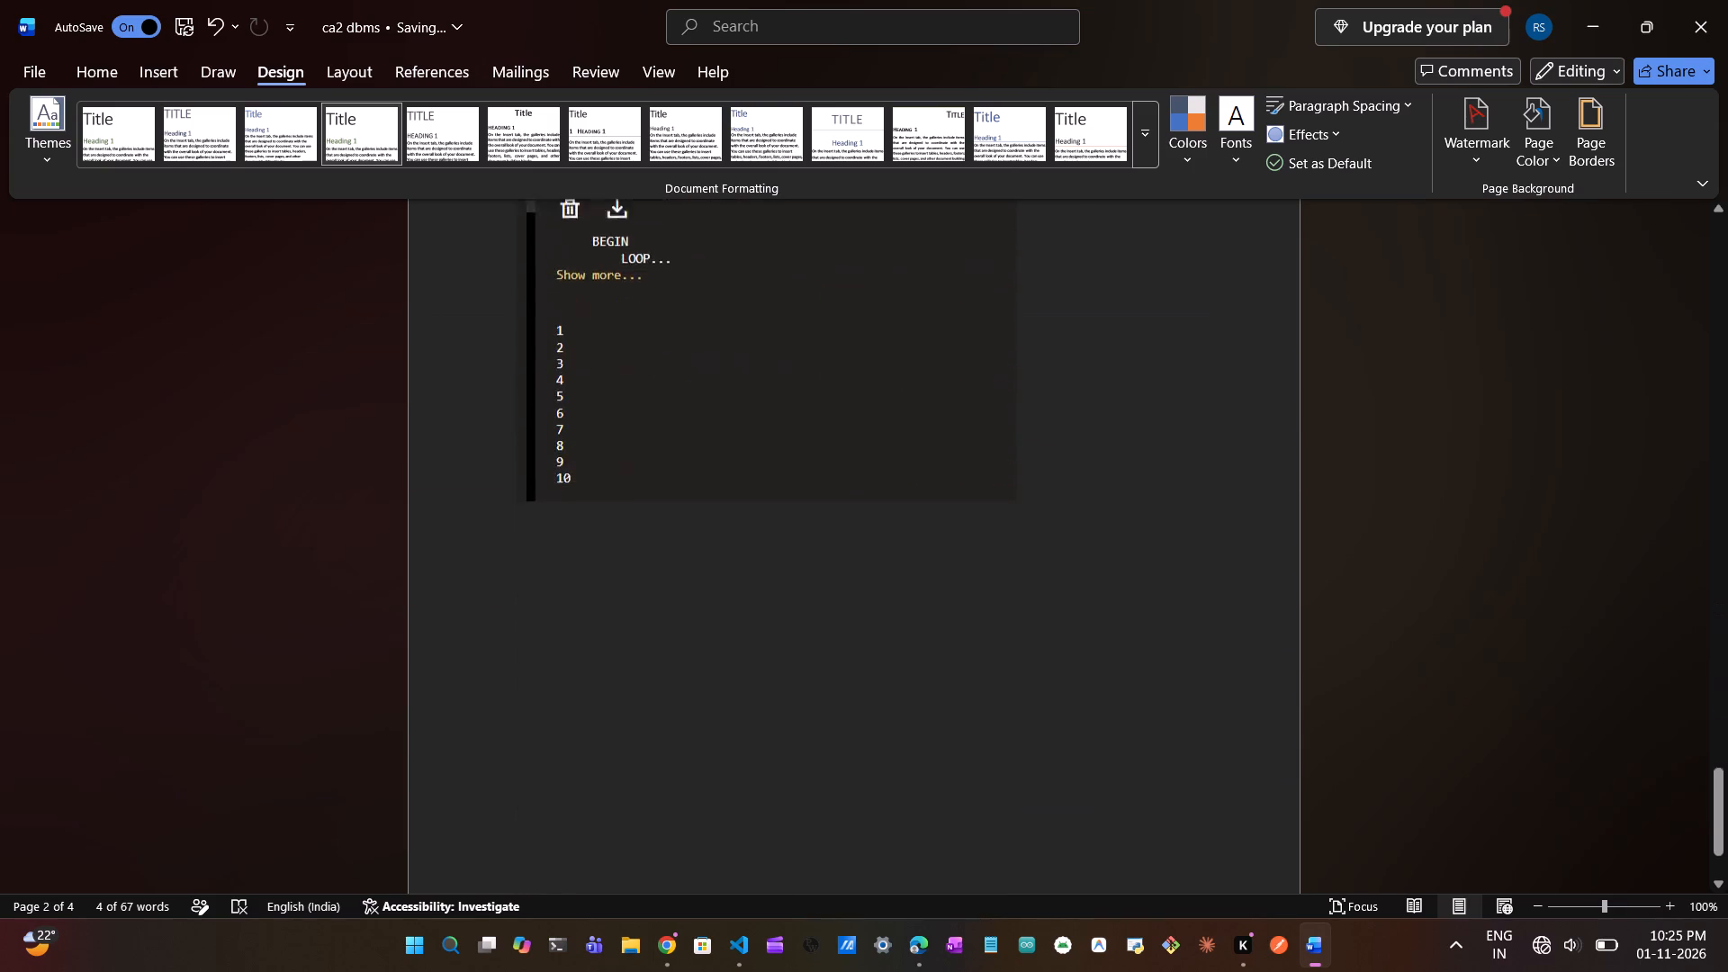
{"action": "scroll", "coordinate": [862, 613], "scroll_direction": "up", "scroll_amount": 5}
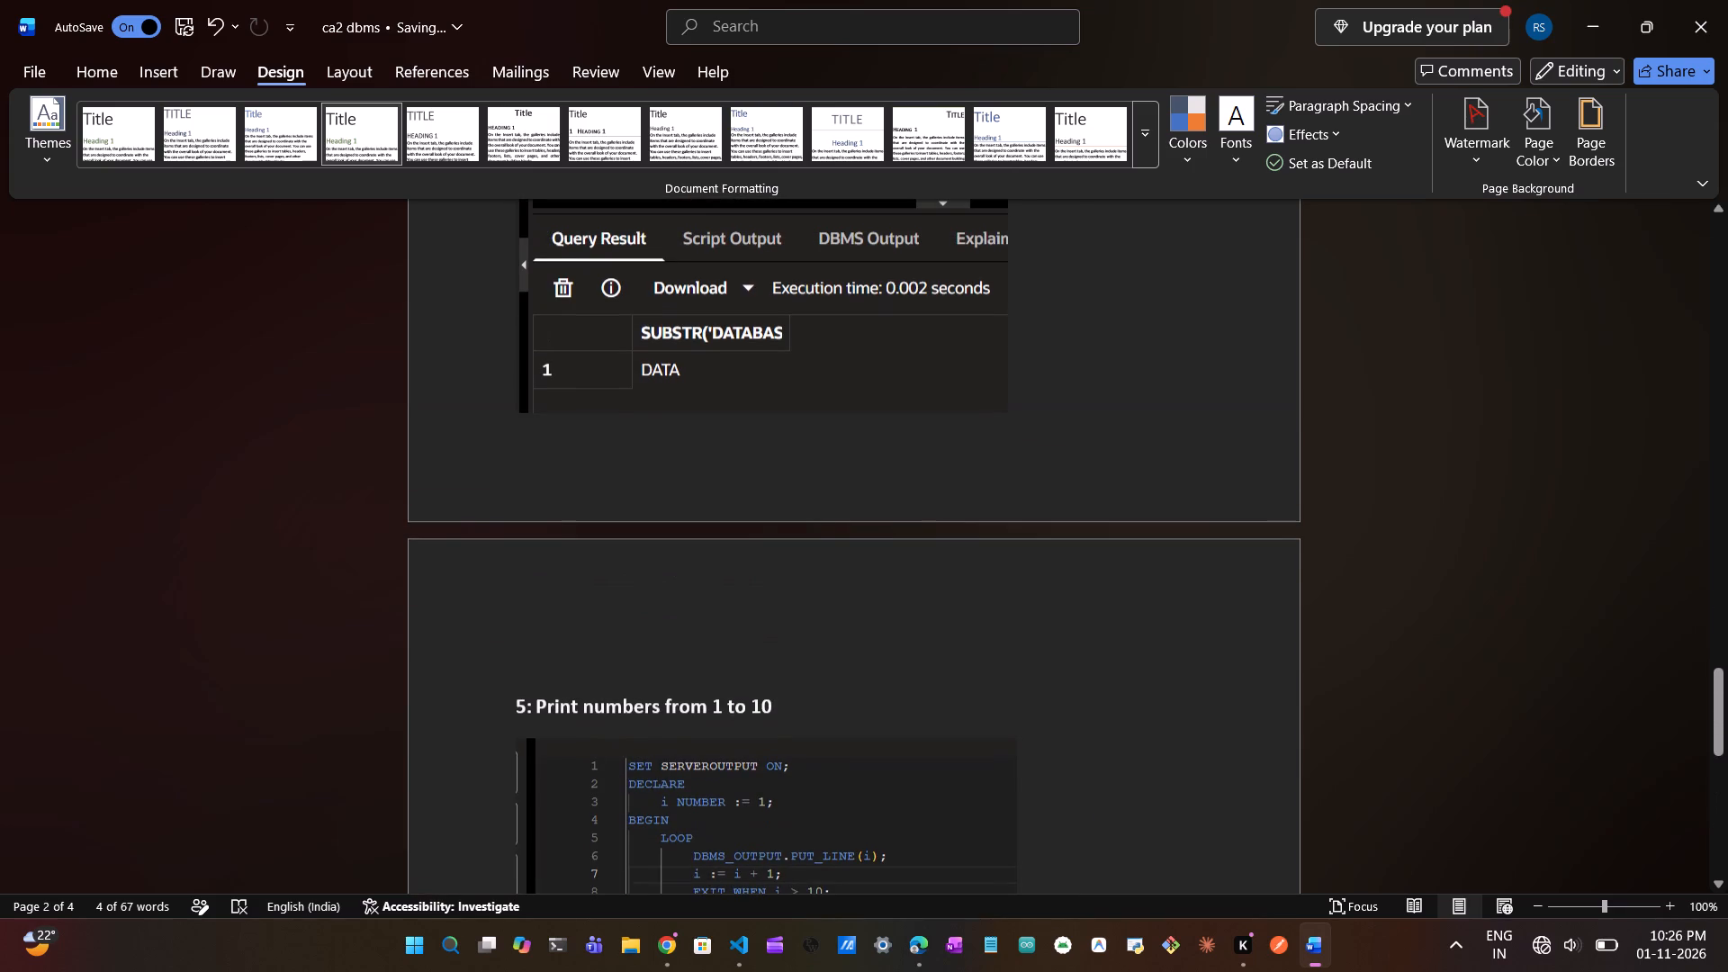
{"action": "scroll", "coordinate": [862, 613], "scroll_direction": "up", "scroll_amount": 7}
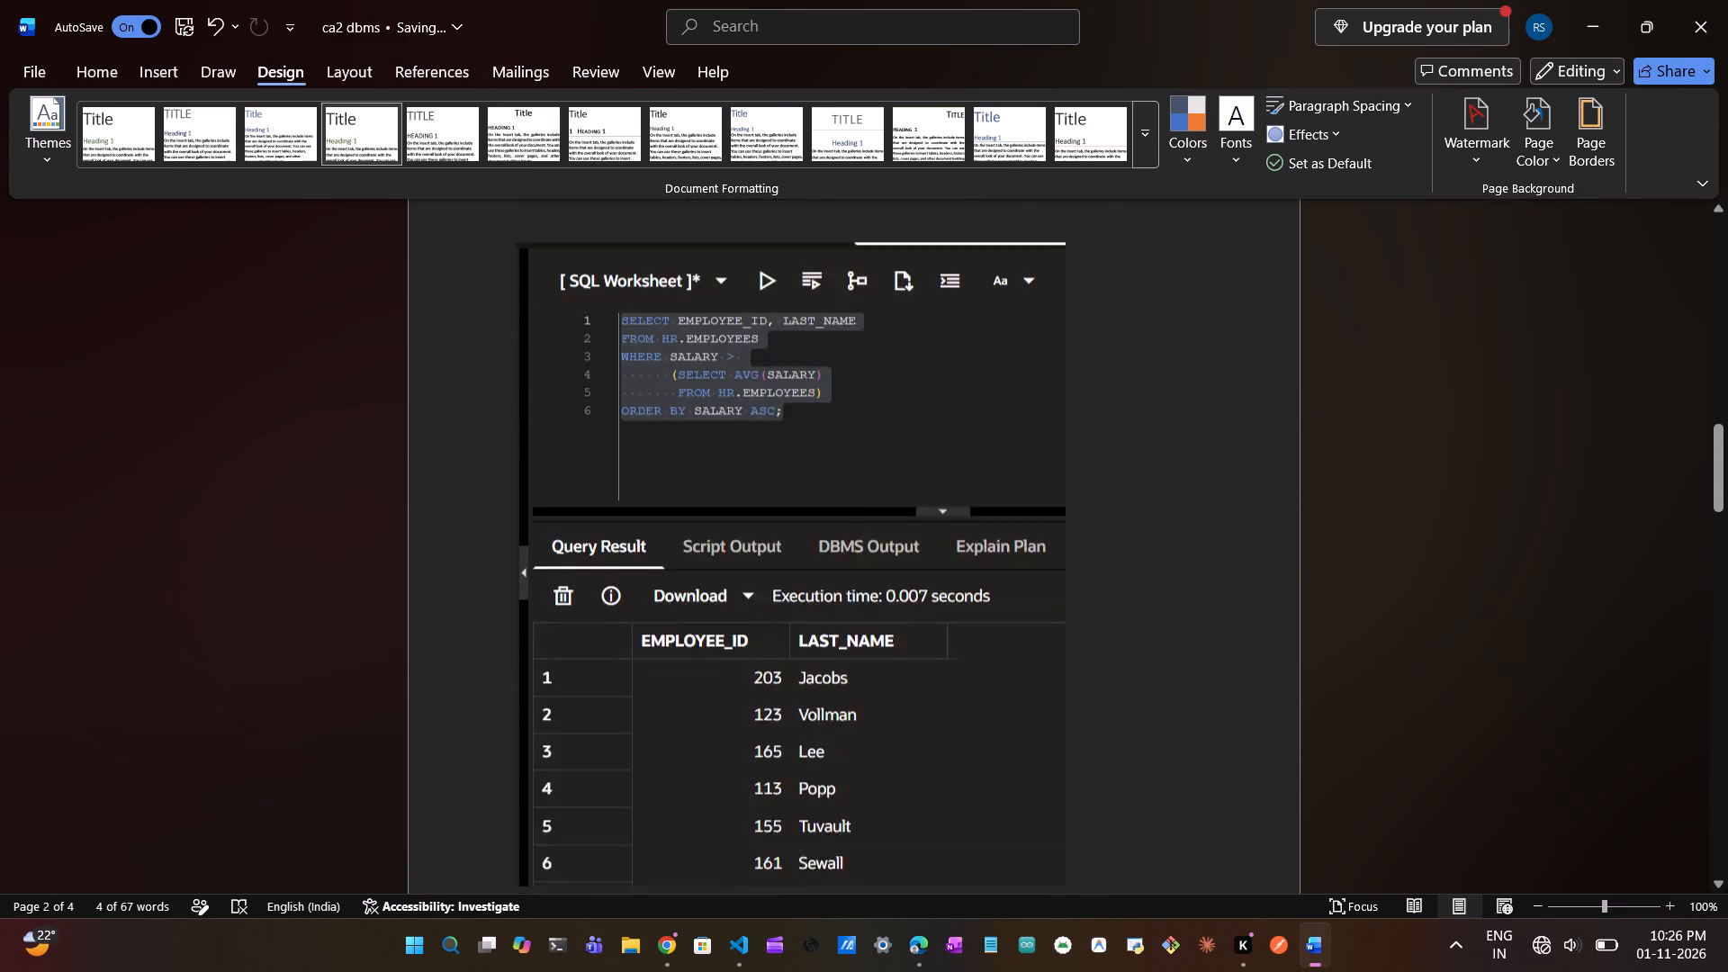
{"action": "scroll", "coordinate": [862, 613], "scroll_direction": "up", "scroll_amount": 7}
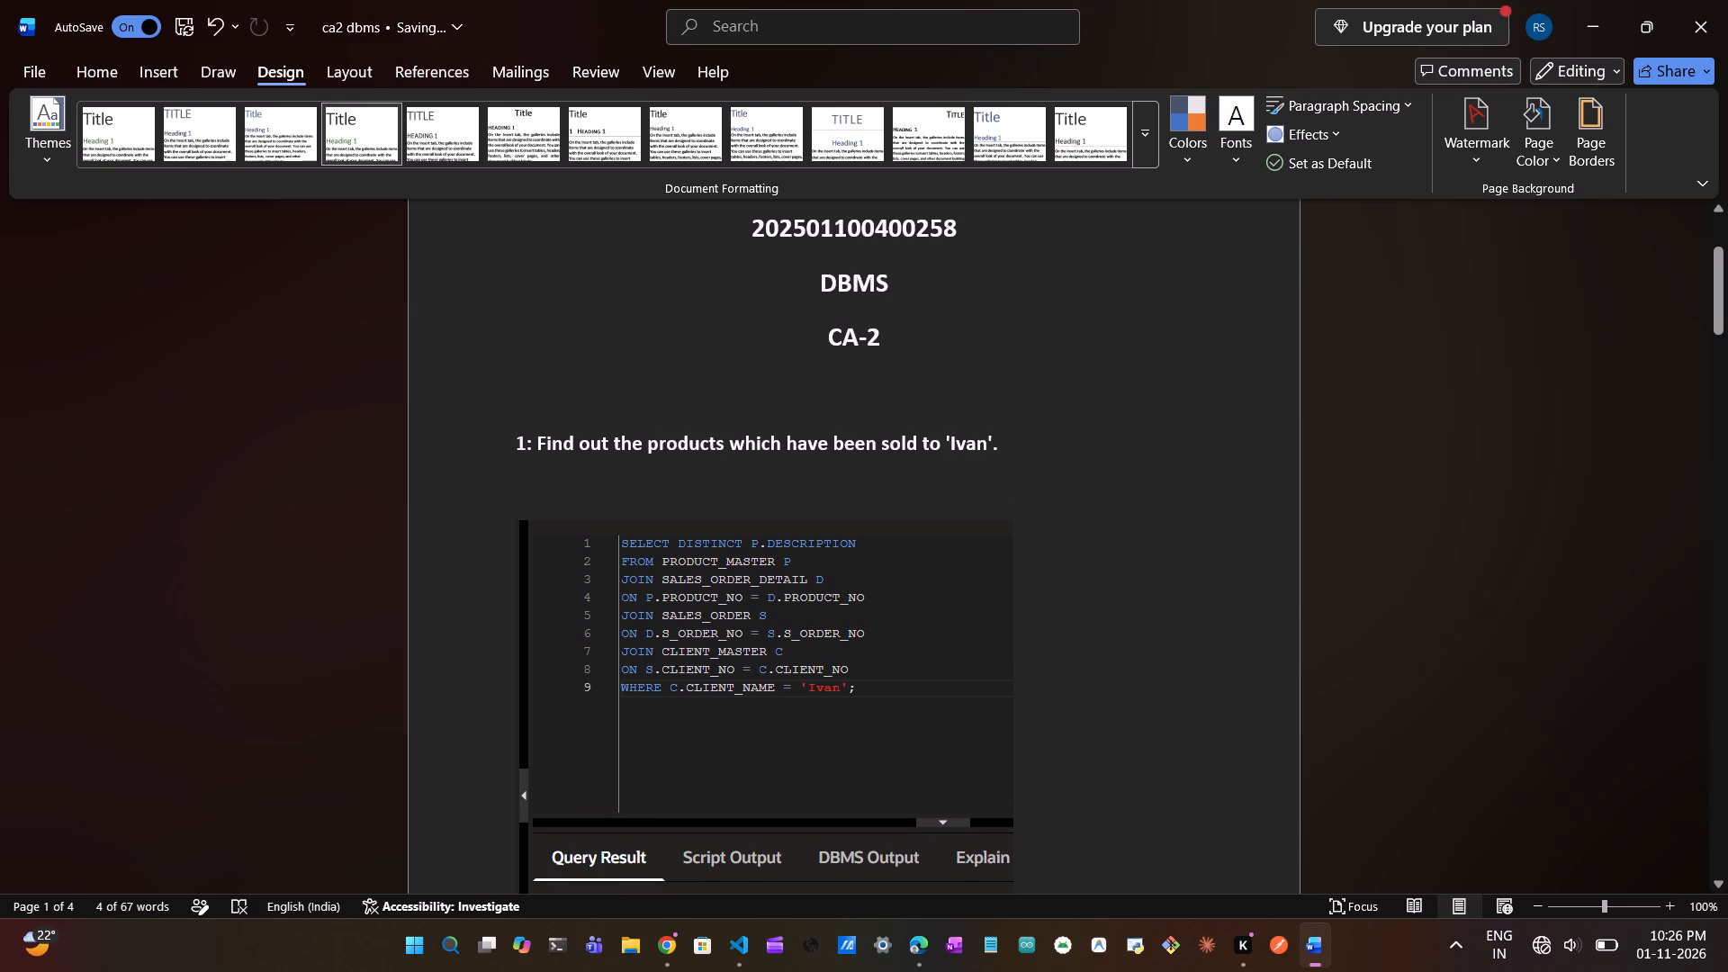
{"action": "scroll", "coordinate": [1177, 650], "scroll_direction": "up", "scroll_amount": 2}
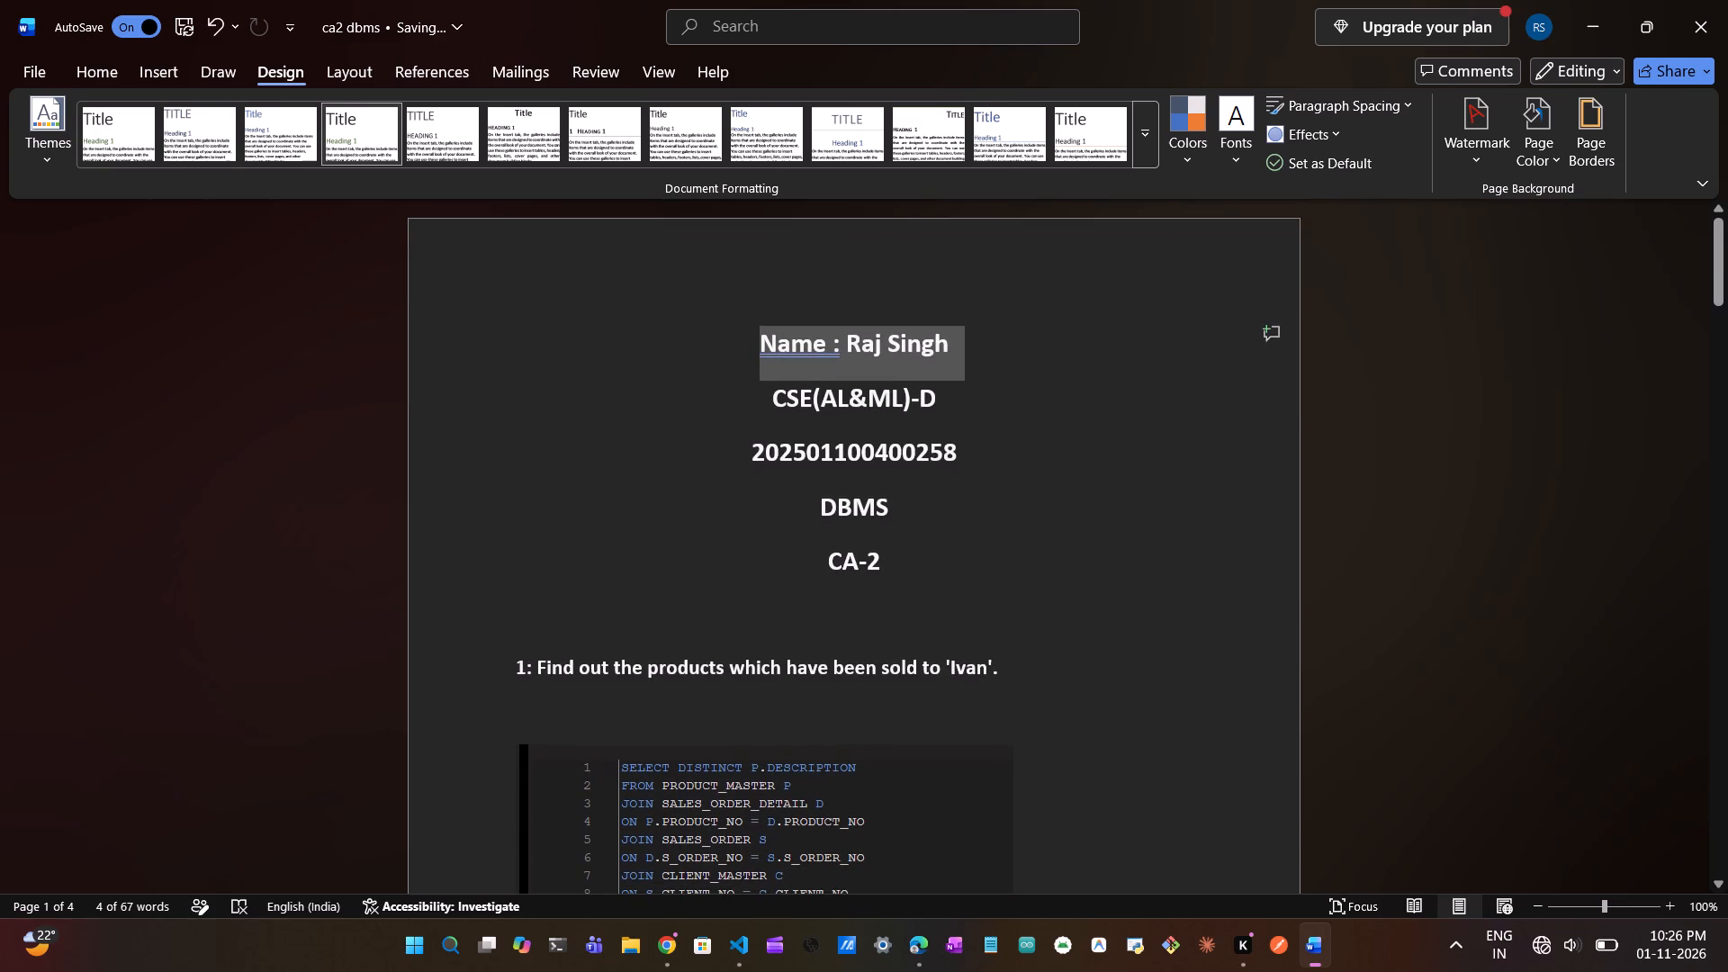
Apply the first of the two Gallery themes to the document.
{"action": "left_click", "coordinate": [922, 521]}
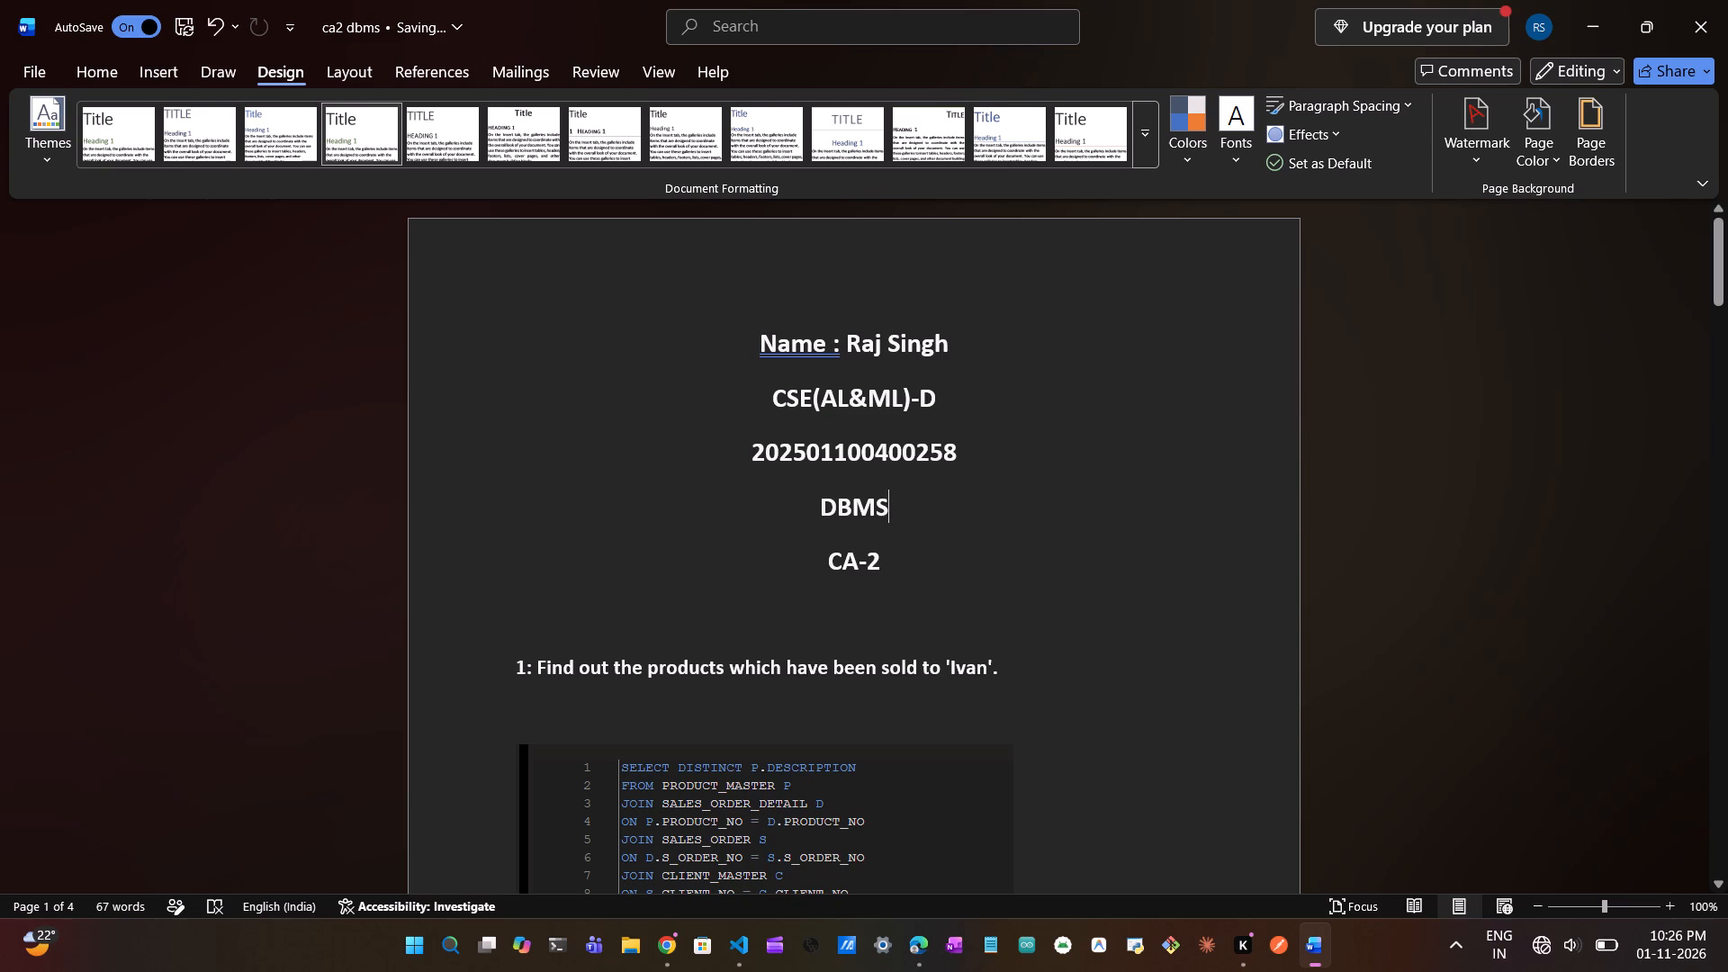
{"action": "left_click", "coordinate": [47, 152]}
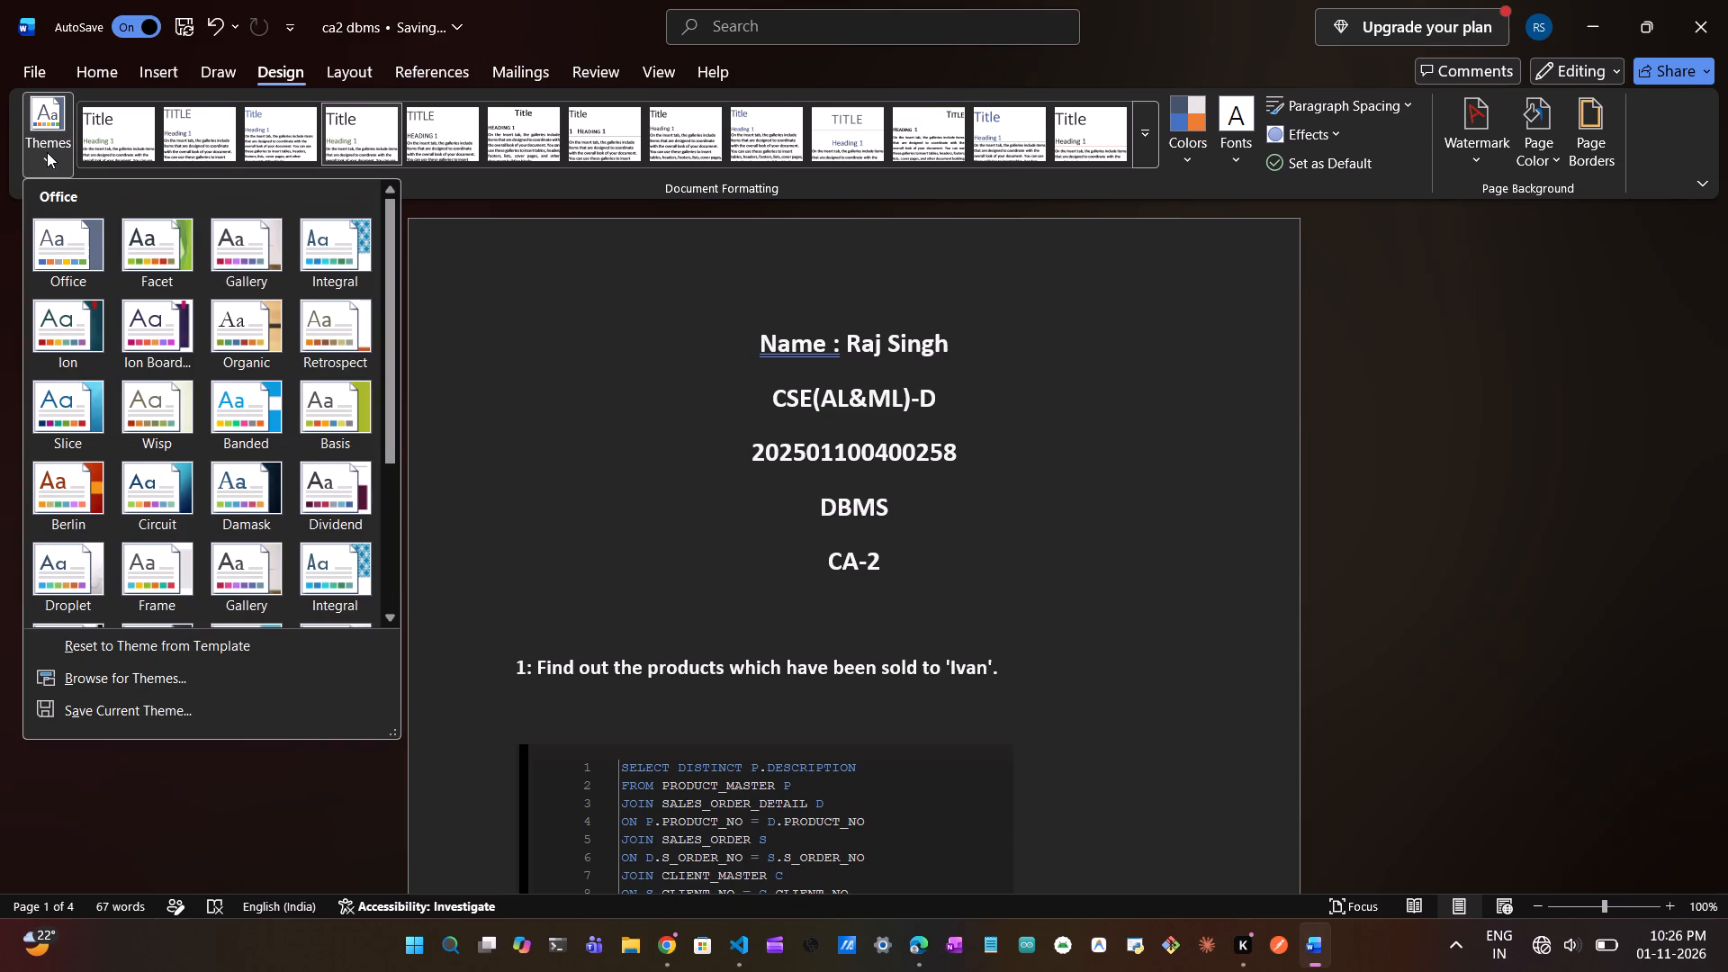
{"action": "left_click", "coordinate": [256, 253]}
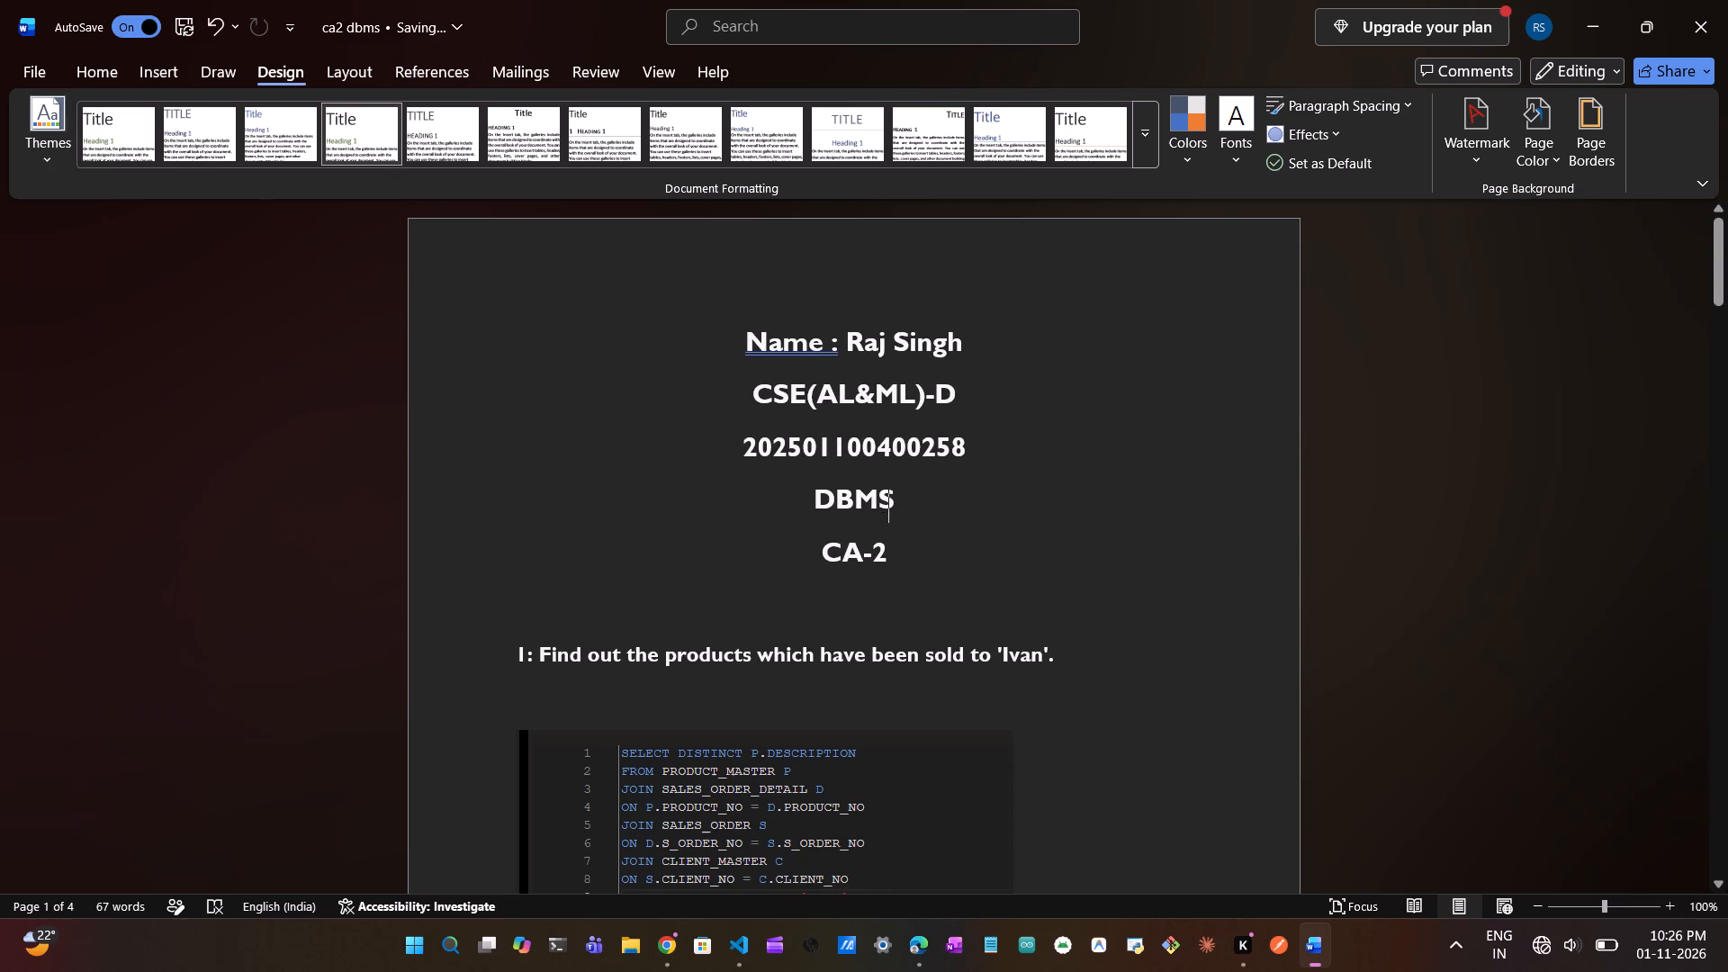
Copy the name line at the top of page 1 and delete it, keeping the CSE(AL&ML)-D line centred.
{"action": "left_click", "coordinate": [812, 496]}
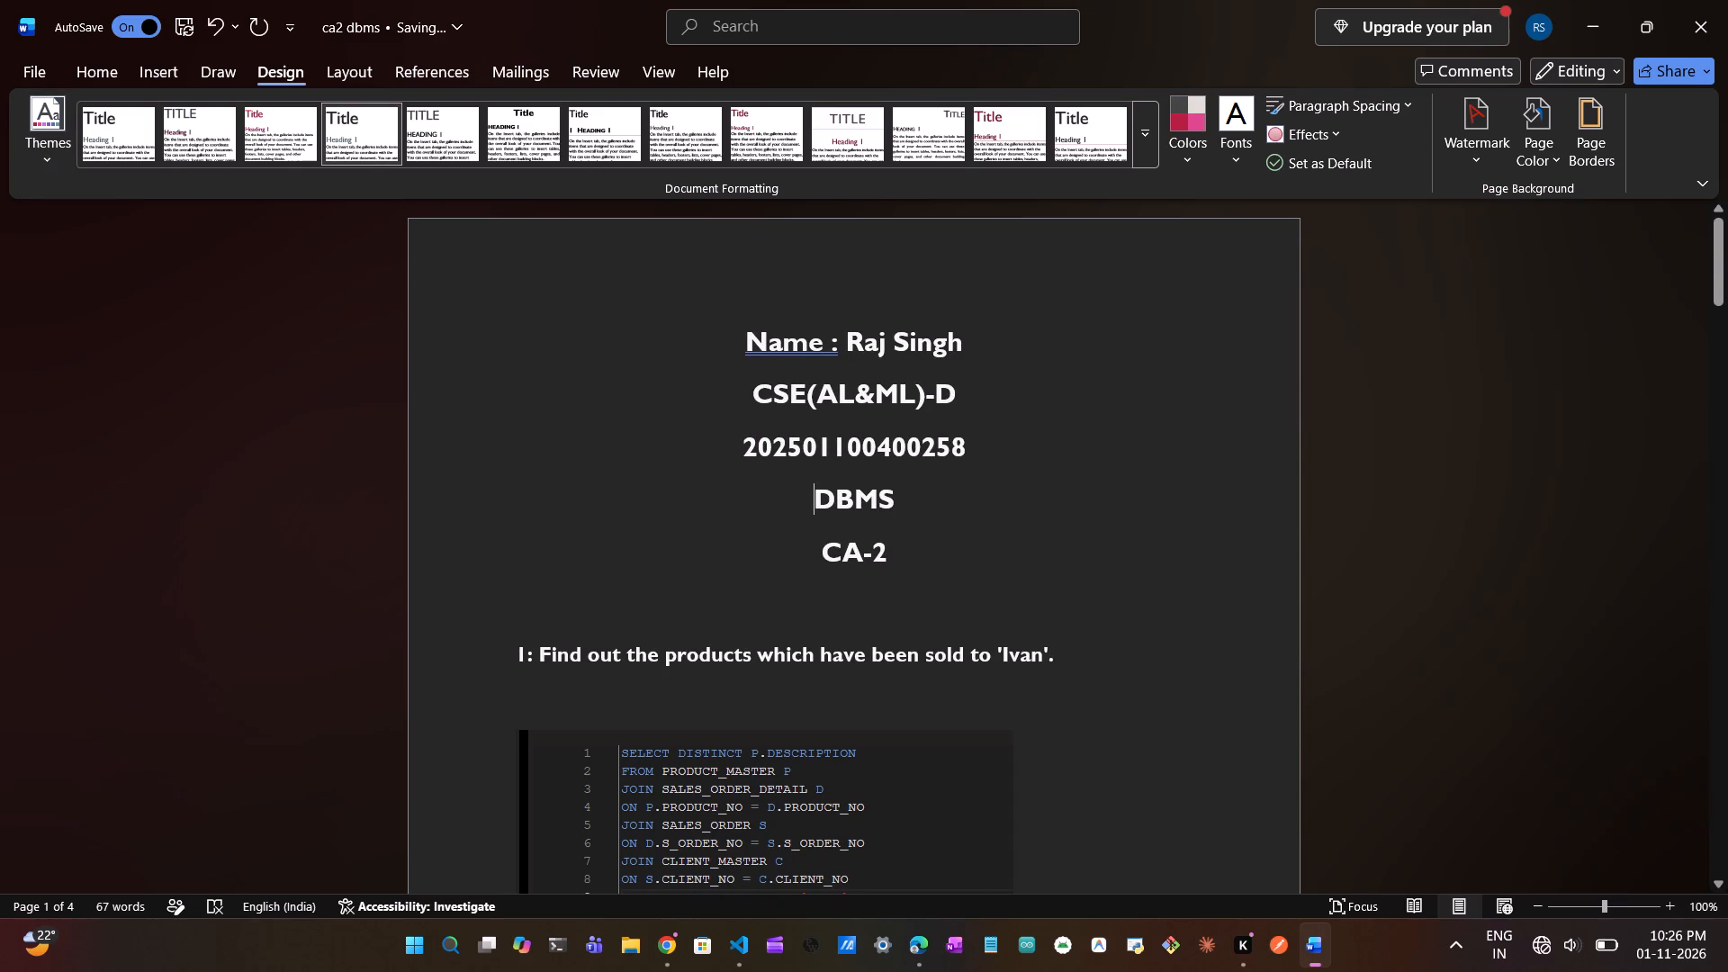
{"action": "left_click", "coordinate": [775, 322]}
{"action": "left_click_drag", "start_coordinate": [742, 341], "coordinate": [962, 354]}
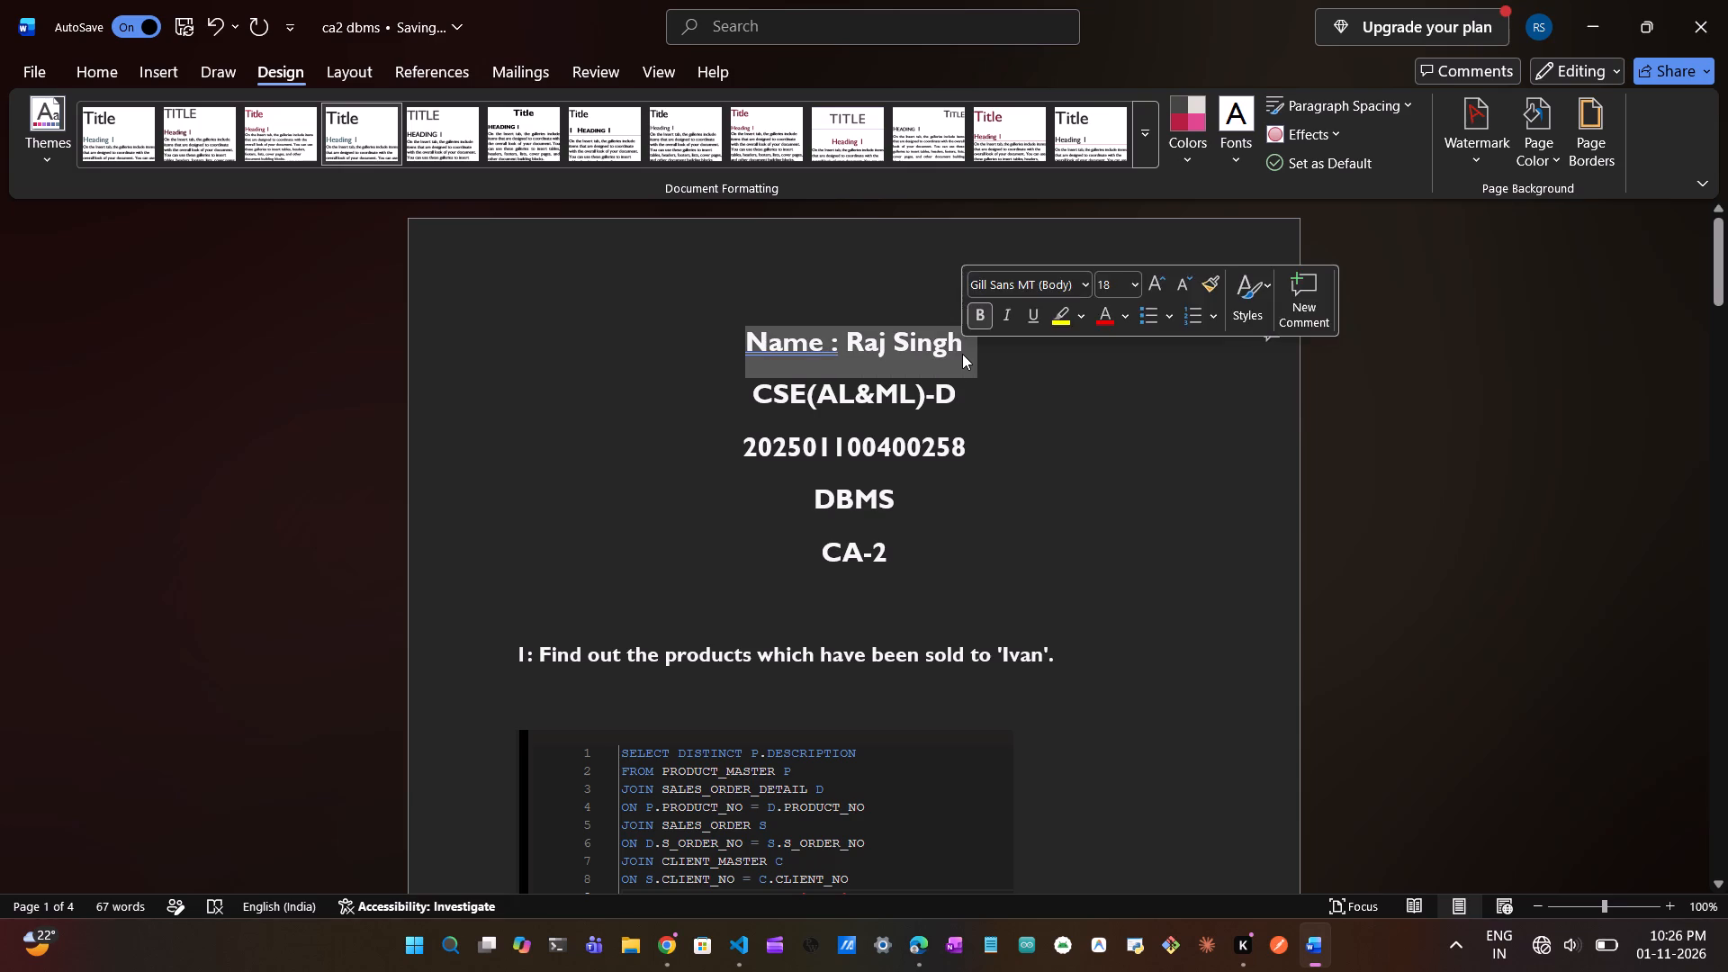
{"action": "key", "text": "ctrl+c"}
{"action": "key", "text": "BackSpace"}
{"action": "key", "text": "BackSpace"}
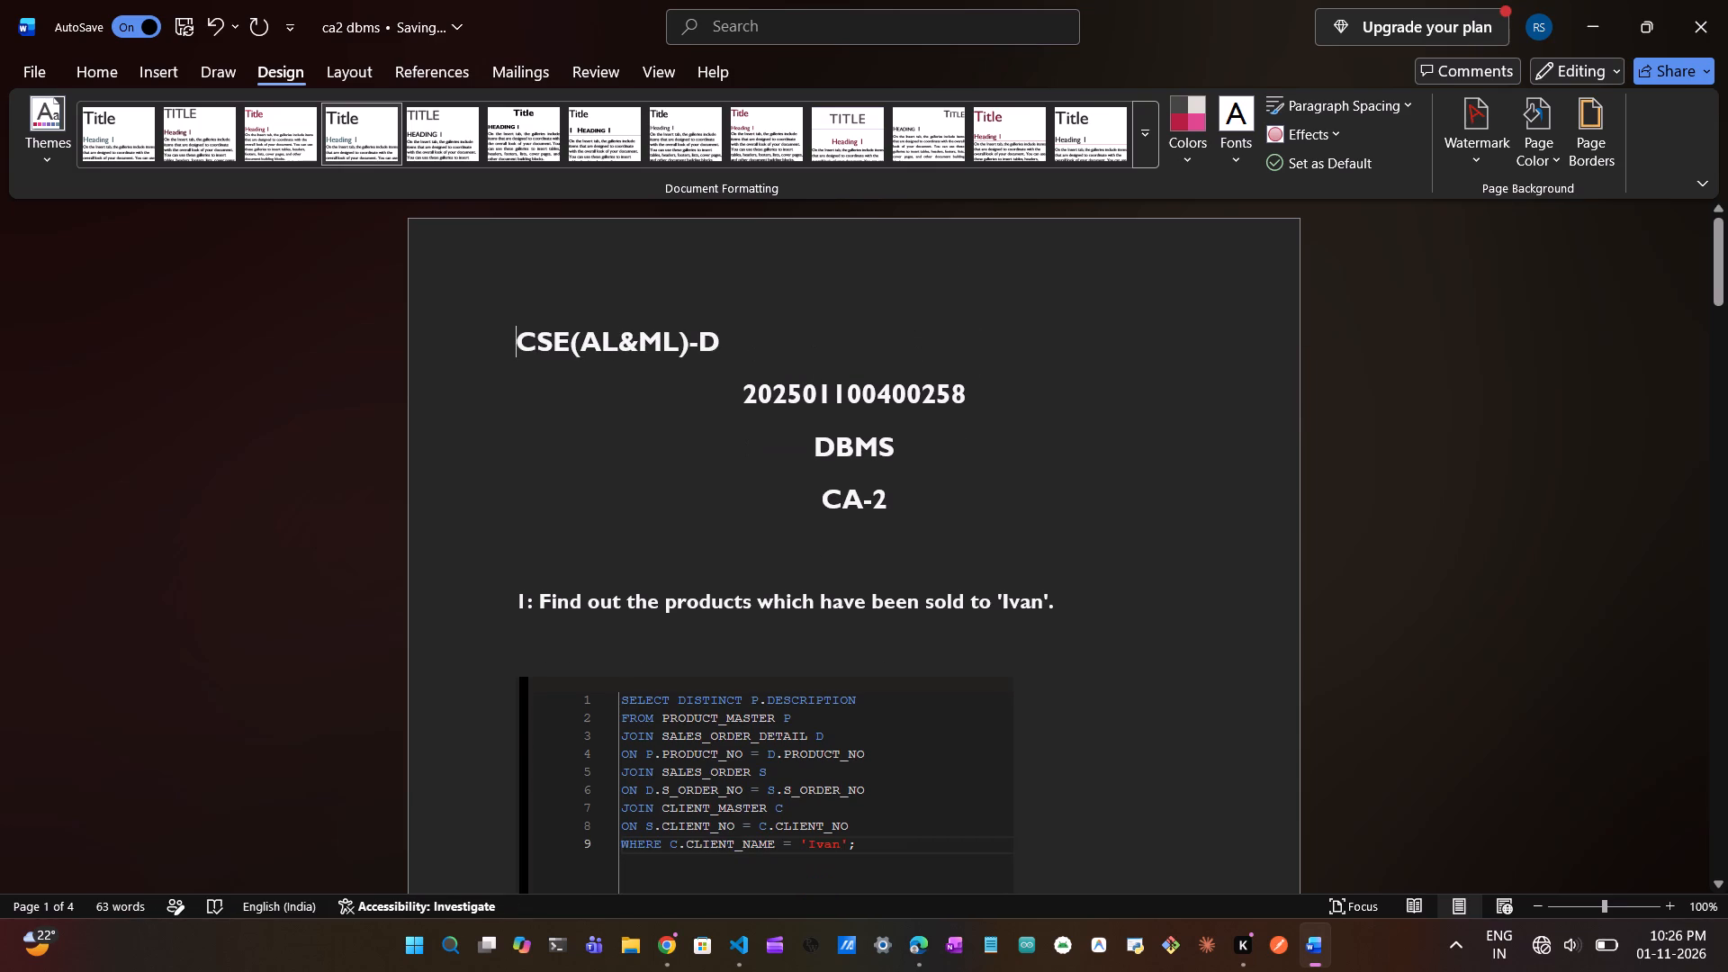
{"action": "key", "text": "ctrl+z"}
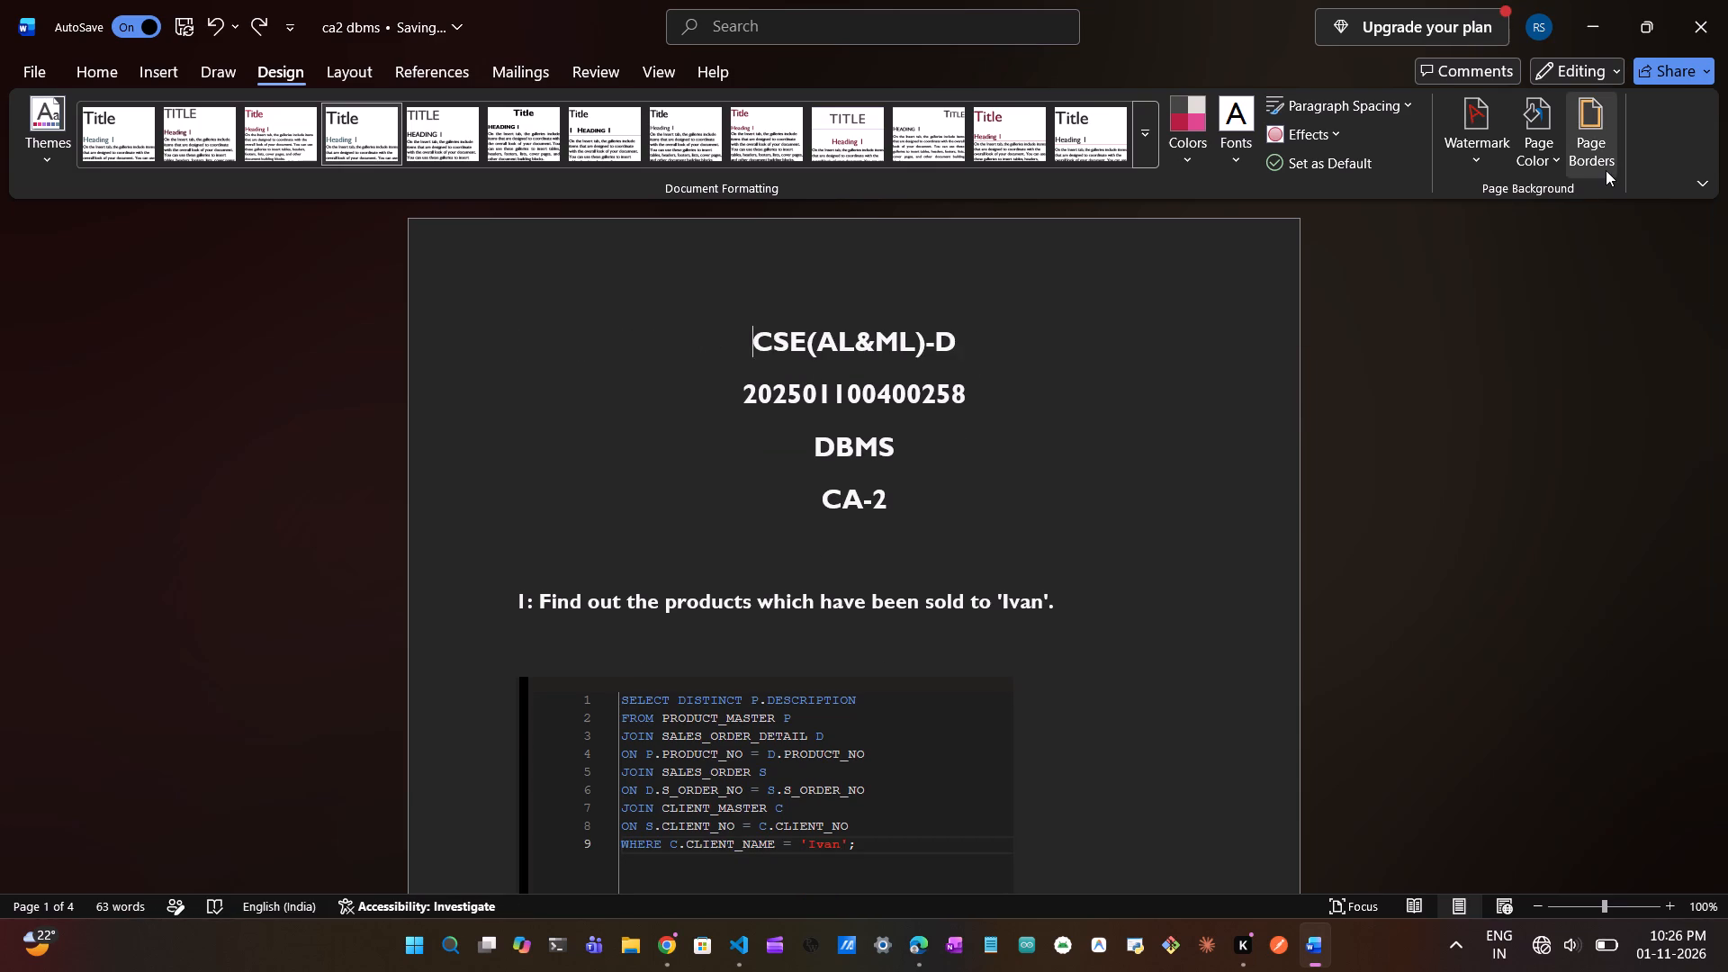
Set the page colour to the taupe theme colour, second shade of the third colour, and check how the pages look.
{"action": "left_click", "coordinate": [1606, 170]}
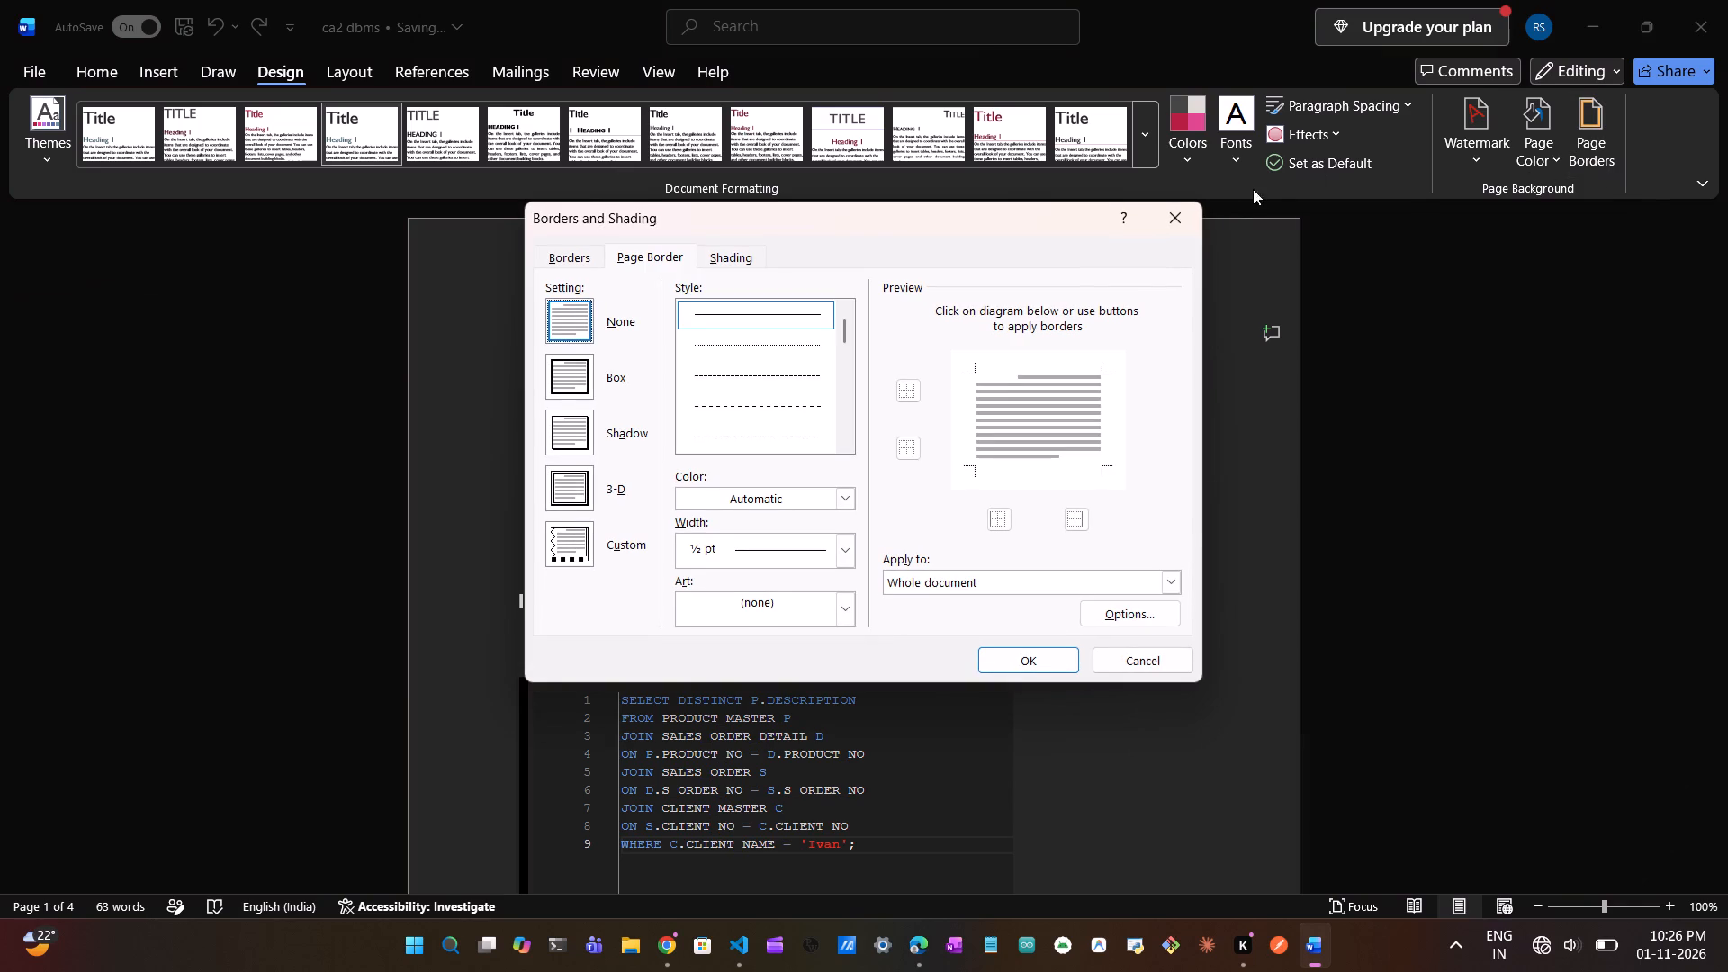
{"action": "left_click", "coordinate": [1181, 203]}
{"action": "left_click", "coordinate": [1550, 154]}
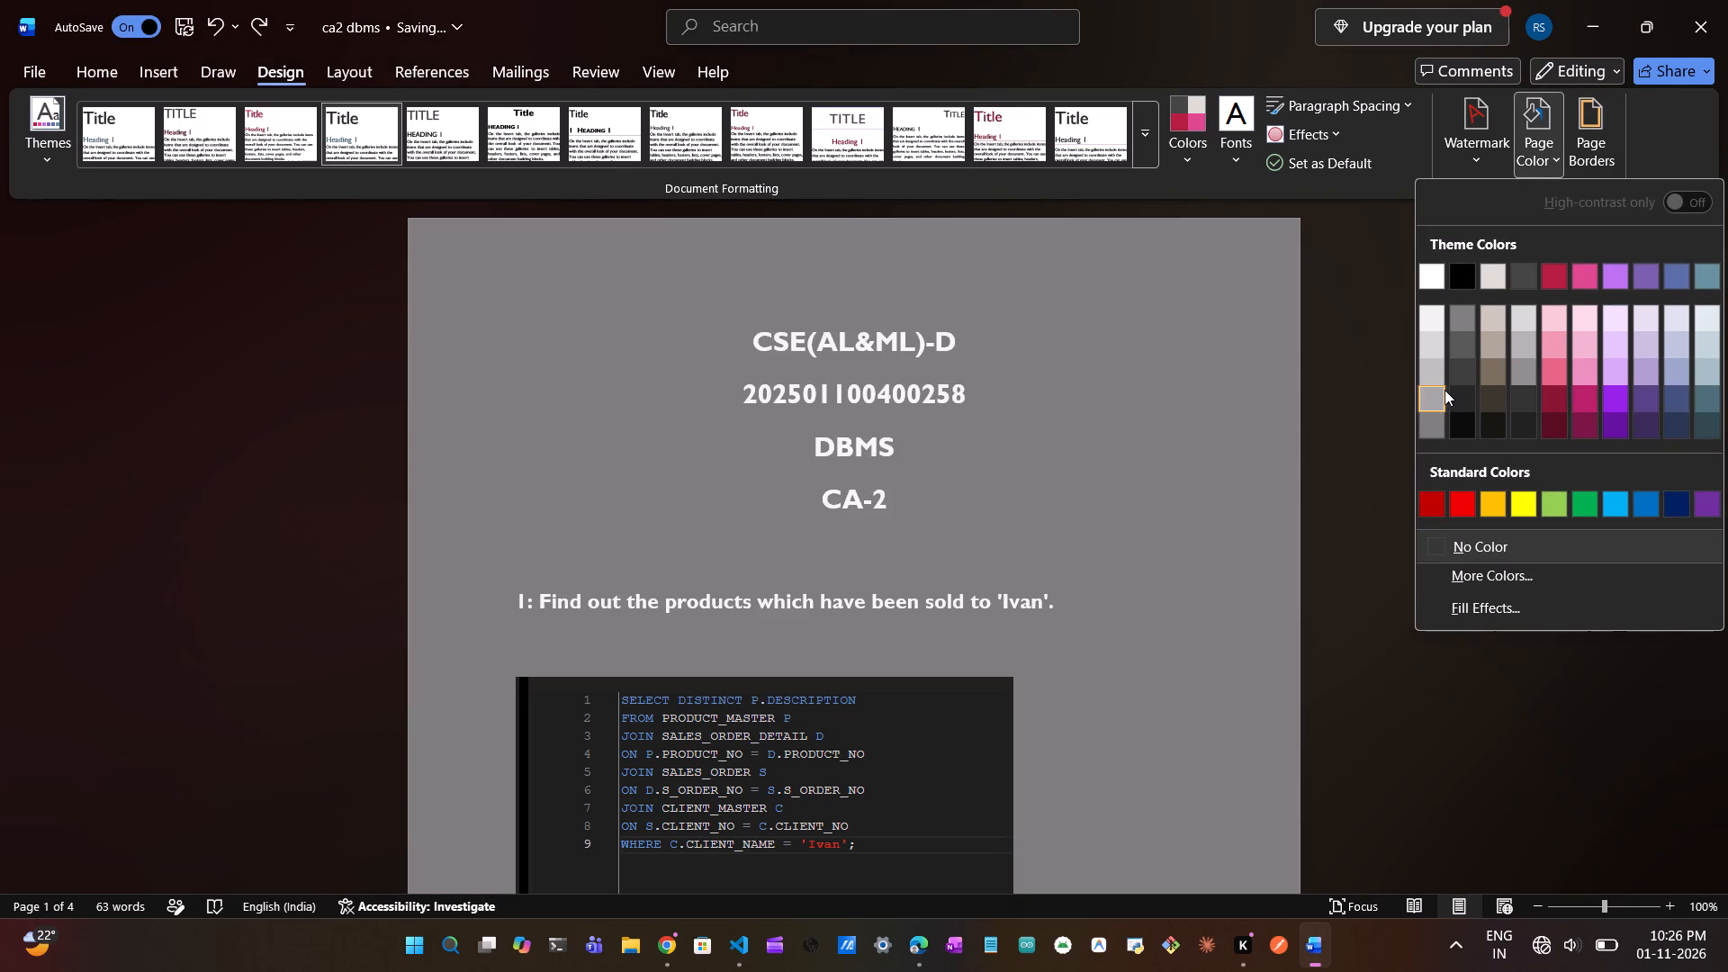
{"action": "left_click", "coordinate": [1496, 350]}
{"action": "scroll", "coordinate": [1110, 574], "scroll_direction": "down", "scroll_amount": 10}
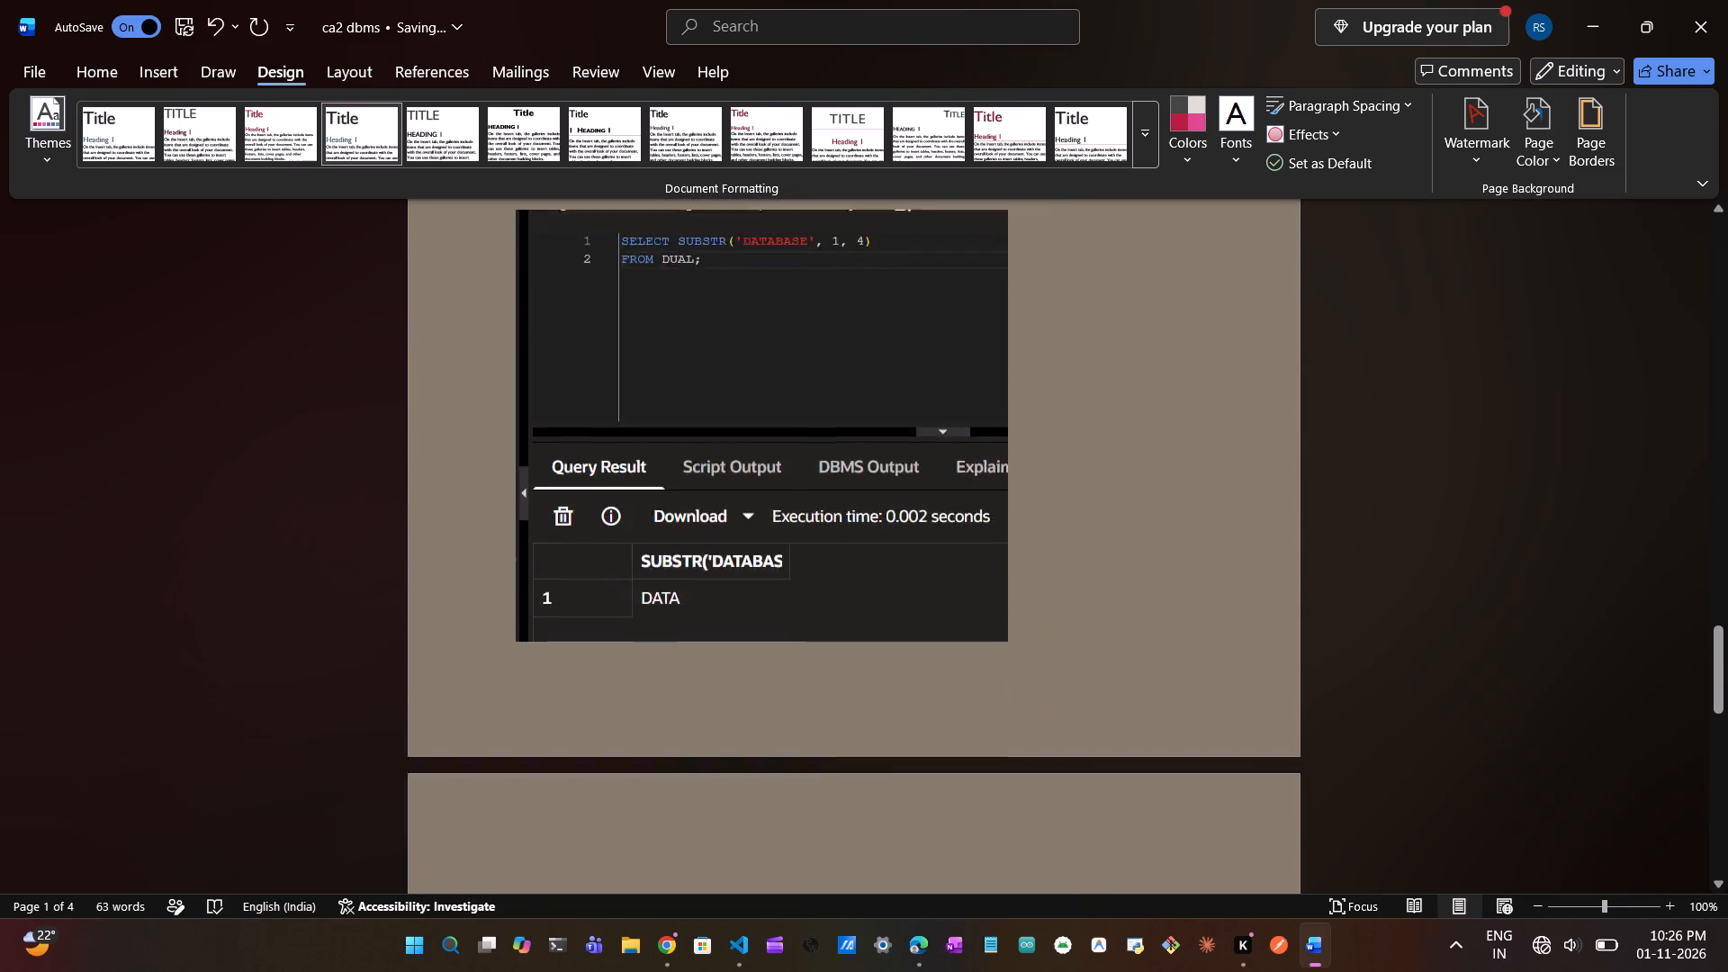
{"action": "scroll", "coordinate": [1110, 574], "scroll_direction": "down", "scroll_amount": 3}
{"action": "scroll", "coordinate": [1110, 574], "scroll_direction": "up", "scroll_amount": 9}
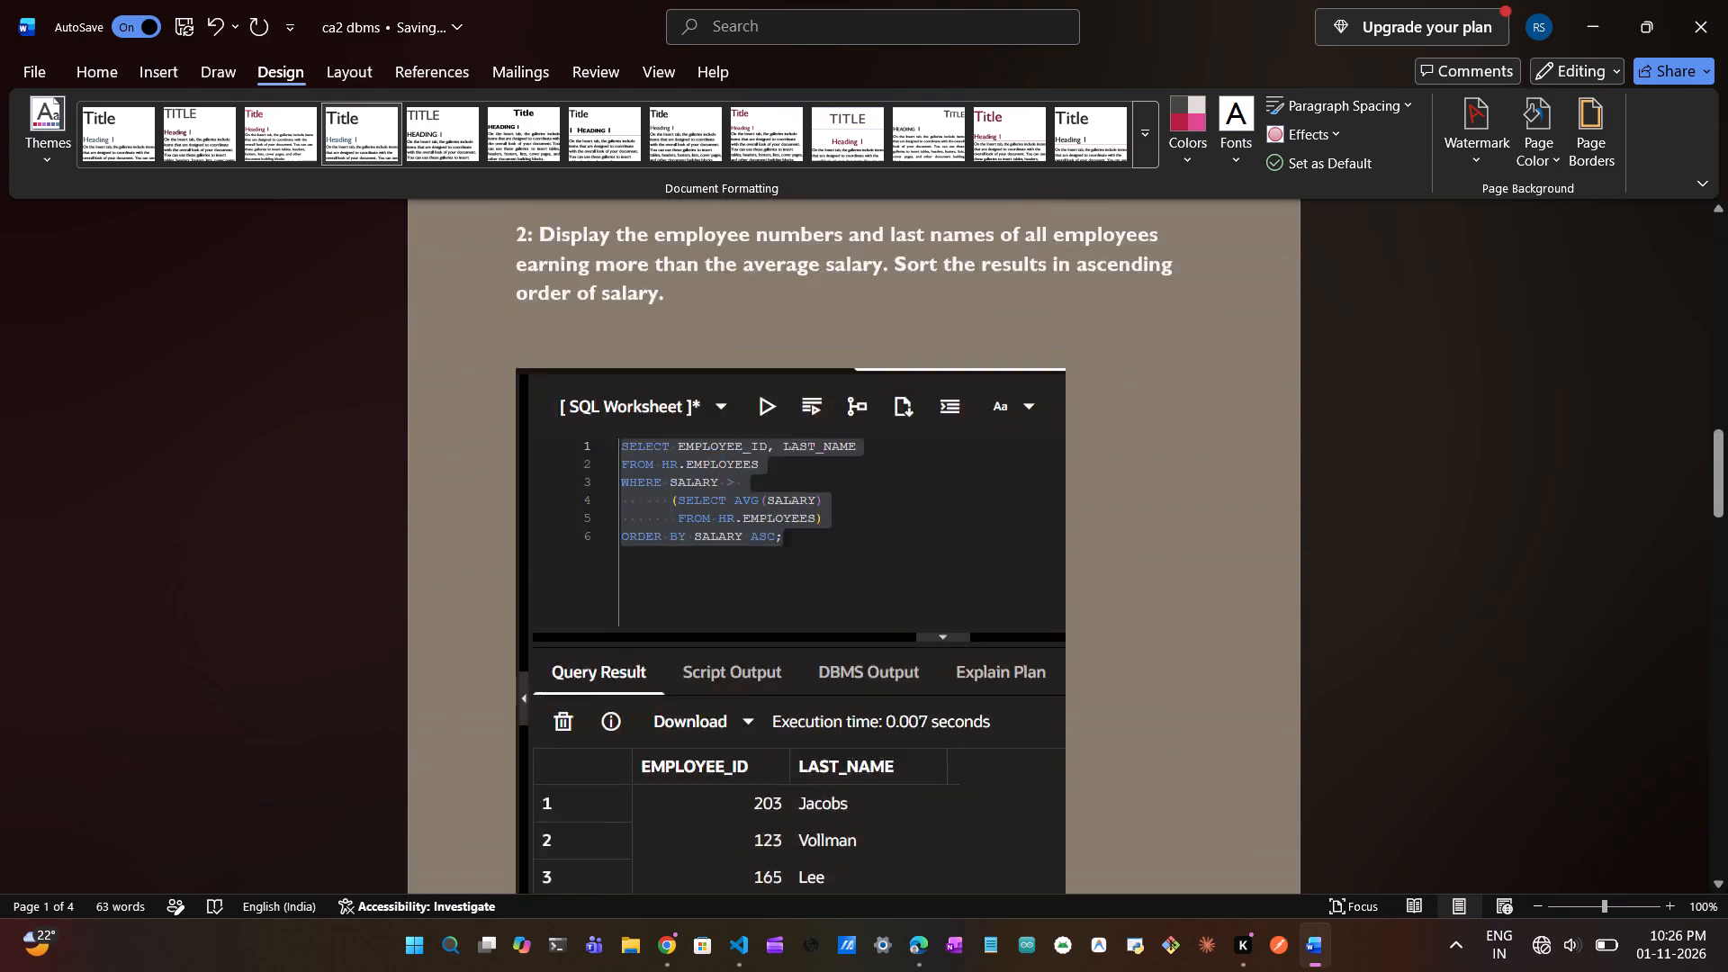
Change the page colour to the grey theme colour, the first shade beneath the fourth colour.
{"action": "scroll", "coordinate": [1110, 574], "scroll_direction": "up", "scroll_amount": 2}
{"action": "left_click", "coordinate": [1543, 153]}
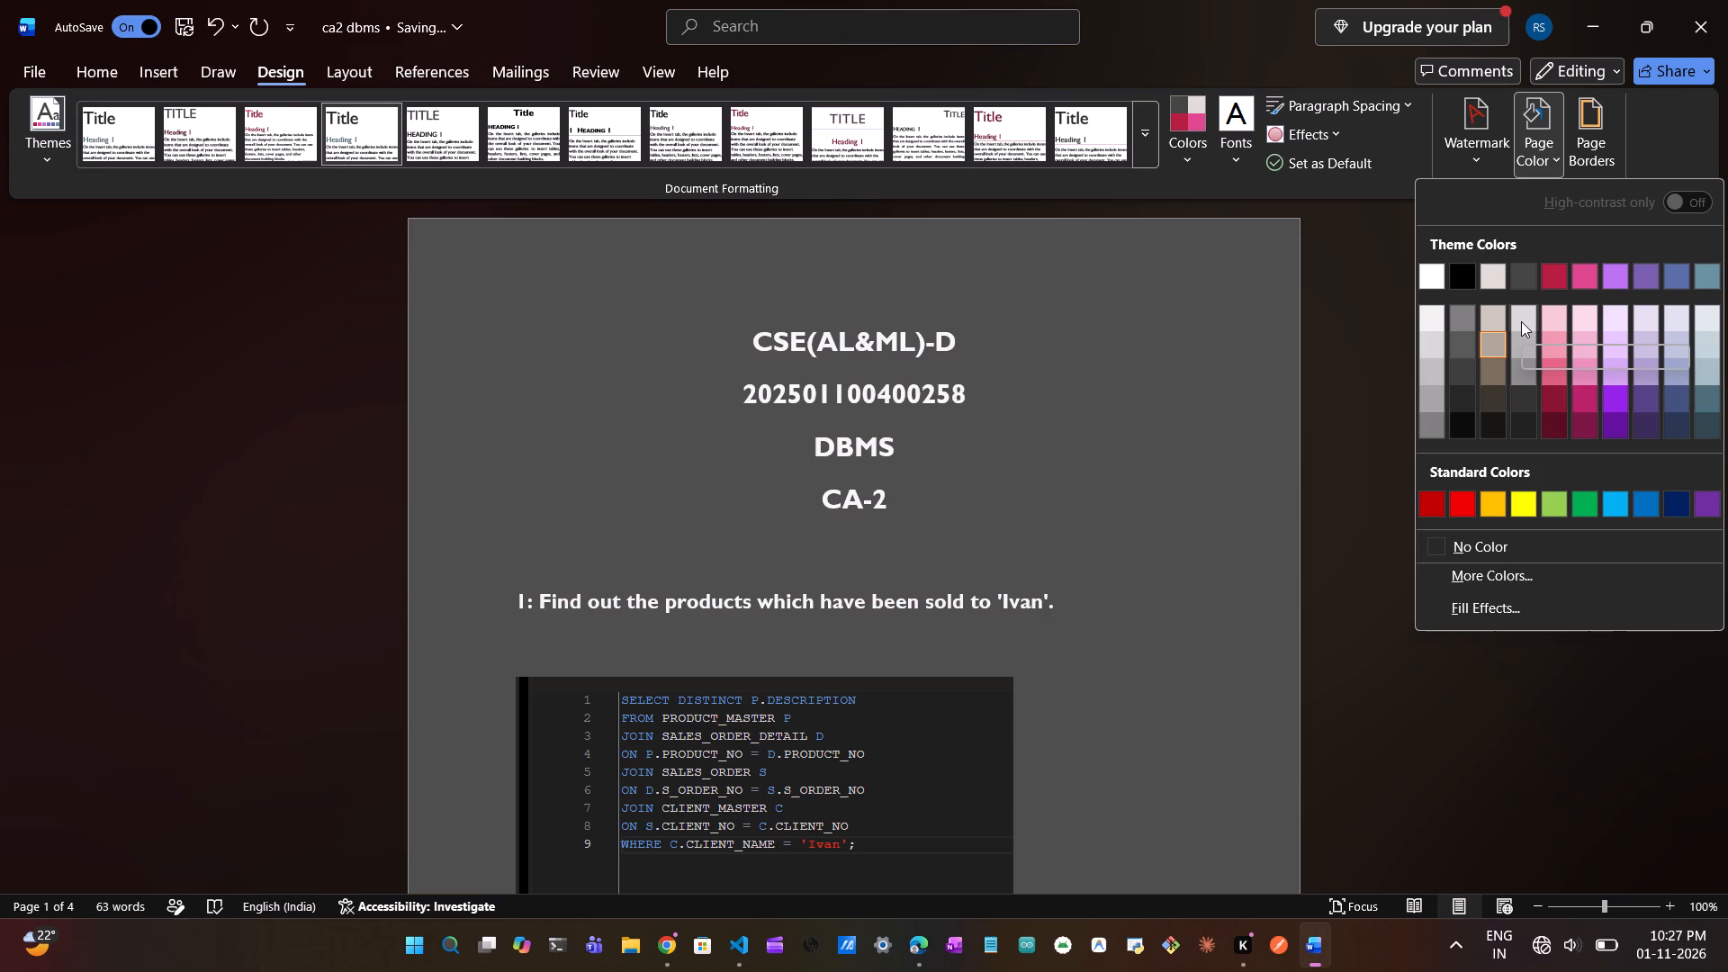
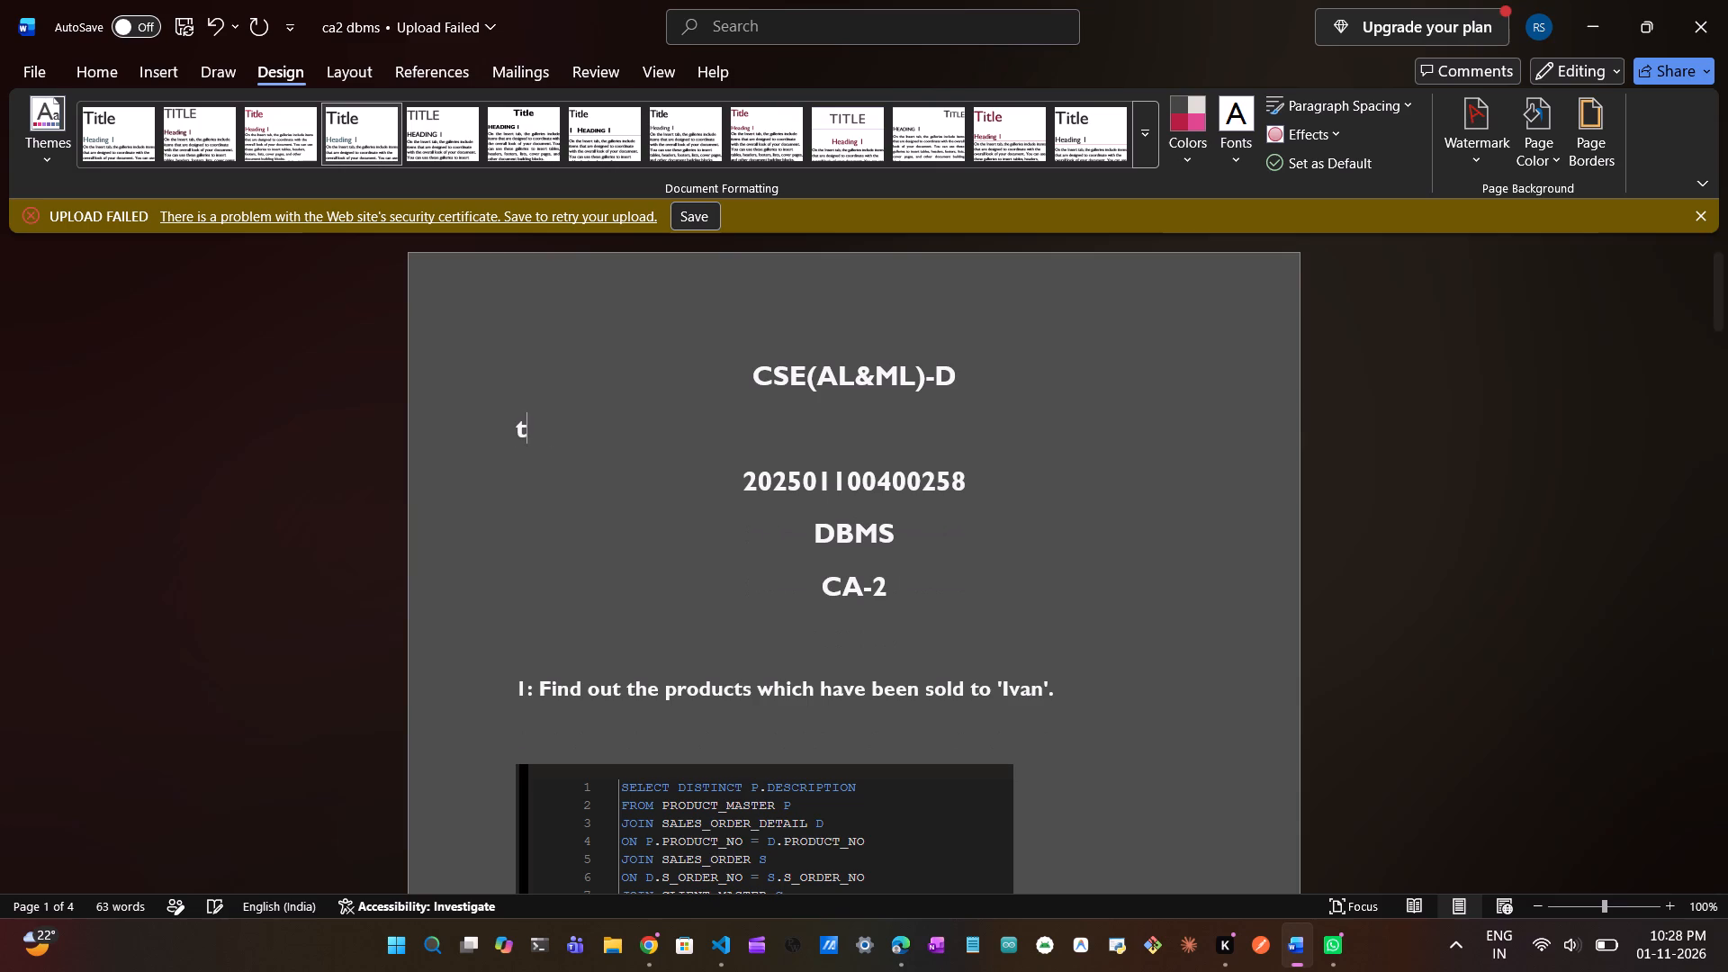
Enter the label "Team Member :" on the empty line under CSE(AL&ML)-D, with a space before the colon.
{"action": "key", "text": "BackSpace"}
{"action": "type", "text": "TWE"}
{"action": "key", "text": "BackSpace"}
{"action": "type", "text": "eam mem"}
{"action": "key", "text": "BackSpace"}
{"action": "key", "text": "BackSpace"}
{"action": "key", "text": "BackSpace"}
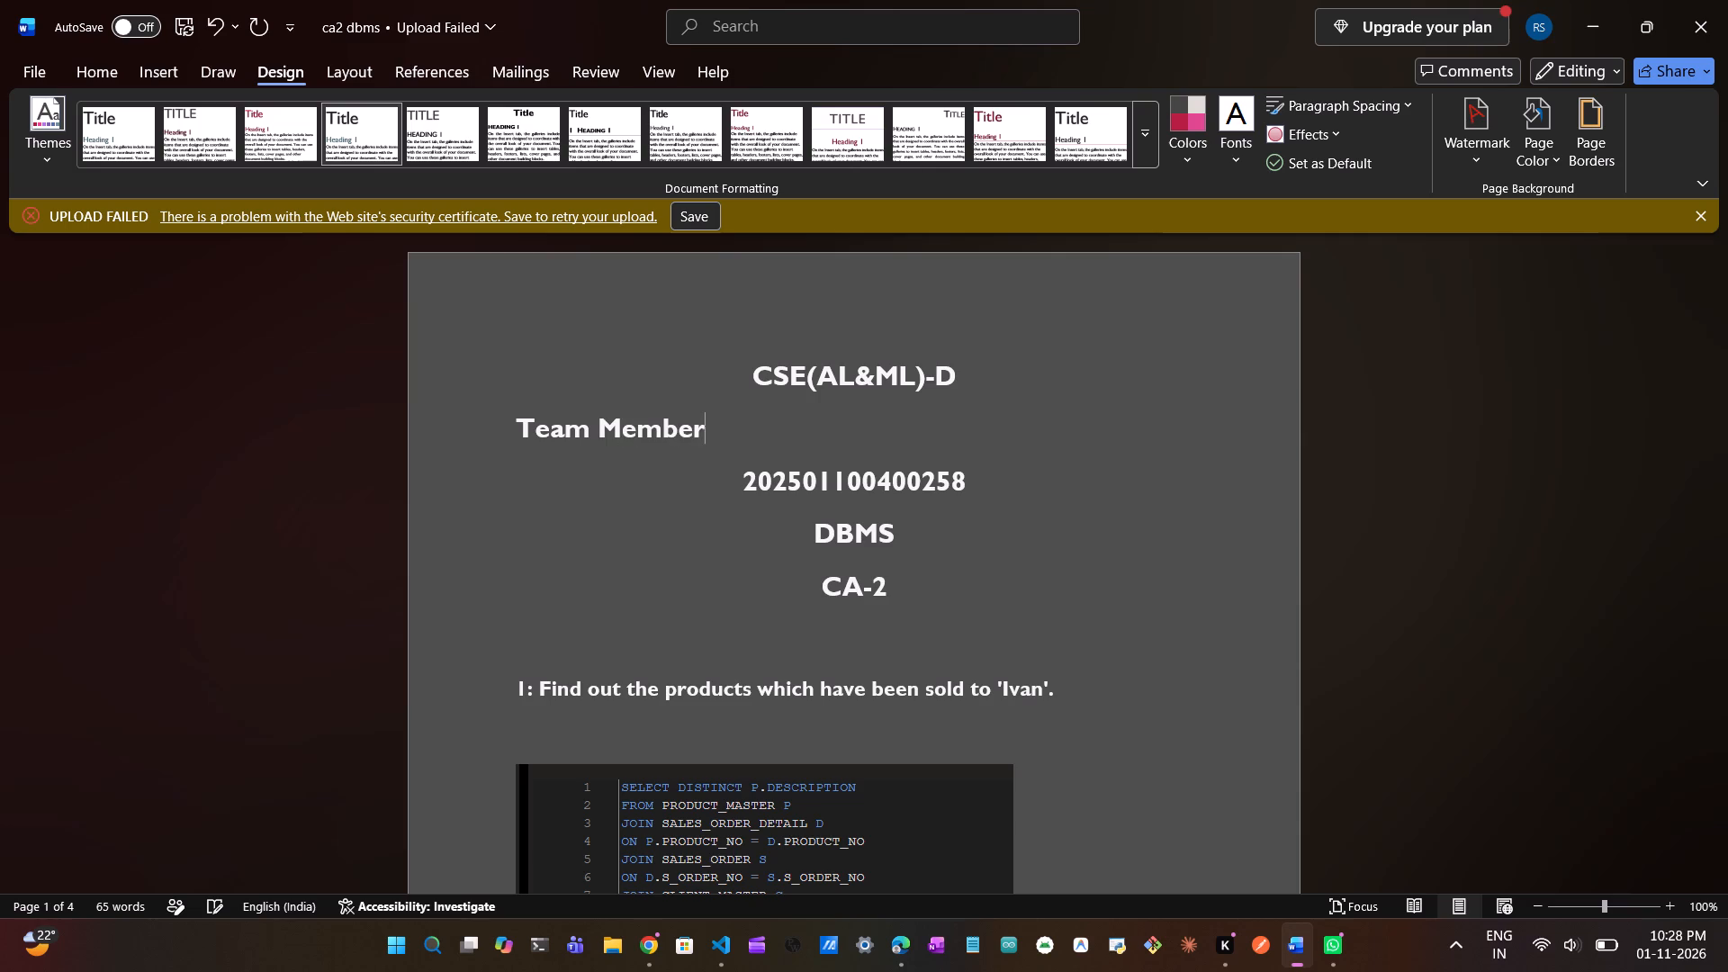
{"action": "key", "text": "shift+colon"}
{"action": "key", "text": "Left"}
{"action": "key", "text": "space"}
{"action": "key", "text": "Right"}
Add a line below Team Member, indented by two tab stops, reading "Name : " followed by the student's name.
{"action": "key", "text": "Return"}
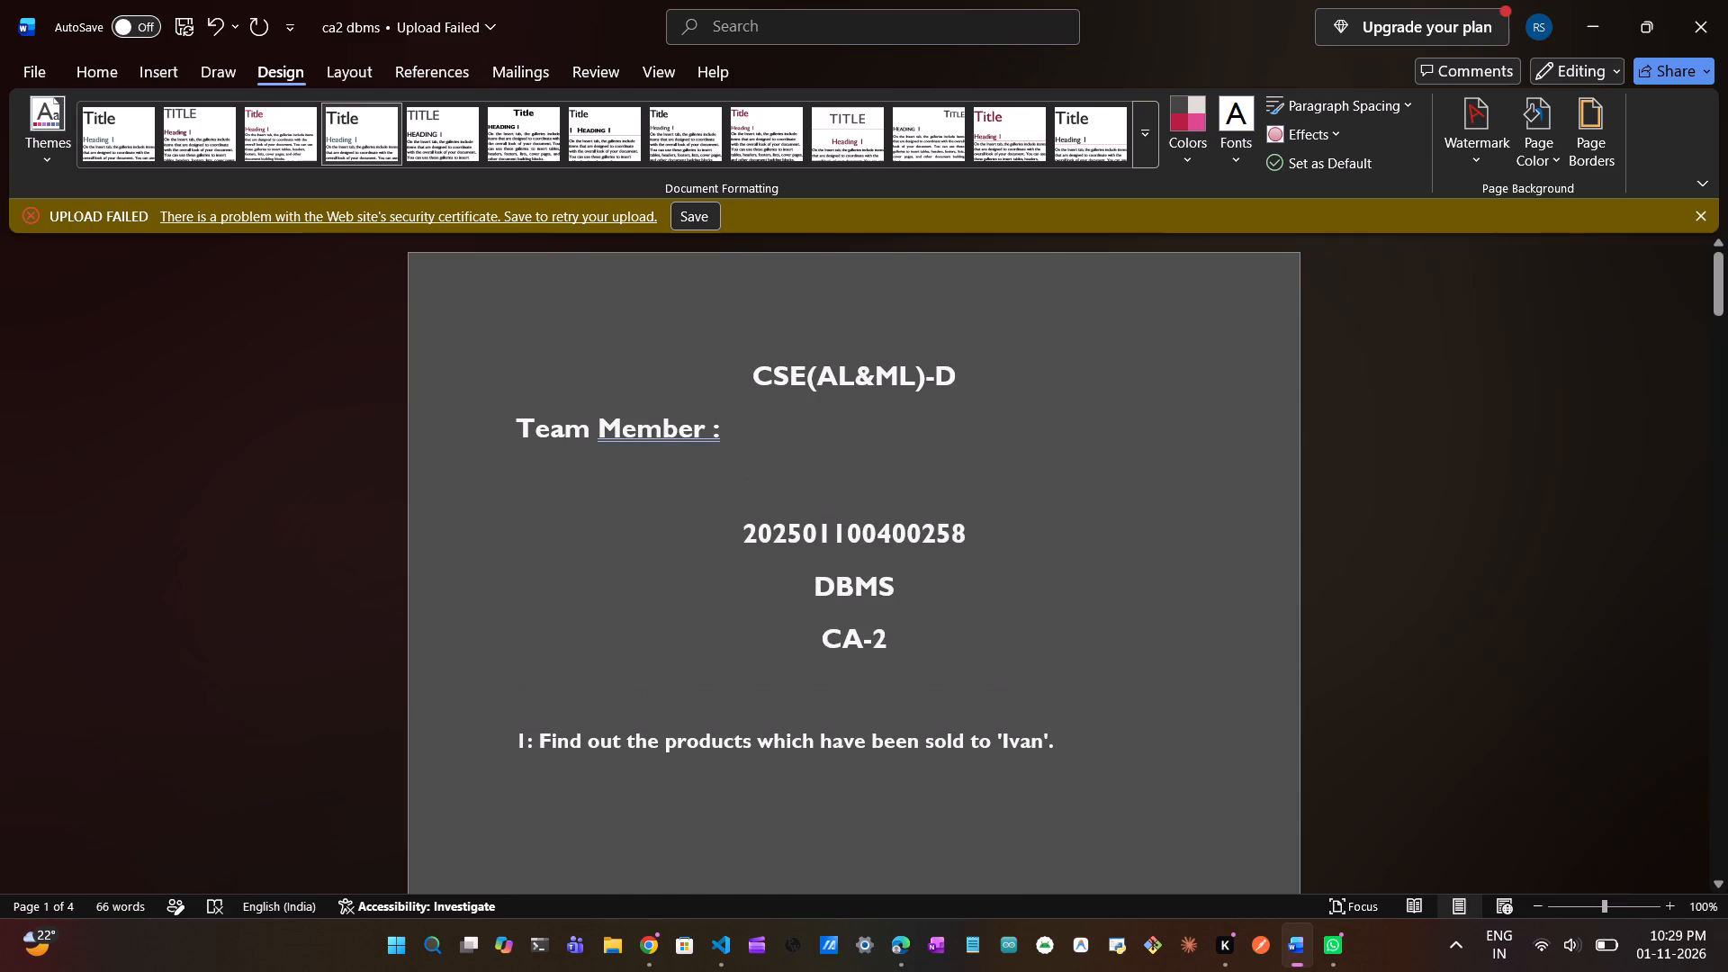
{"action": "key", "text": "BackSpace"}
{"action": "key", "text": "Return"}
{"action": "key", "text": "Tab"}
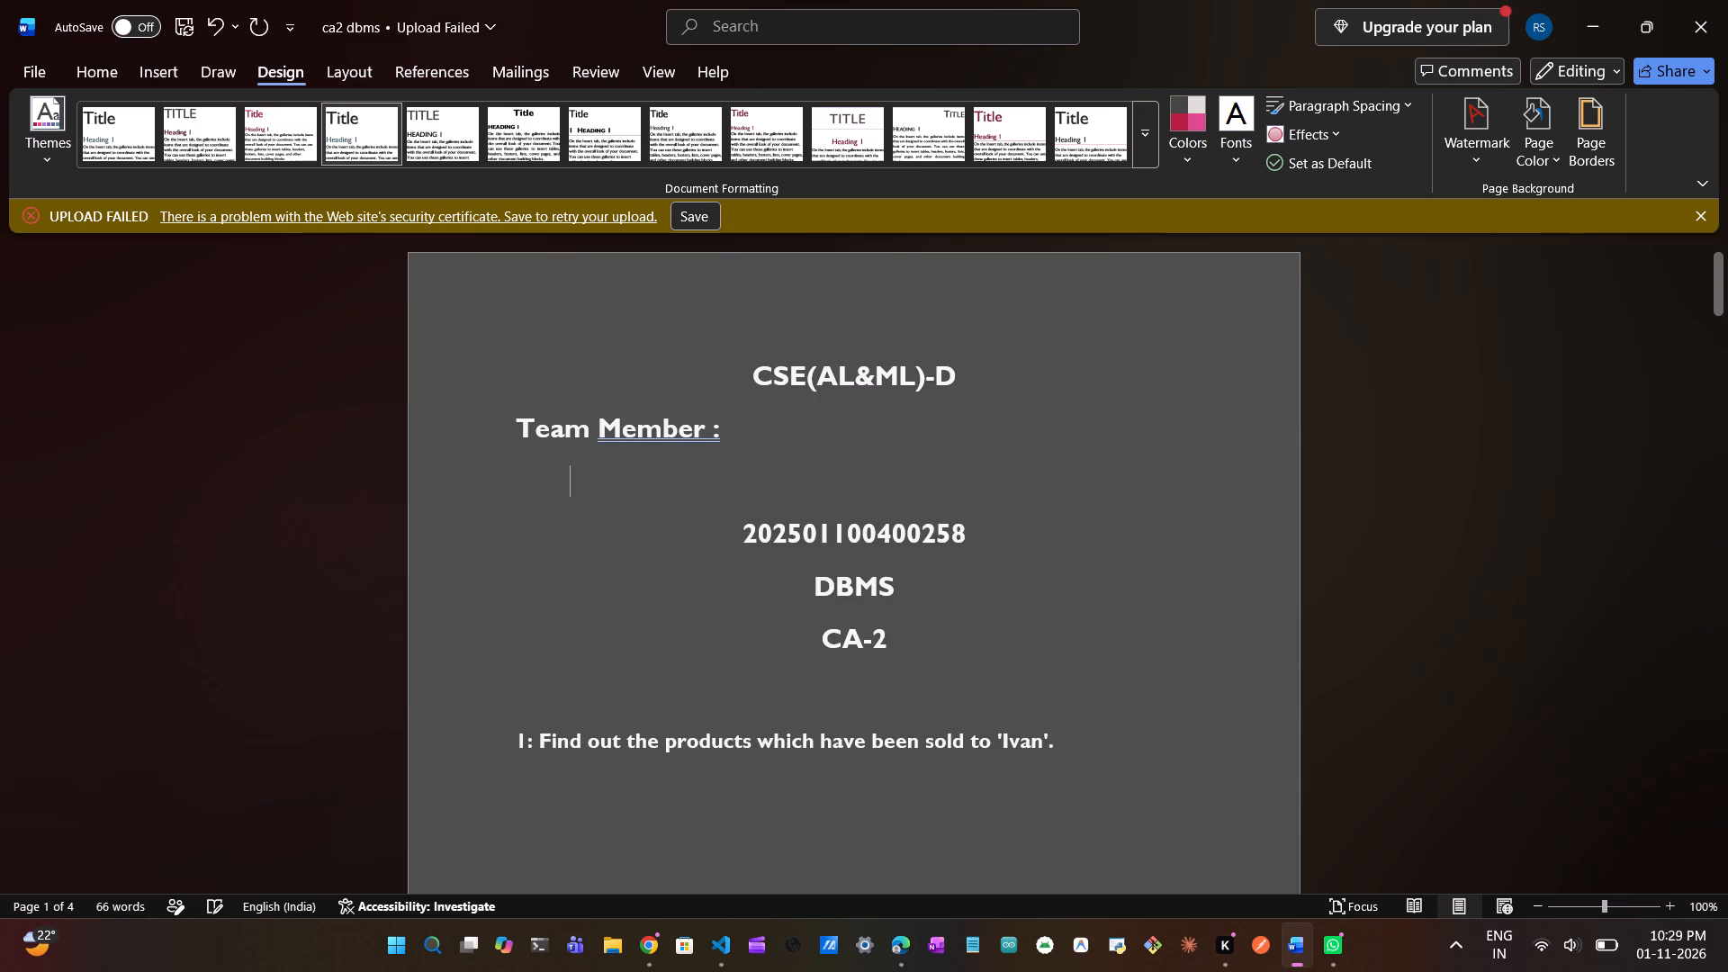
{"action": "key", "text": "Tab"}
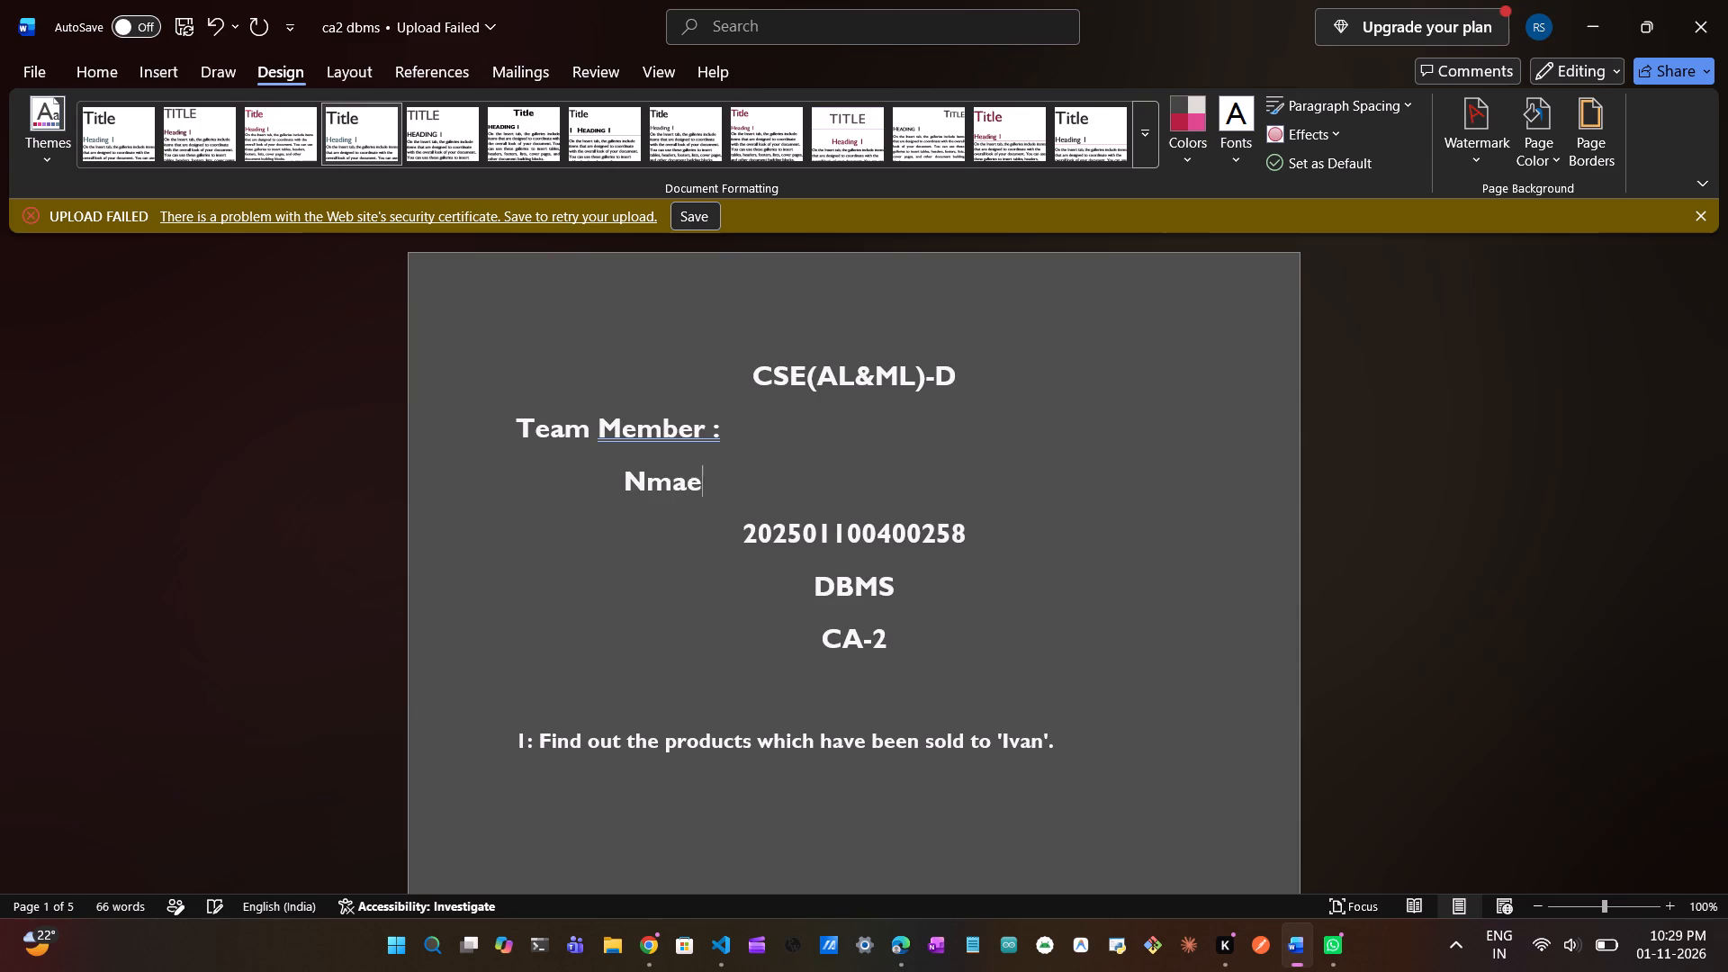
{"action": "key", "text": "BackSpace"}
{"action": "key", "text": "BackSpace"}
{"action": "key", "text": "BackSpace"}
{"action": "type", "text": "ame"}
{"action": "type", "text": ":"}
{"action": "key", "text": "space"}
{"action": "key", "text": "Left"}
{"action": "key", "text": "Left"}
{"action": "key", "text": "space"}
{"action": "key", "text": "Right"}
{"action": "key", "text": "space"}
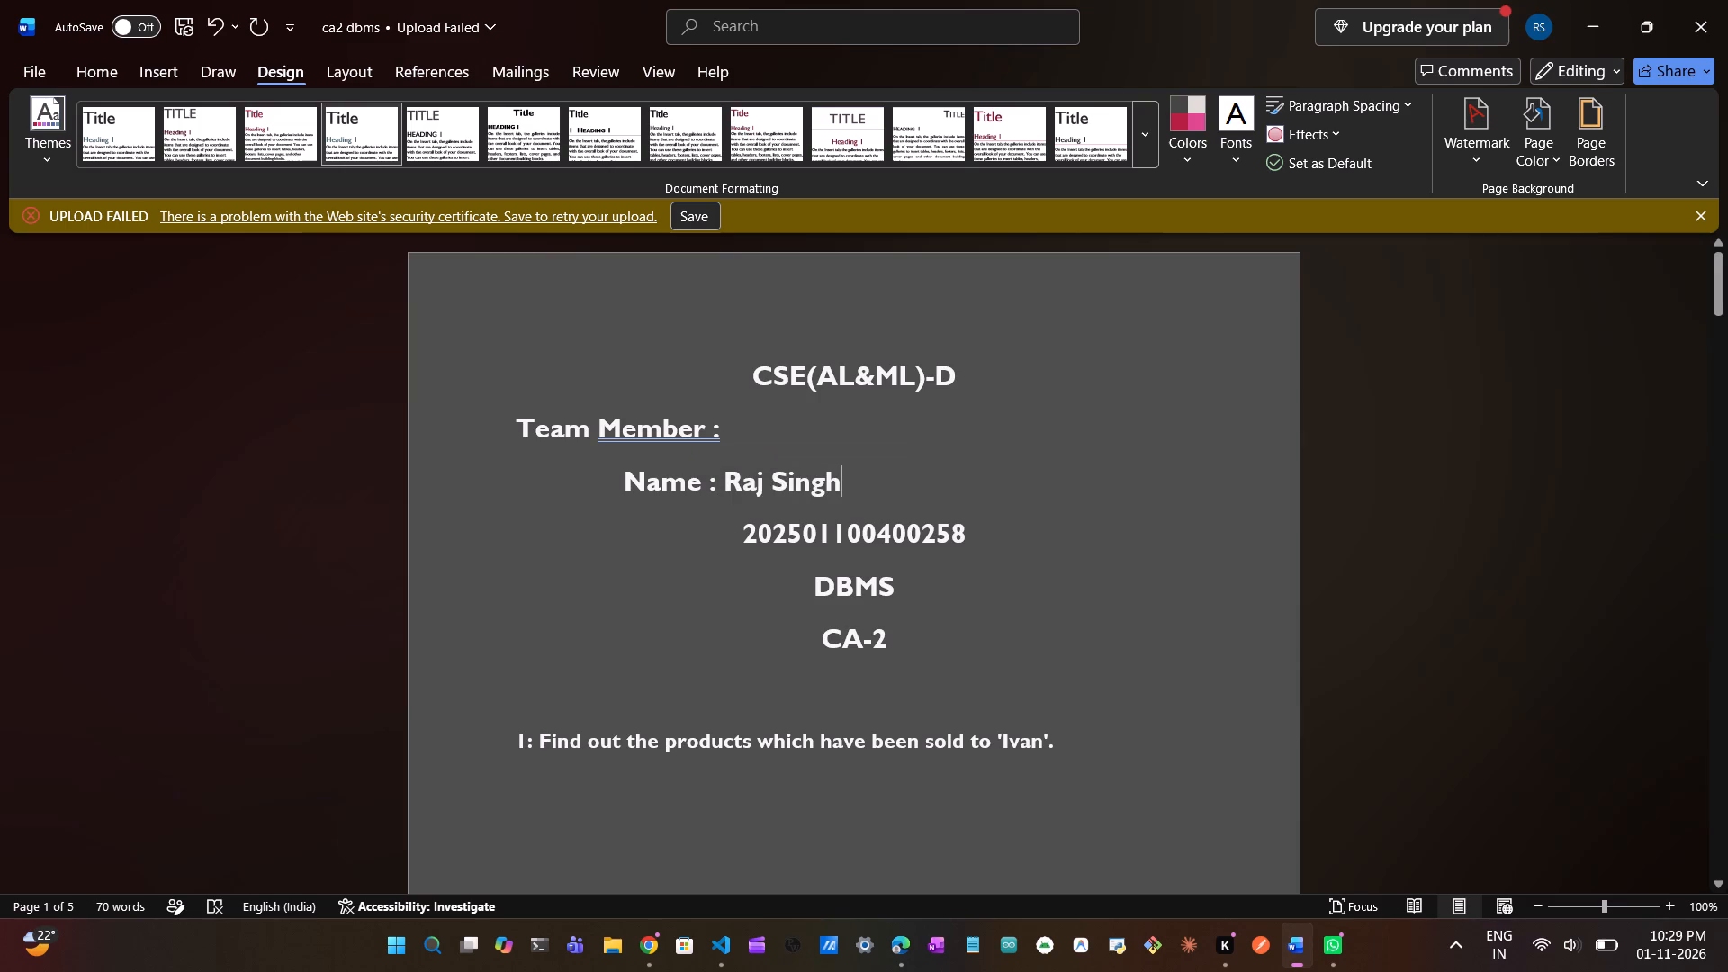
Select the start of the student ID number on the line below the name entry.
{"action": "left_click_drag", "start_coordinate": [747, 535], "coordinate": [798, 535]}
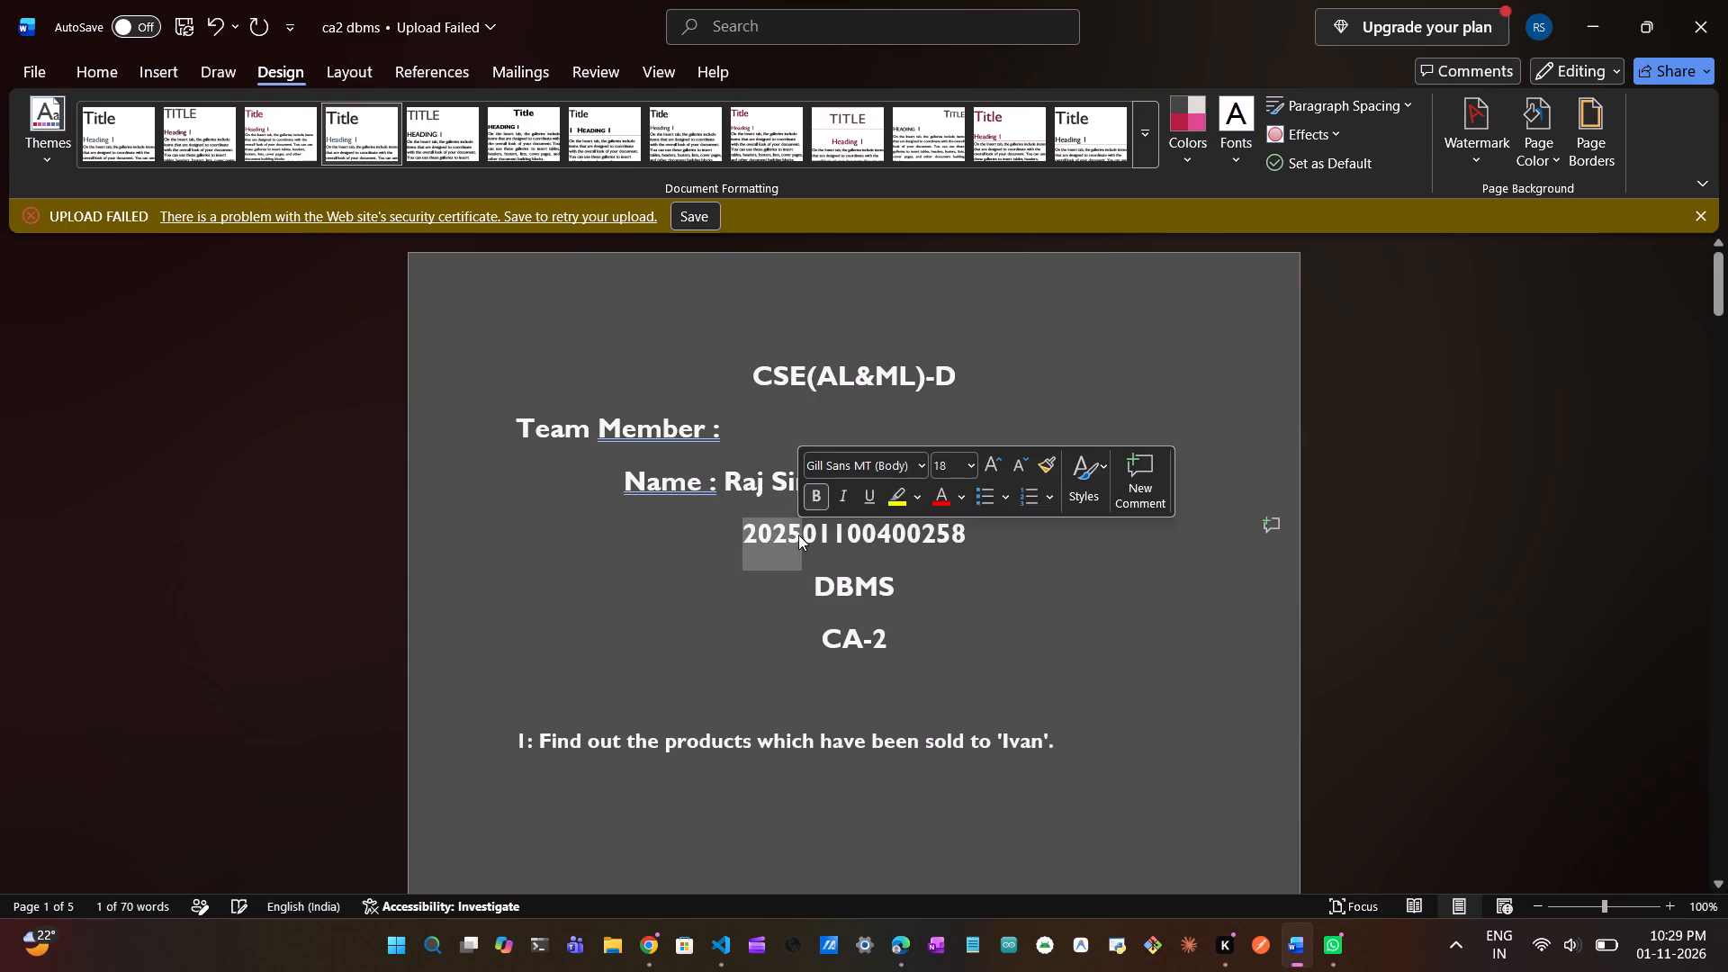
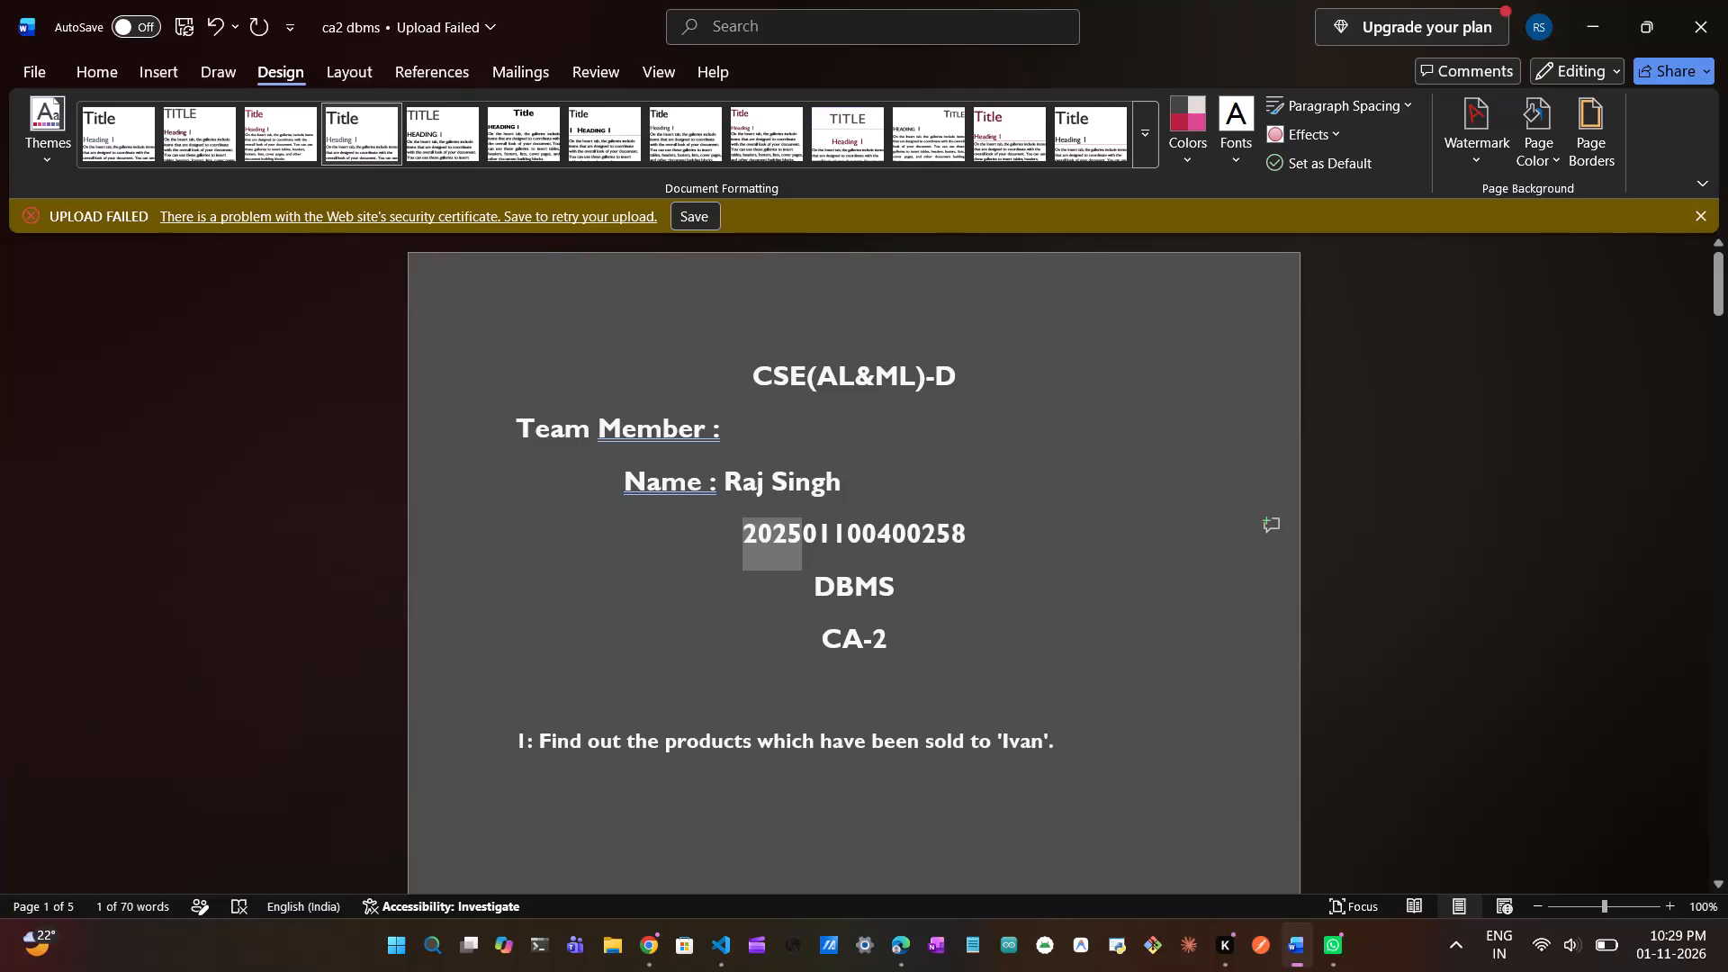
Change the label to "Team Member Name :" and remove the "Name :" prefix from the member entry below it.
{"action": "left_click", "coordinate": [712, 430]}
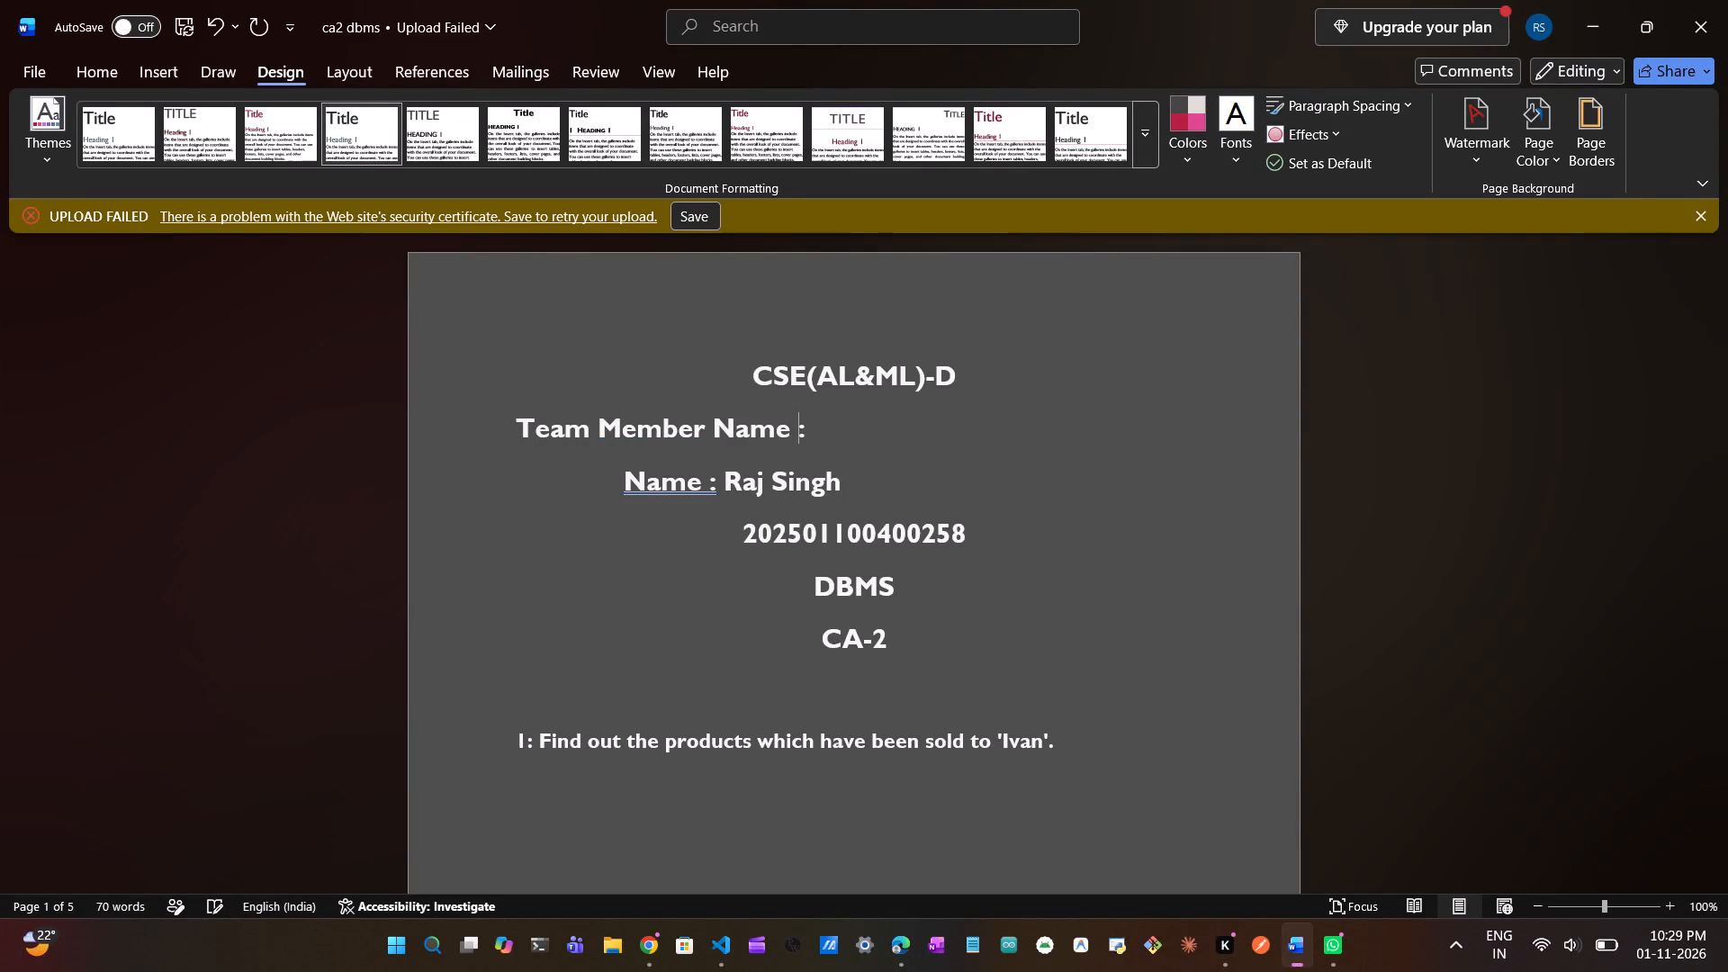
{"action": "left_click_drag", "start_coordinate": [717, 488], "coordinate": [639, 482]}
{"action": "key", "text": "BackSpace"}
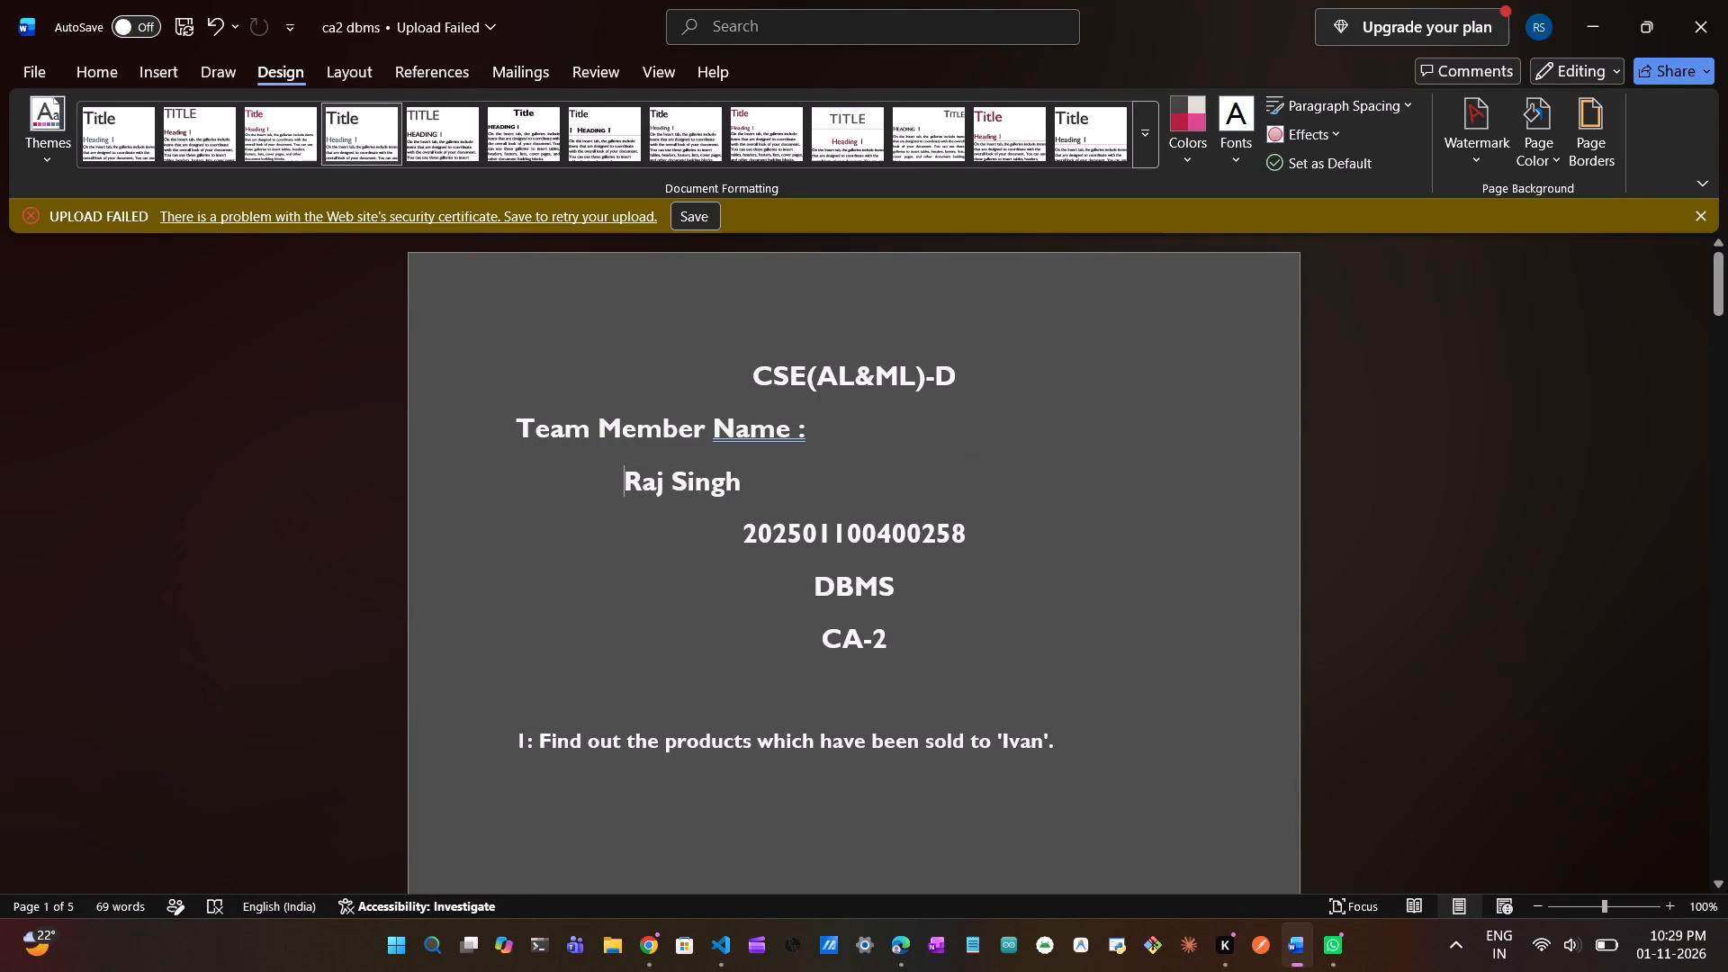
Copy the student ID number and paste it after the first member's name, separated by a colon.
{"action": "left_click", "coordinate": [753, 466]}
{"action": "left_click_drag", "start_coordinate": [744, 530], "coordinate": [992, 525]}
{"action": "key", "text": "ctrl+c"}
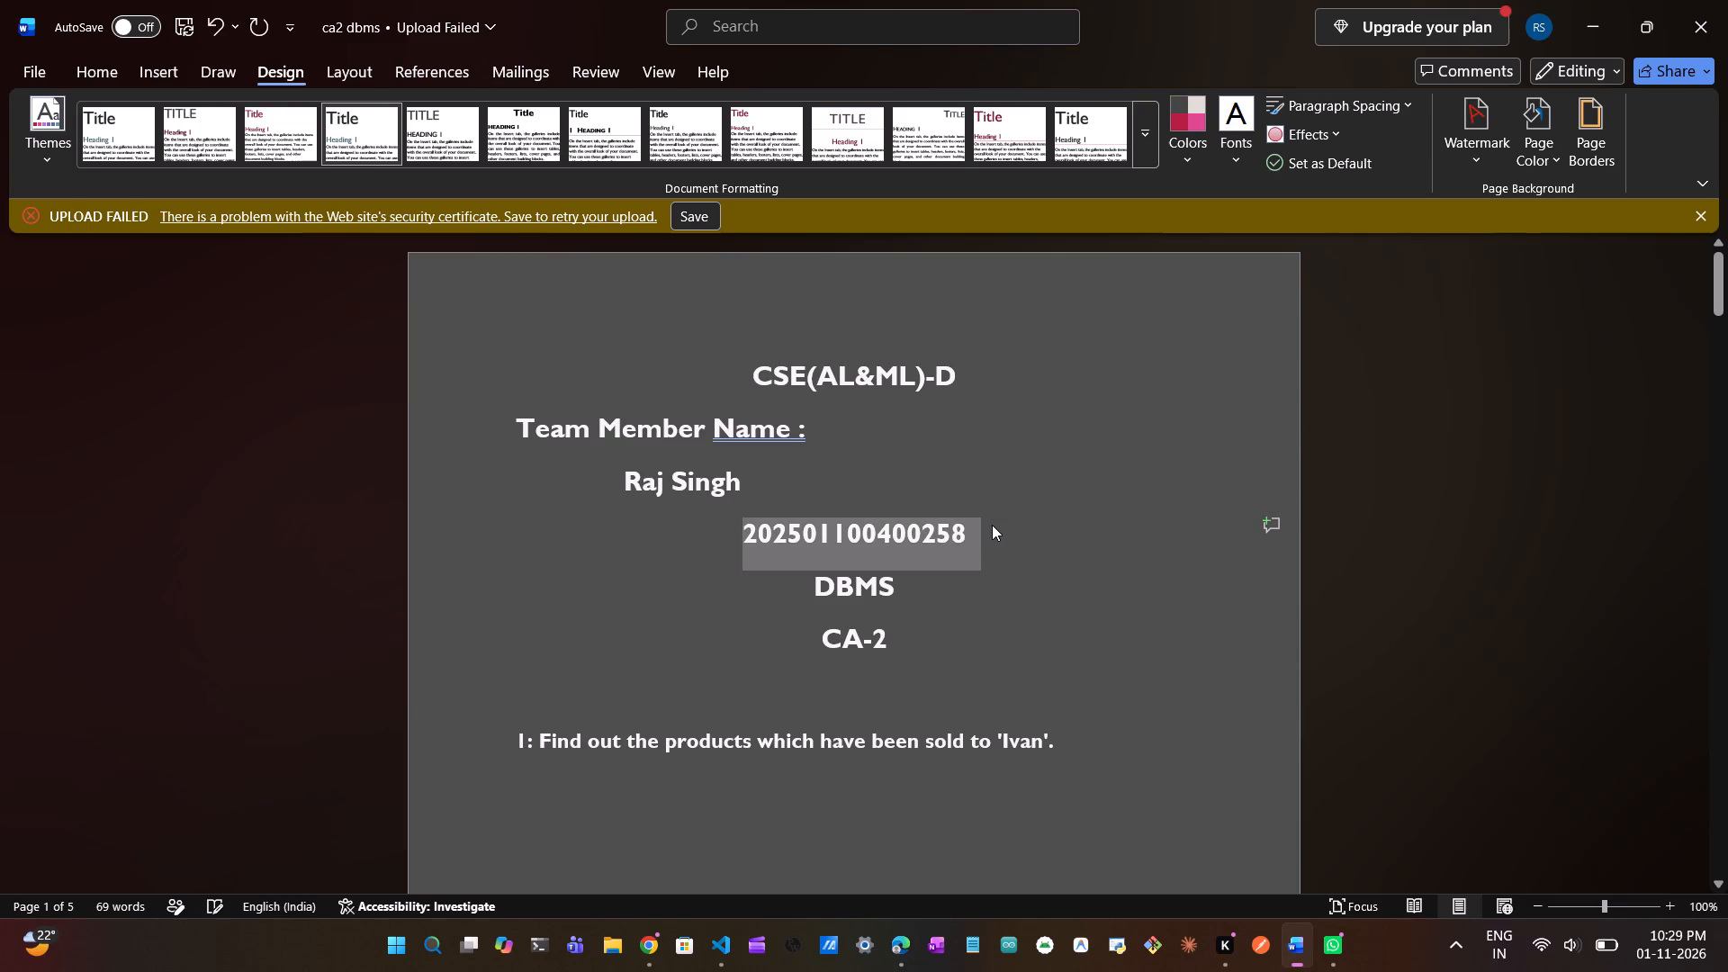
{"action": "left_click", "coordinate": [819, 481]}
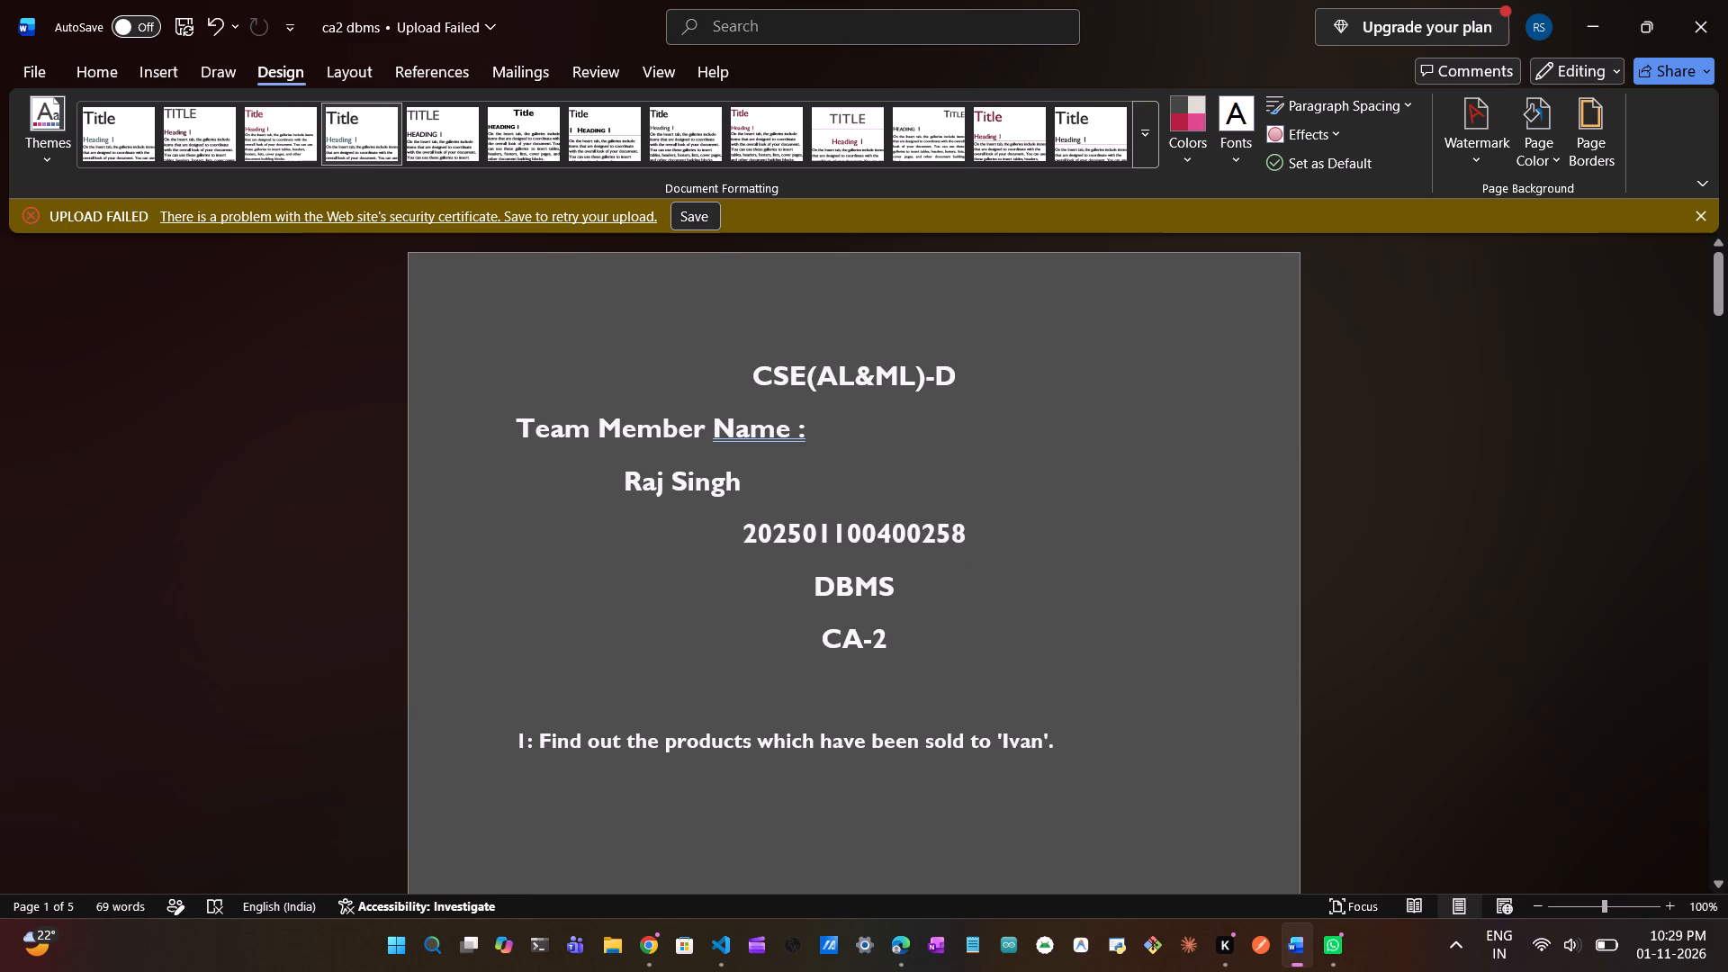
{"action": "key", "text": "shift+colon"}
{"action": "key", "text": "ctrl+v"}
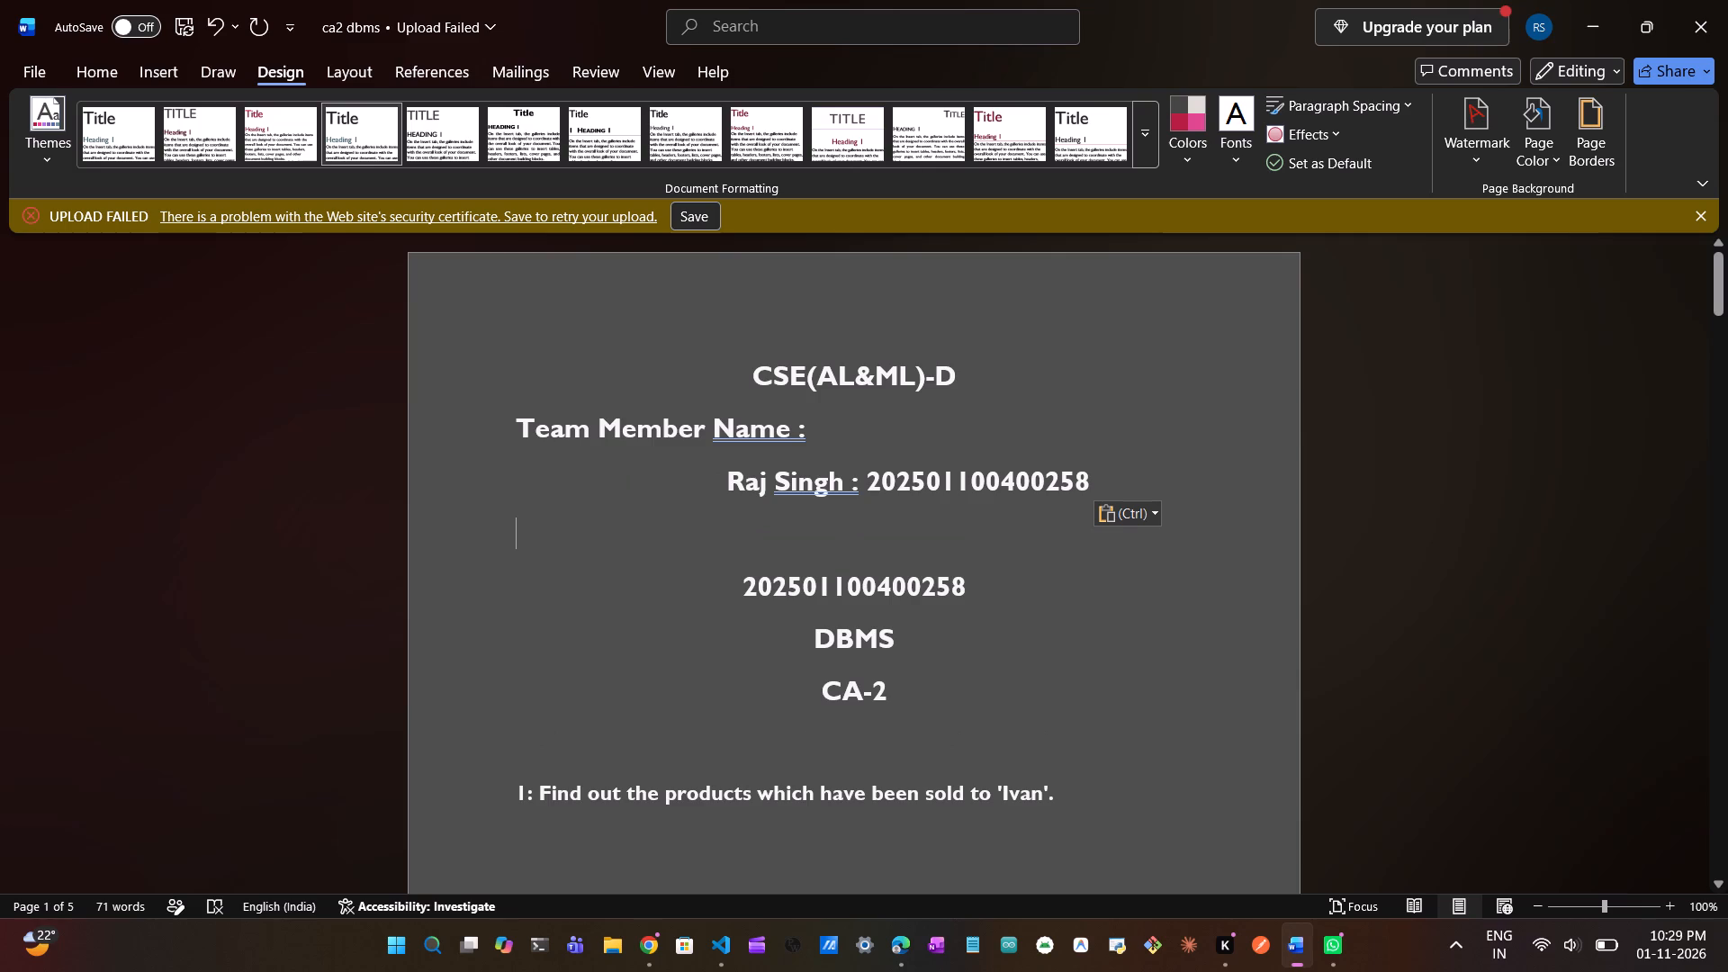
Delete the duplicate student ID line and the blank line above DBMS.
{"action": "left_click_drag", "start_coordinate": [724, 593], "coordinate": [979, 583]}
{"action": "key", "text": "BackSpace"}
{"action": "key", "text": "BackSpace"}
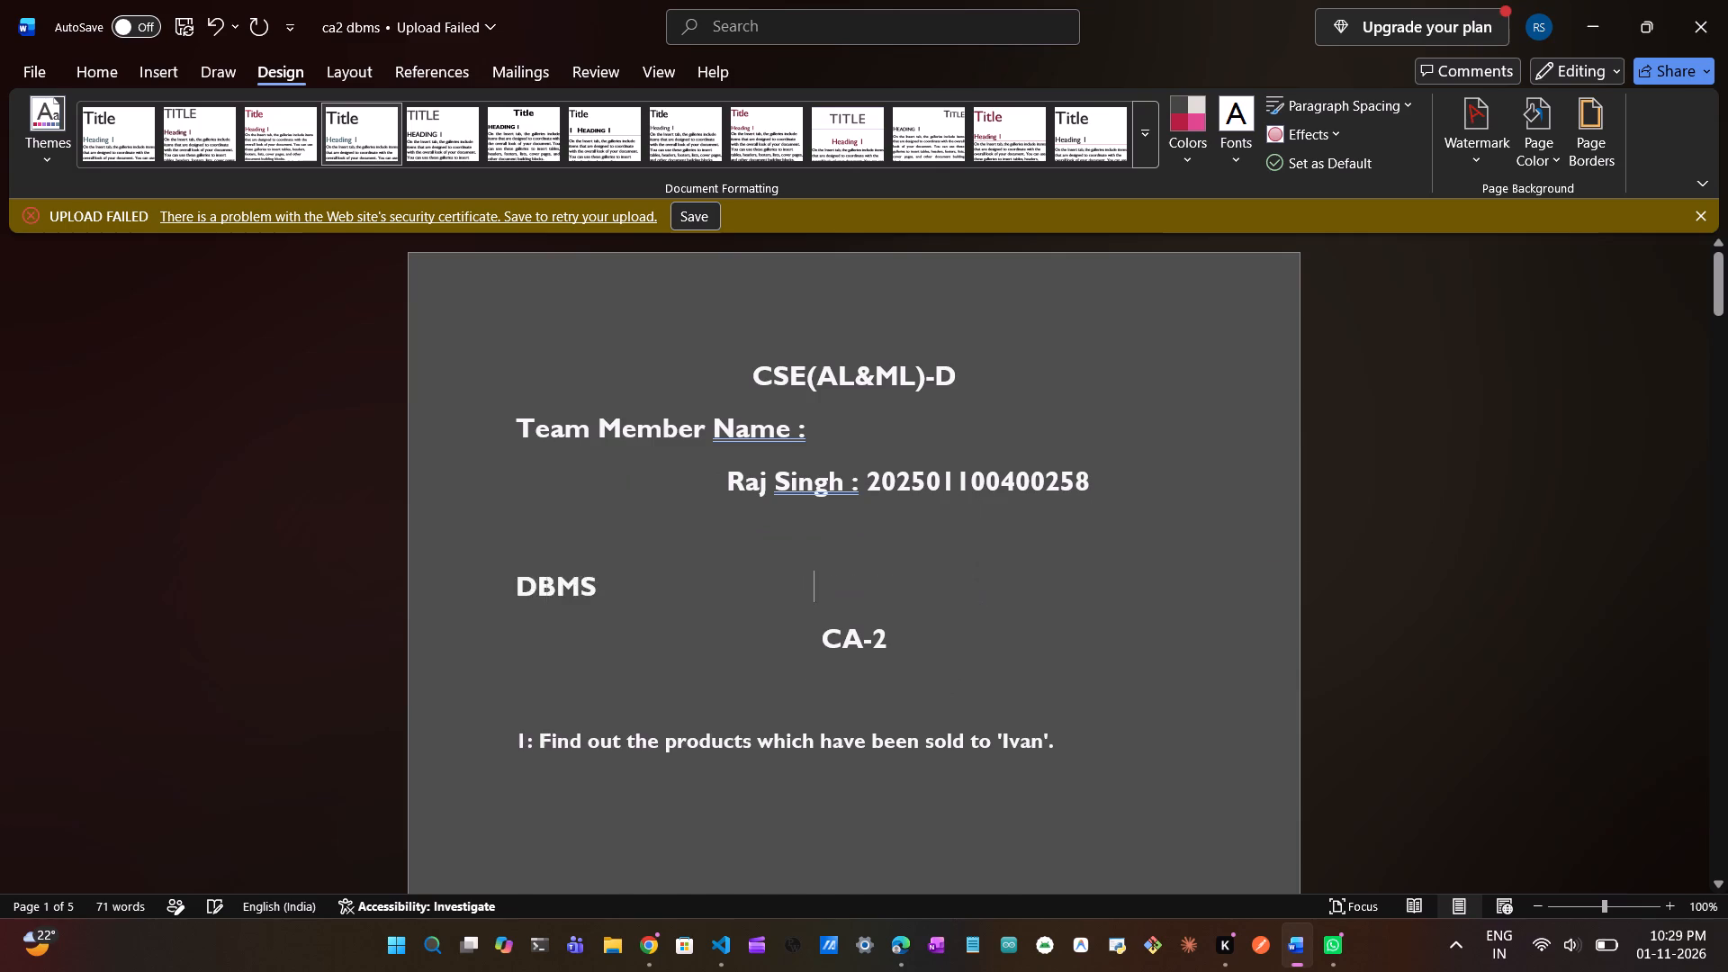
{"action": "key", "text": "BackSpace"}
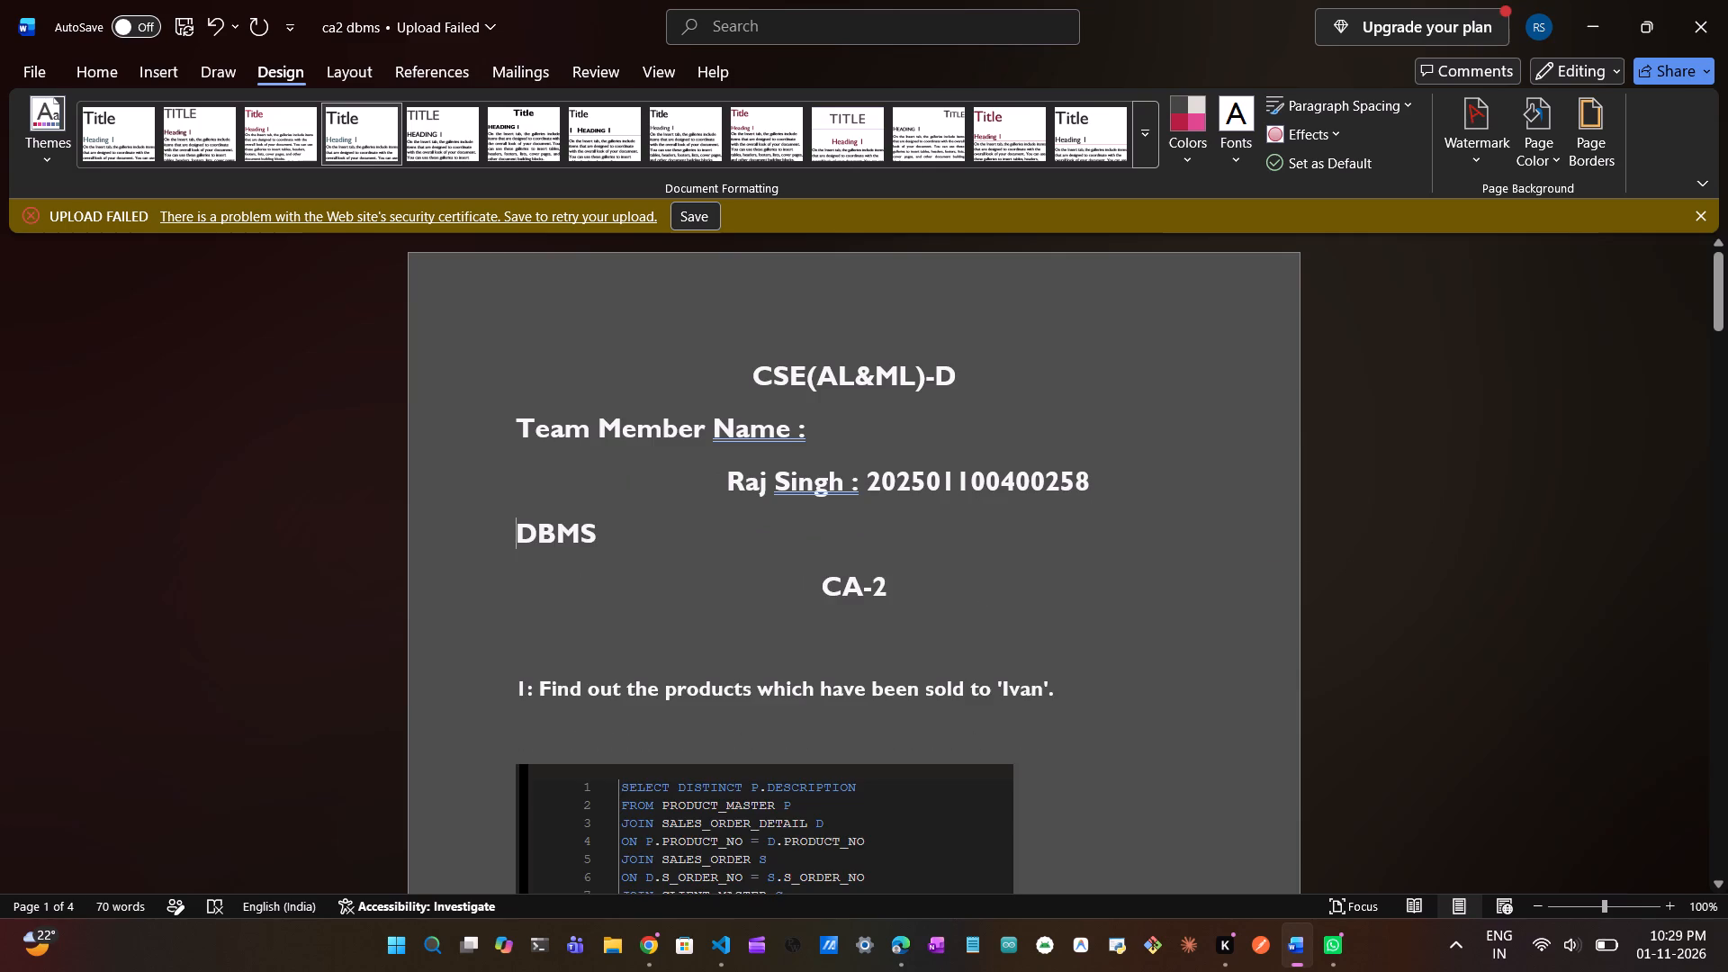
Add an indented line for the second team member with their name, a colon and the copied ID number.
{"action": "left_click", "coordinate": [1126, 480]}
{"action": "key", "text": "Return"}
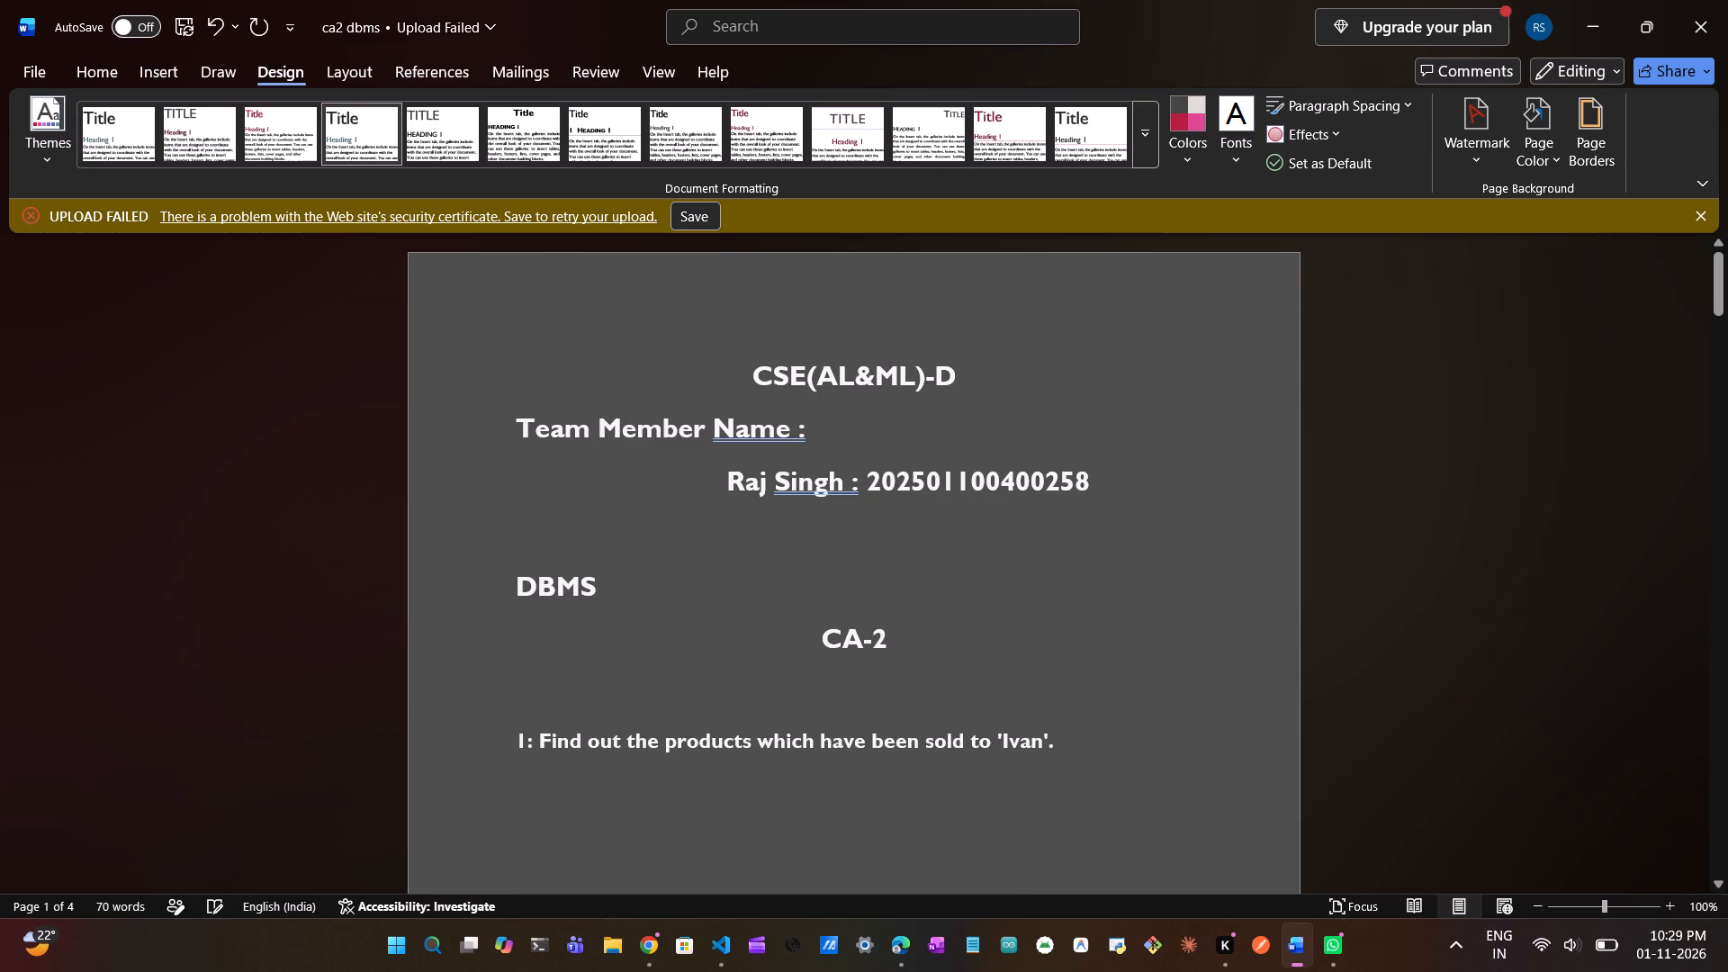
{"action": "key", "text": "BackSpace"}
{"action": "key", "text": "Tab"}
{"action": "key", "text": "Tab"}
{"action": "key", "text": "Tab"}
{"action": "key", "text": "Tab"}
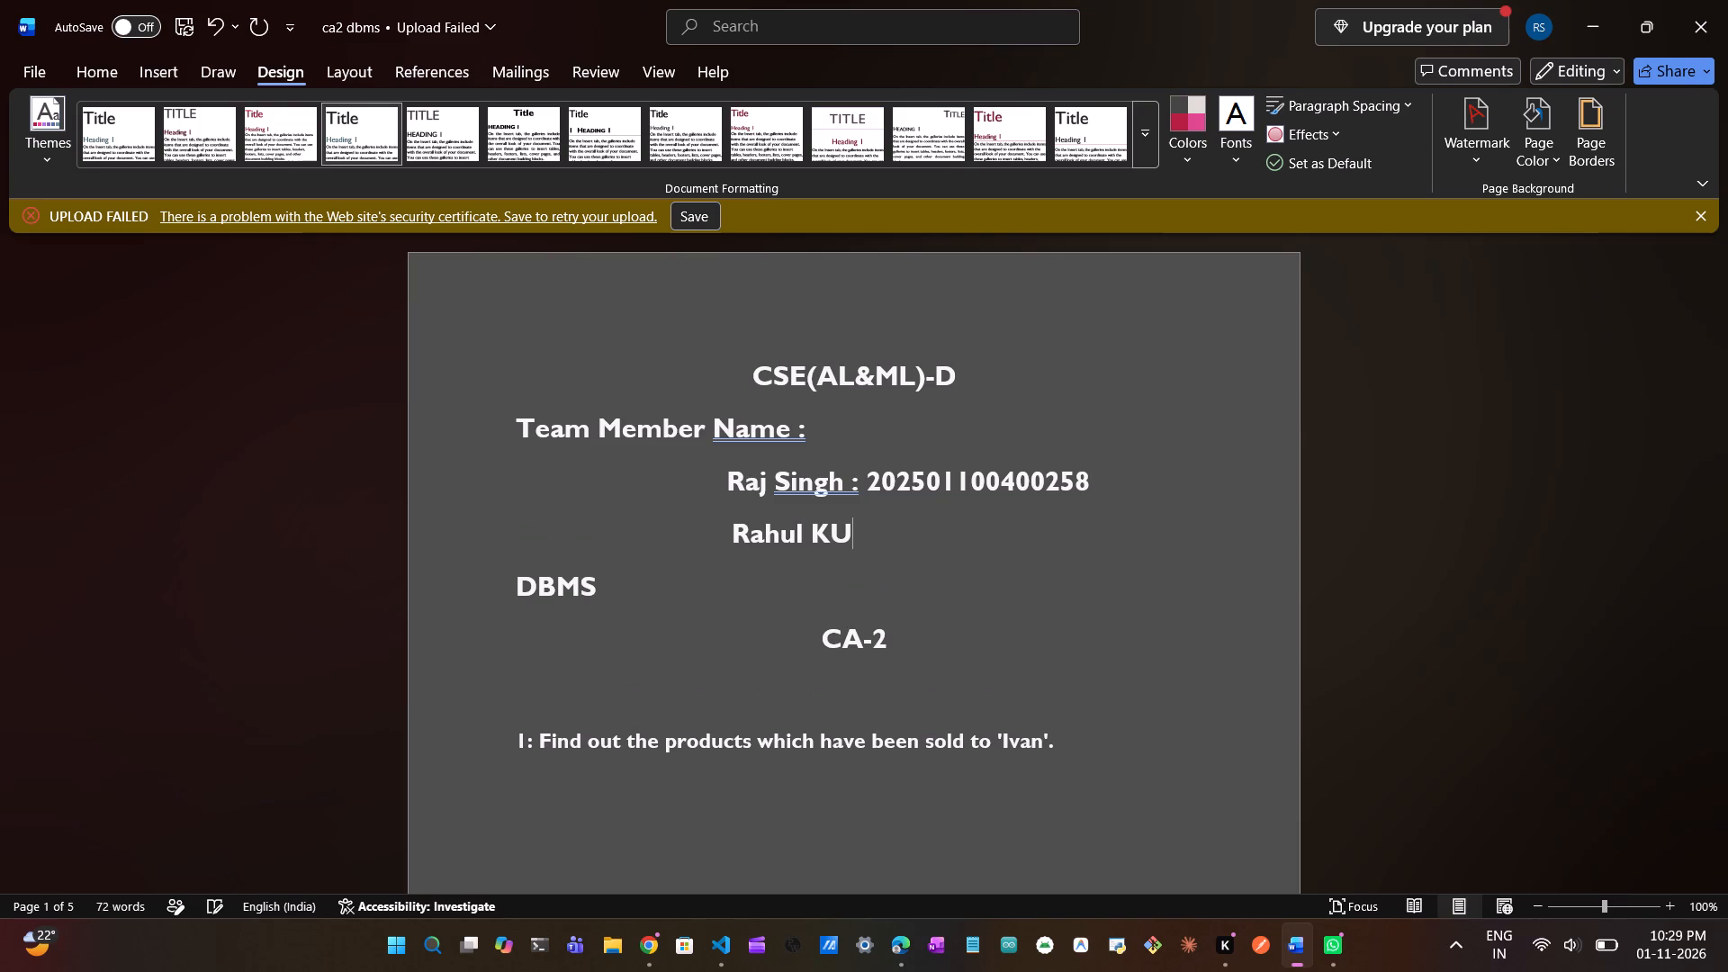
{"action": "key", "text": "BackSpace"}
{"action": "type", "text": "umar"}
{"action": "key", "text": "space"}
{"action": "key", "text": "BackSpace"}
{"action": "key", "text": "space"}
{"action": "type", "text": ":"}
{"action": "key", "text": "space"}
{"action": "key", "text": "ctrl+v"}
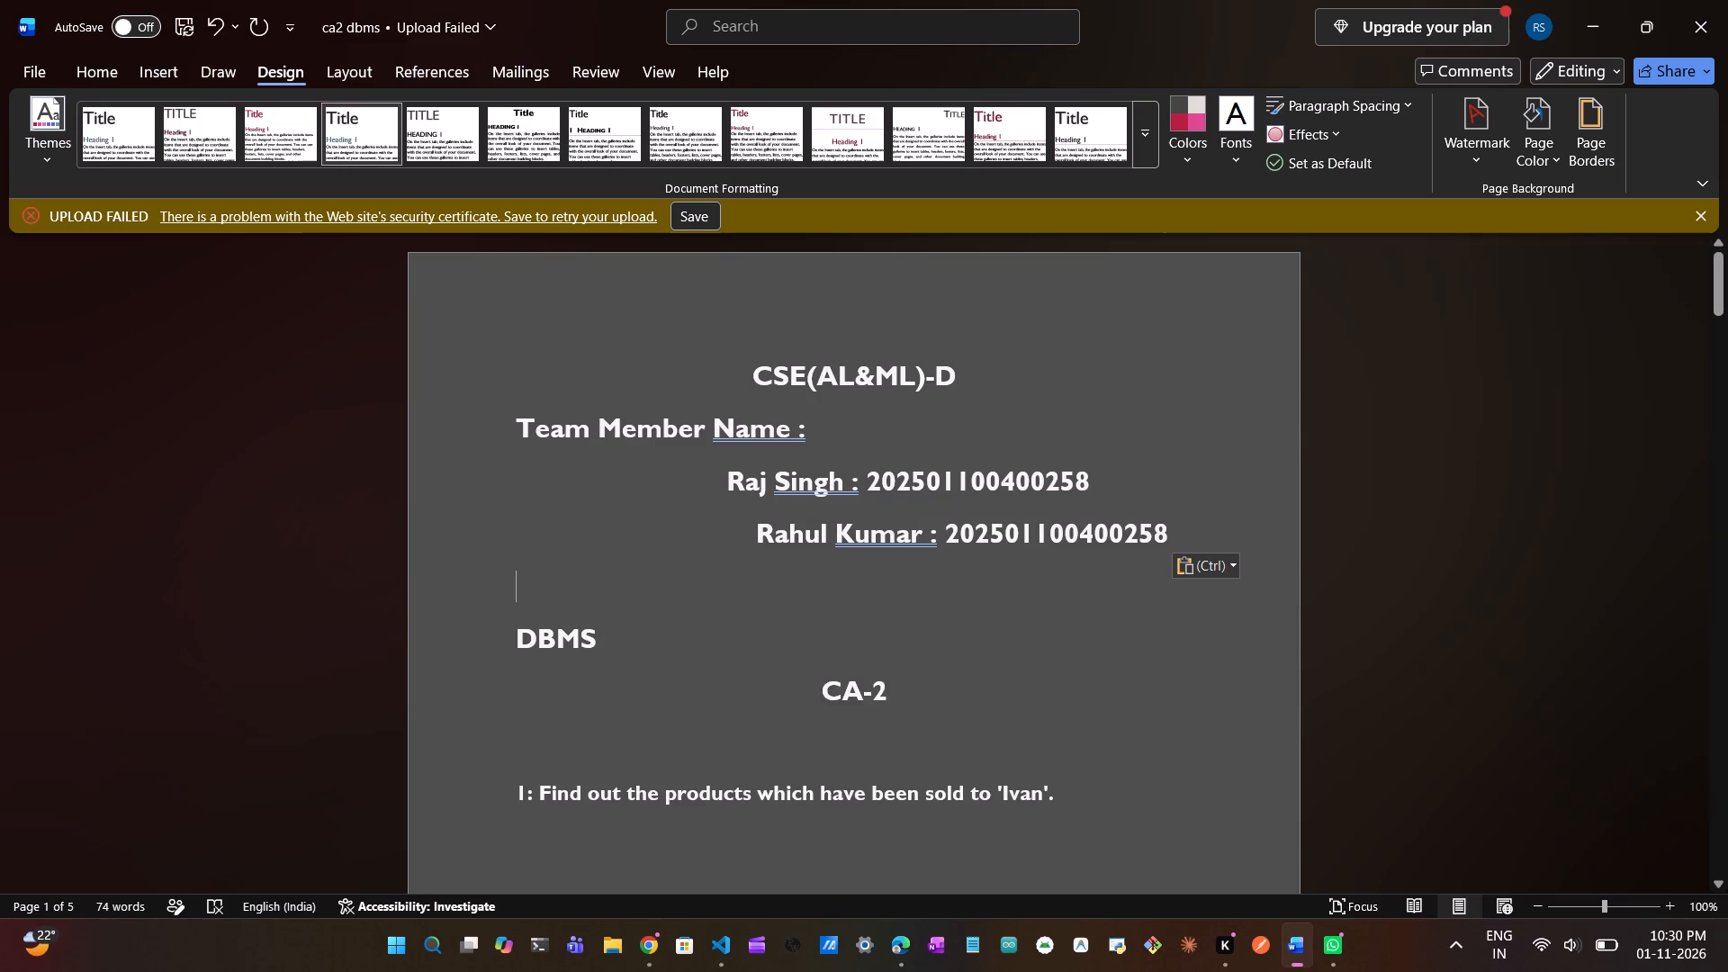
Change the last digit of the second member's ID number to 6.
{"action": "right_click", "coordinate": [1174, 540]}
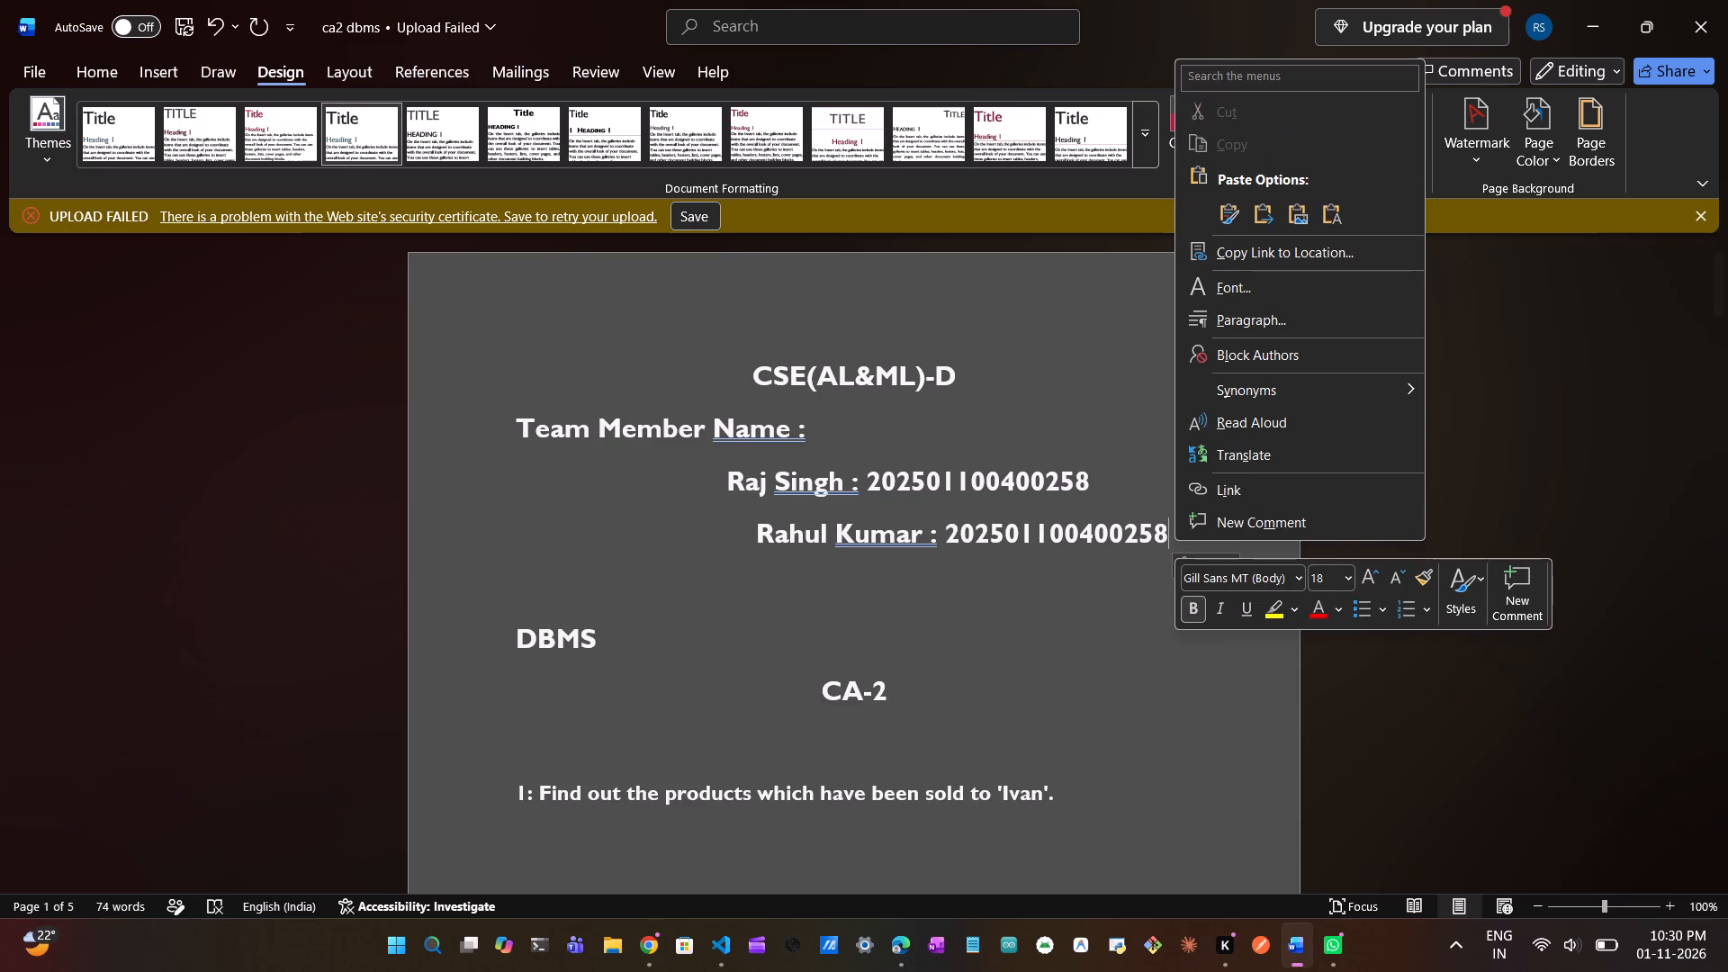
{"action": "key", "text": "BackSpace"}
{"action": "key", "text": "BackSpace"}
{"action": "key", "text": "BackSpace"}
{"action": "key", "text": "BackSpace"}
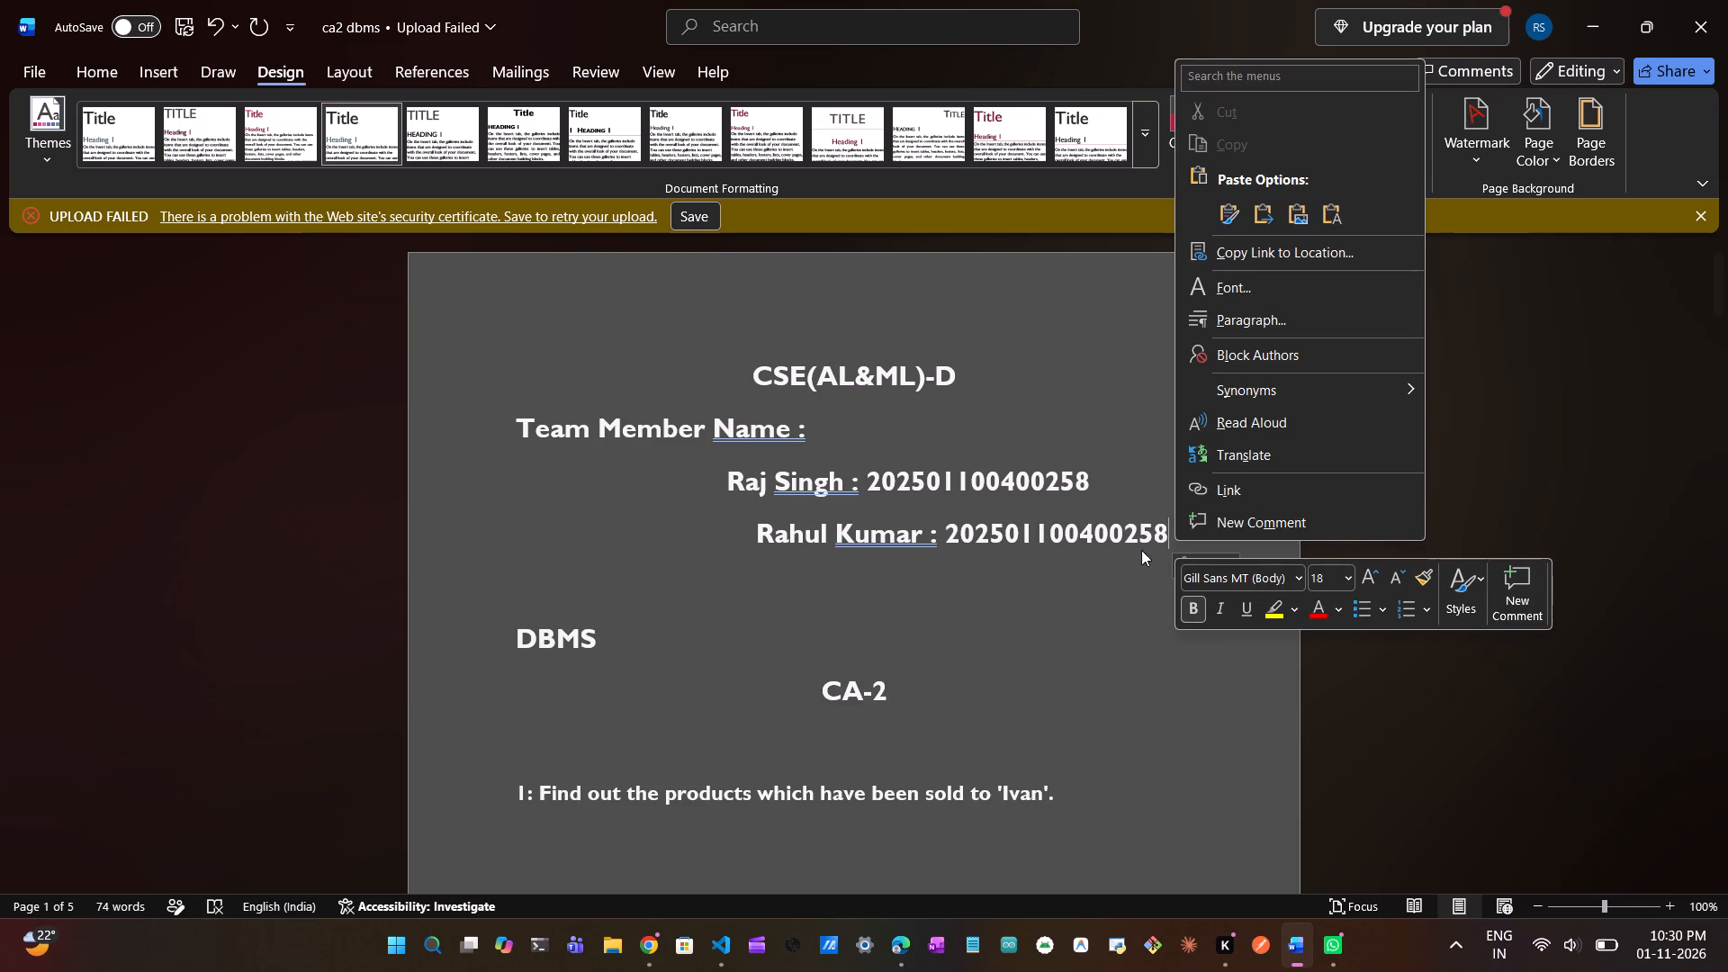
{"action": "left_click", "coordinate": [1141, 550]}
{"action": "left_click", "coordinate": [1174, 534]}
{"action": "key", "text": "BackSpace"}
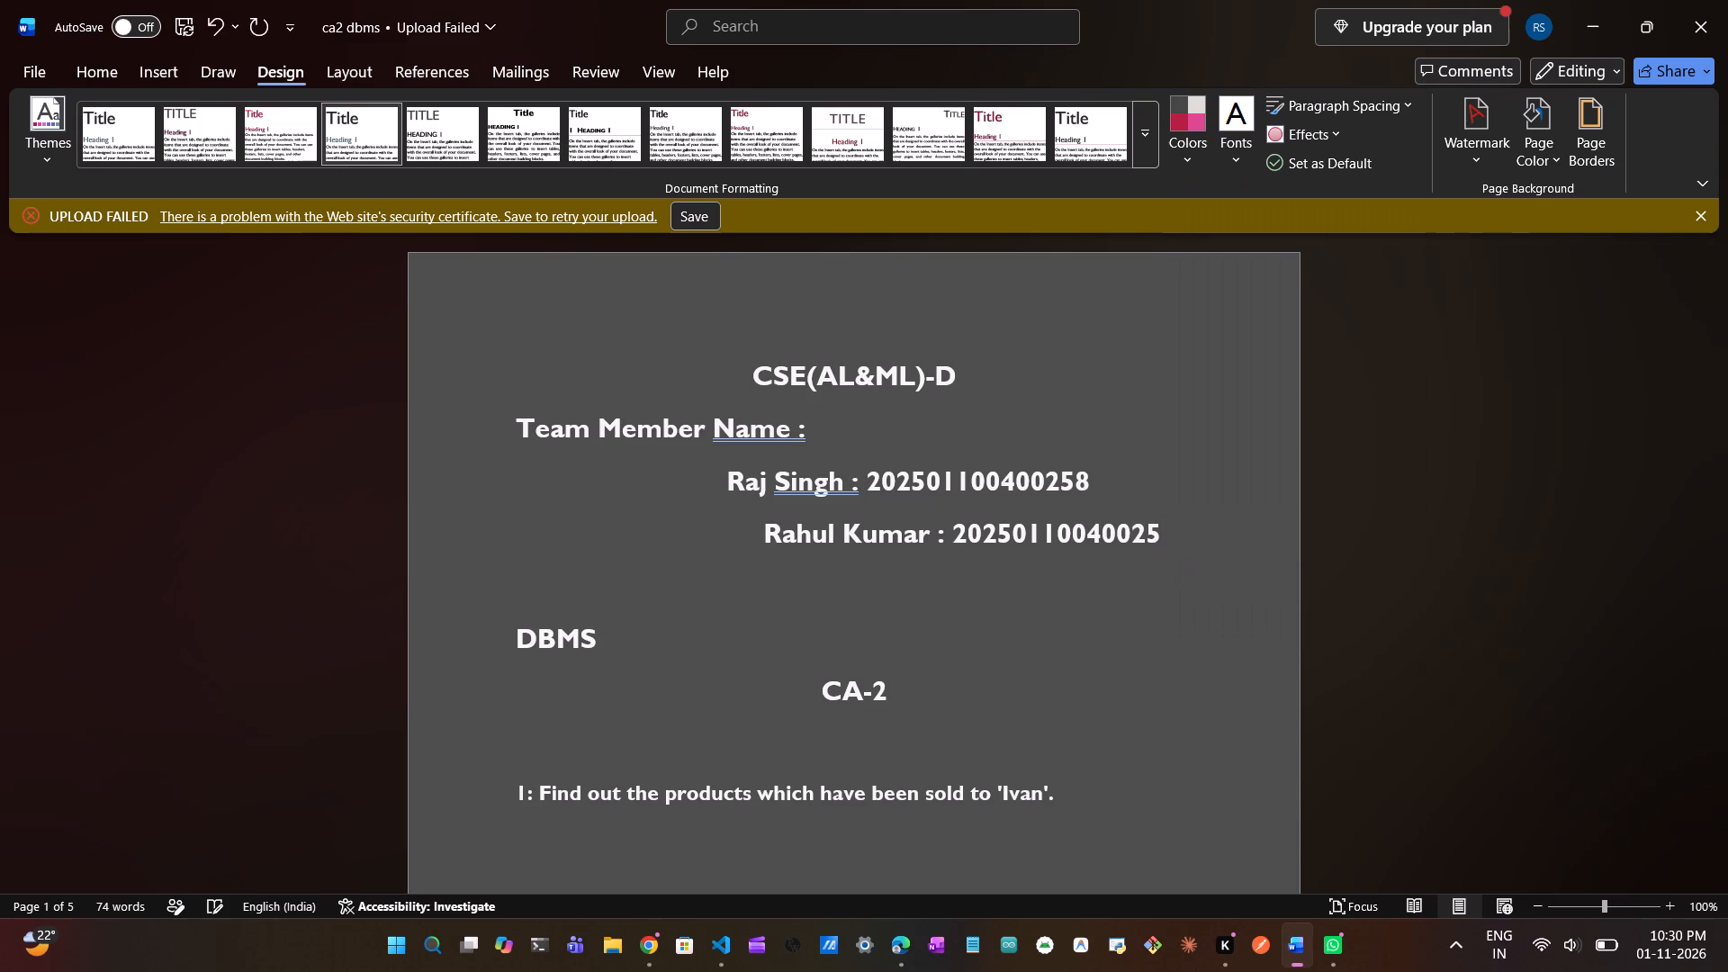
{"action": "key", "text": "6"}
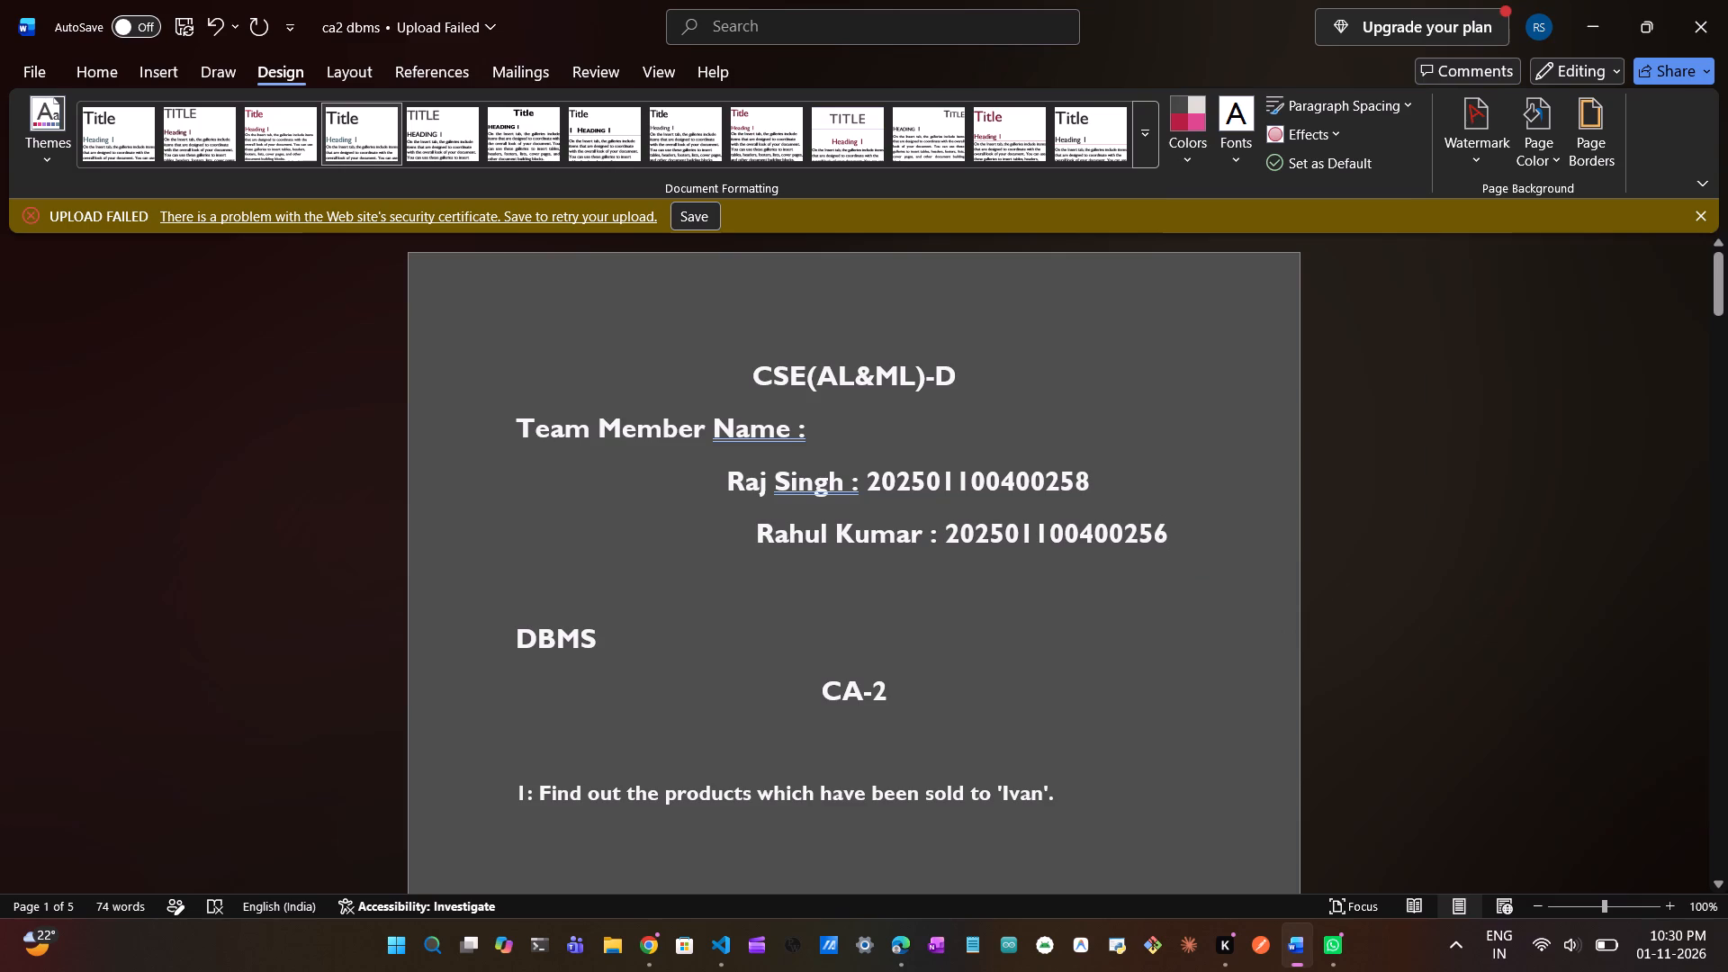
Re-indent both team member entries so each starts two tab stops in from the Team Member Name label.
{"action": "left_click", "coordinate": [755, 535]}
{"action": "key", "text": "BackSpace"}
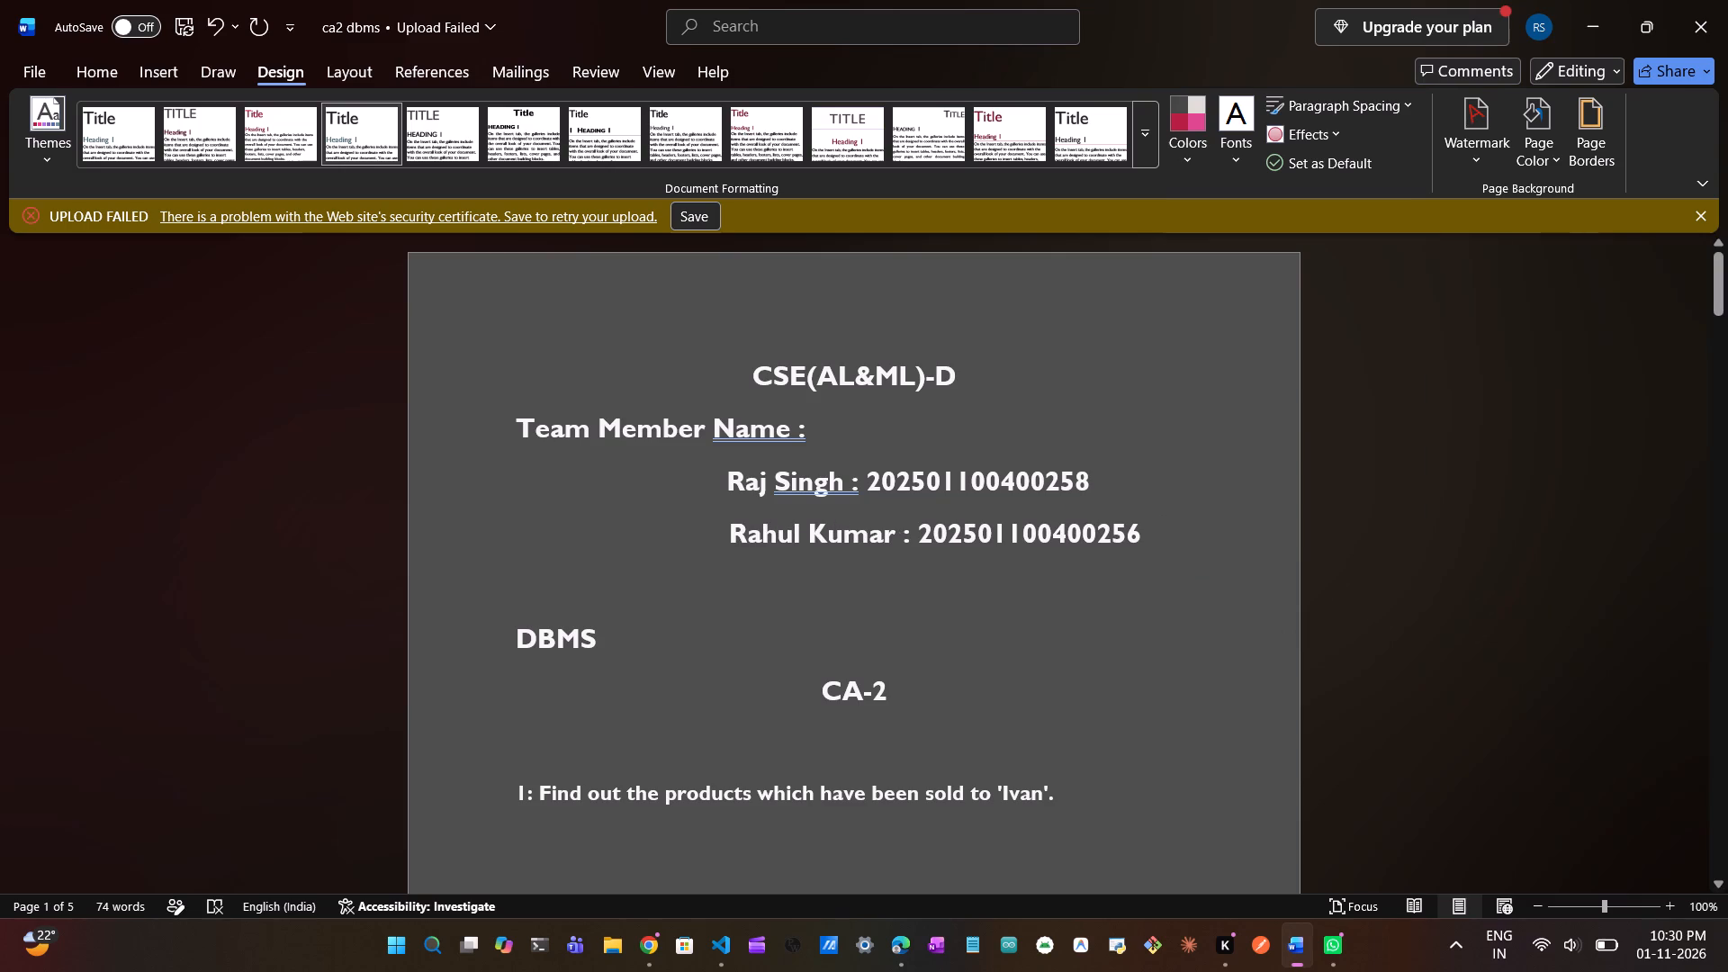
{"action": "key", "text": "BackSpace"}
{"action": "key", "text": "BackSpace"}
{"action": "key", "text": "BackSpace"}
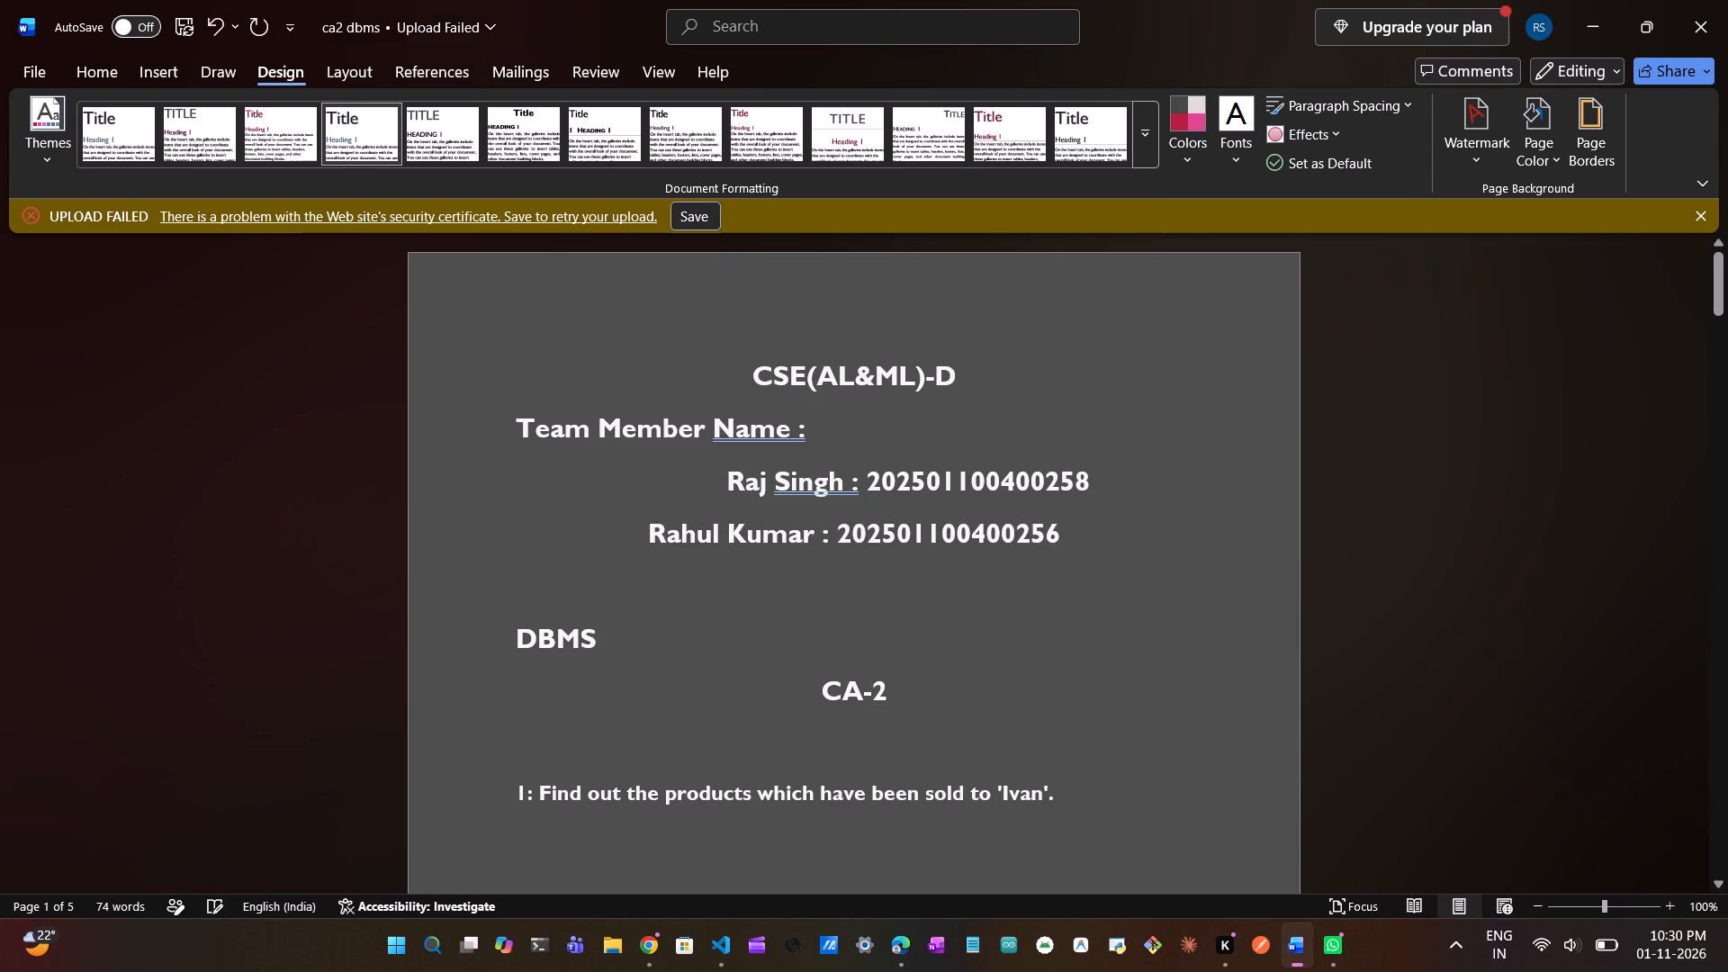
{"action": "left_click", "coordinate": [724, 482]}
{"action": "key", "text": "BackSpace"}
{"action": "key", "text": "BackSpace"}
{"action": "key", "text": "BackSpace"}
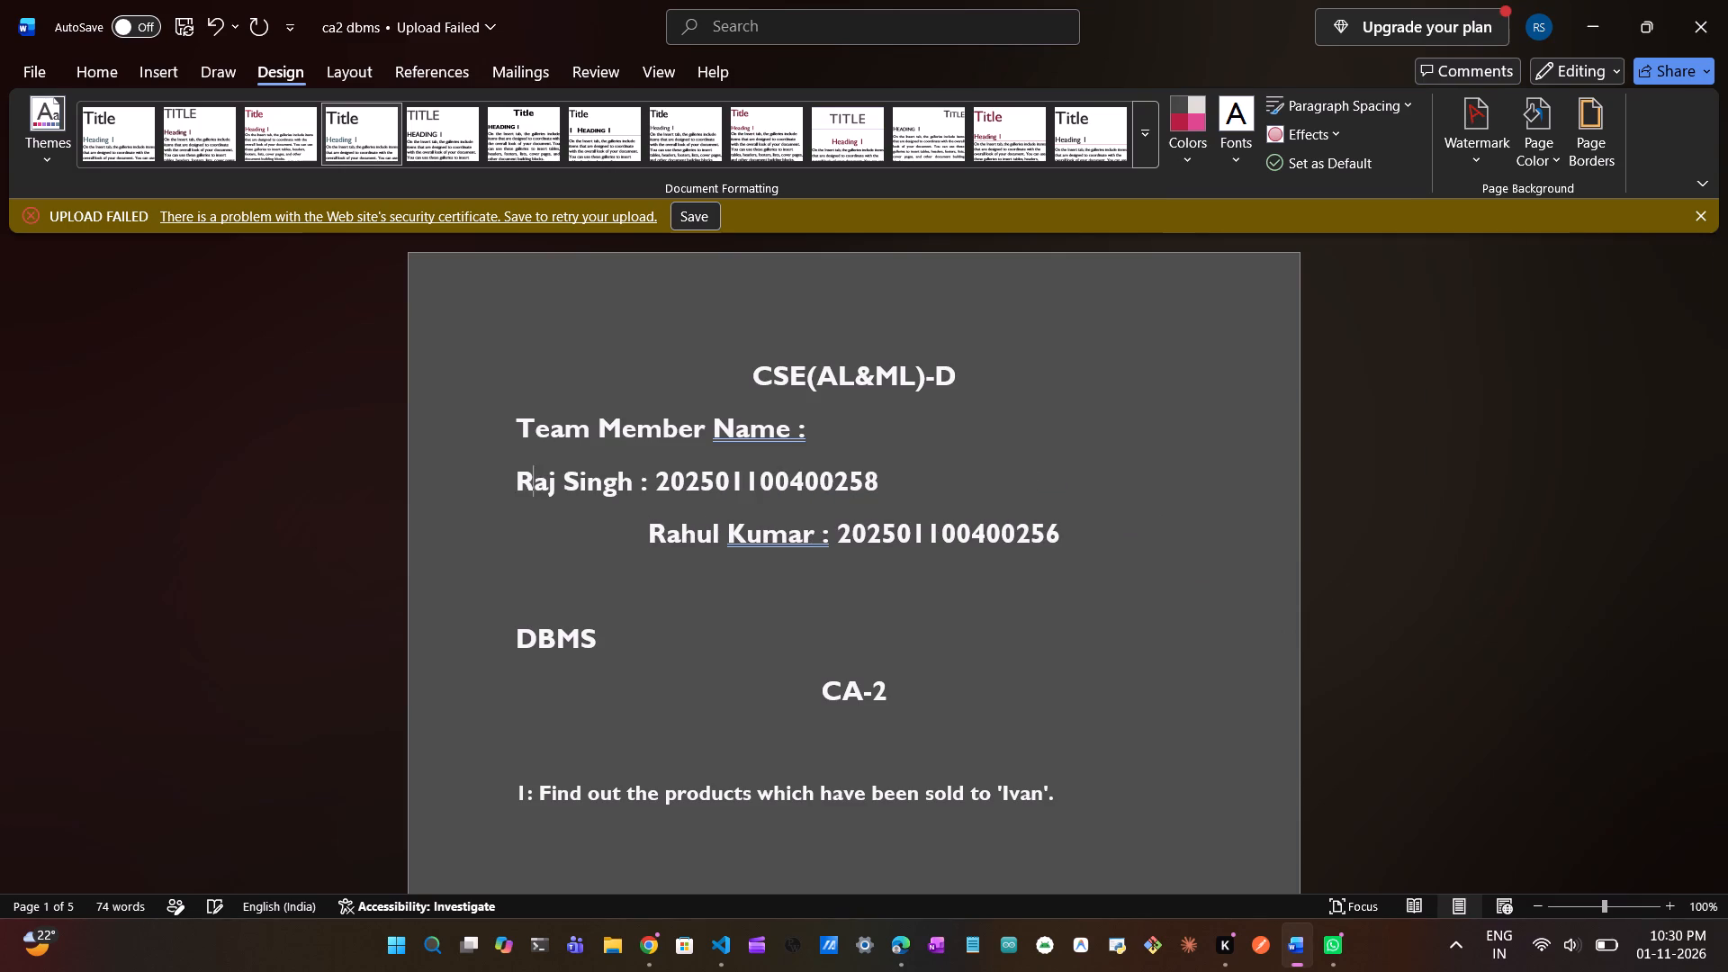
{"action": "key", "text": "Tab"}
{"action": "key", "text": "Tab"}
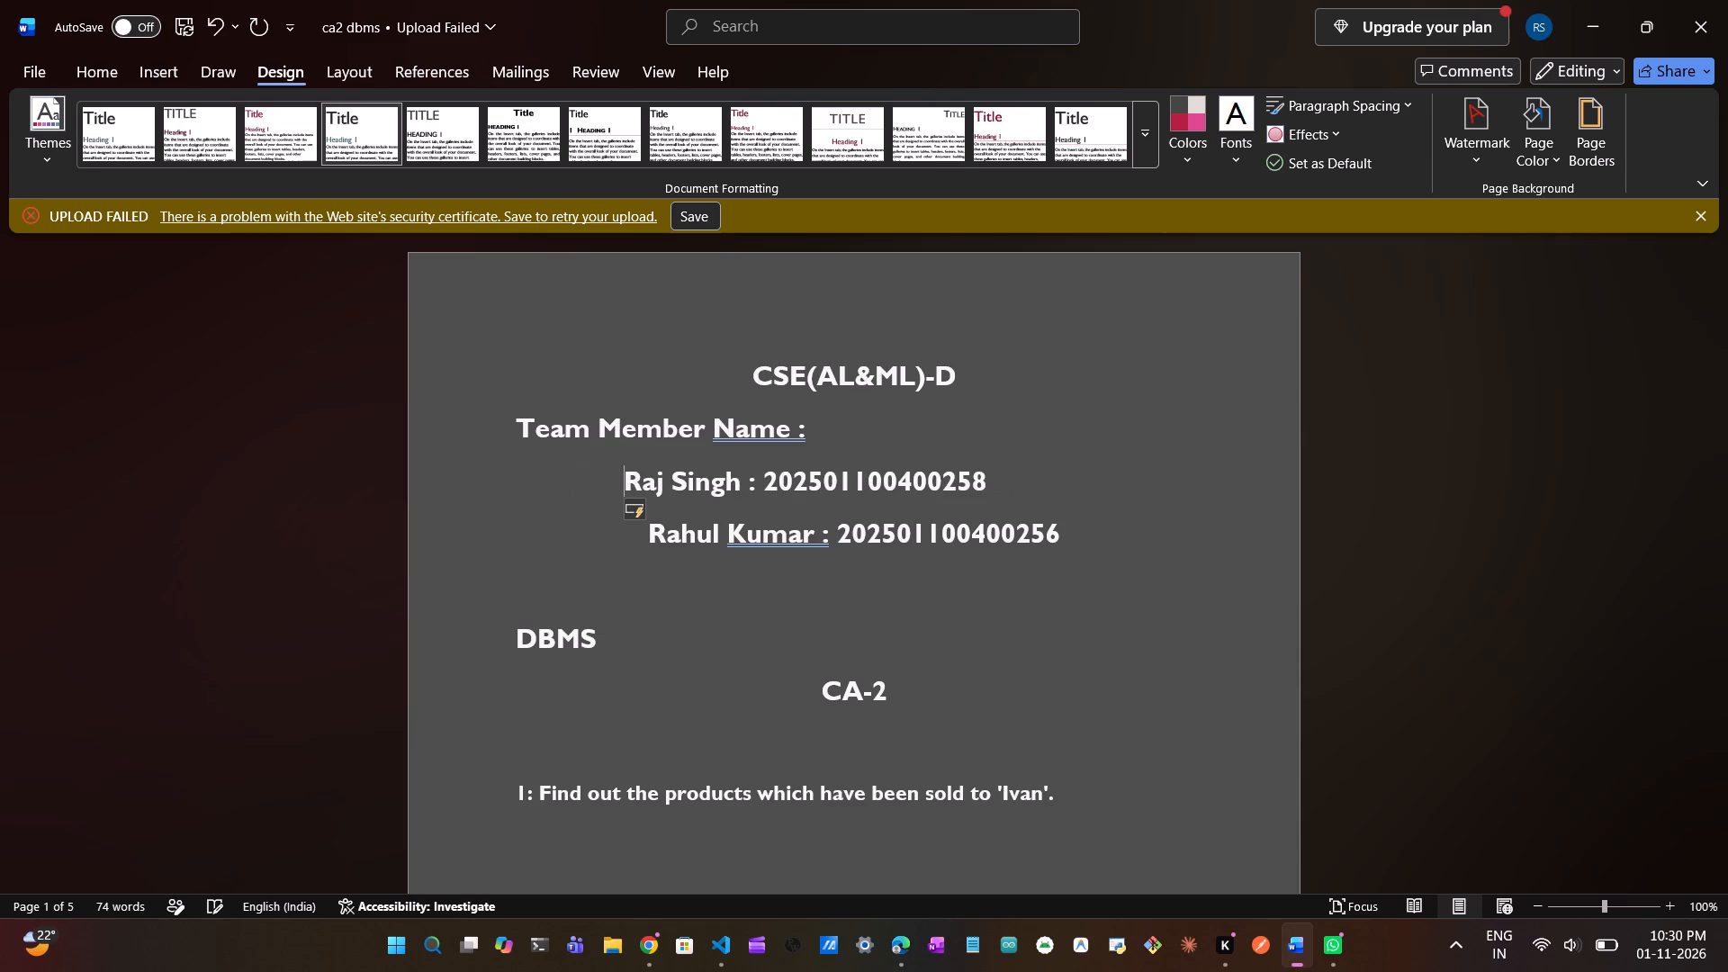
{"action": "key", "text": "Tab"}
{"action": "key", "text": "BackSpace"}
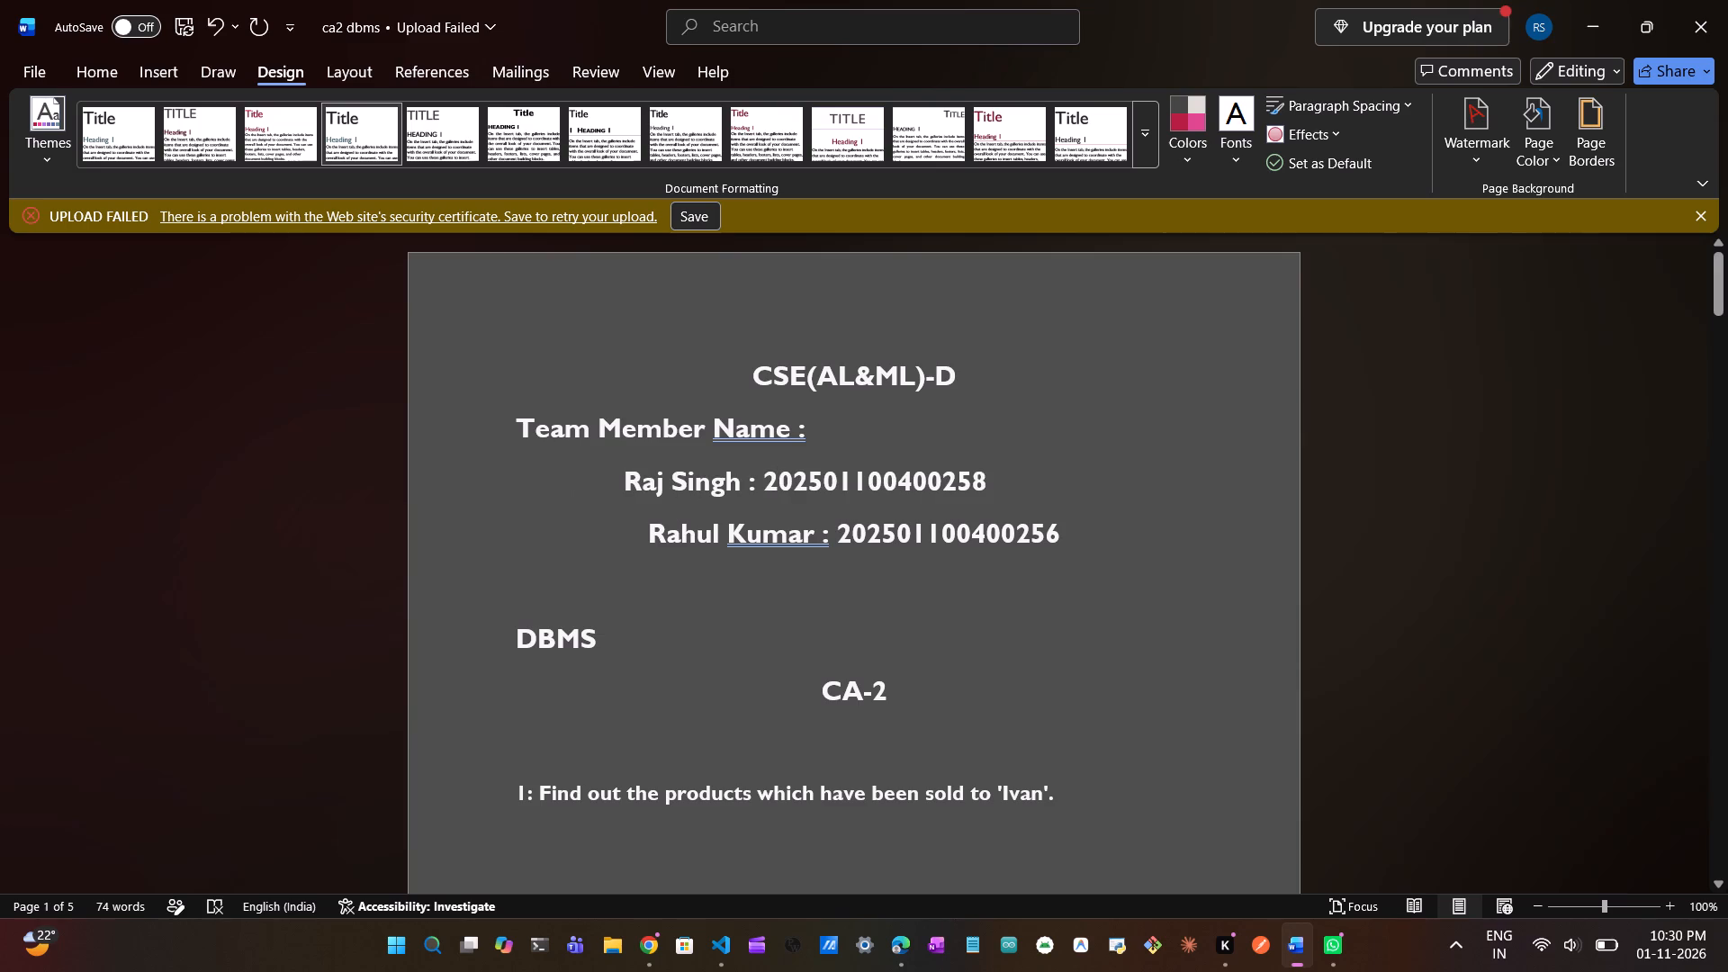
{"action": "left_click", "coordinate": [639, 535]}
{"action": "key", "text": "BackSpace"}
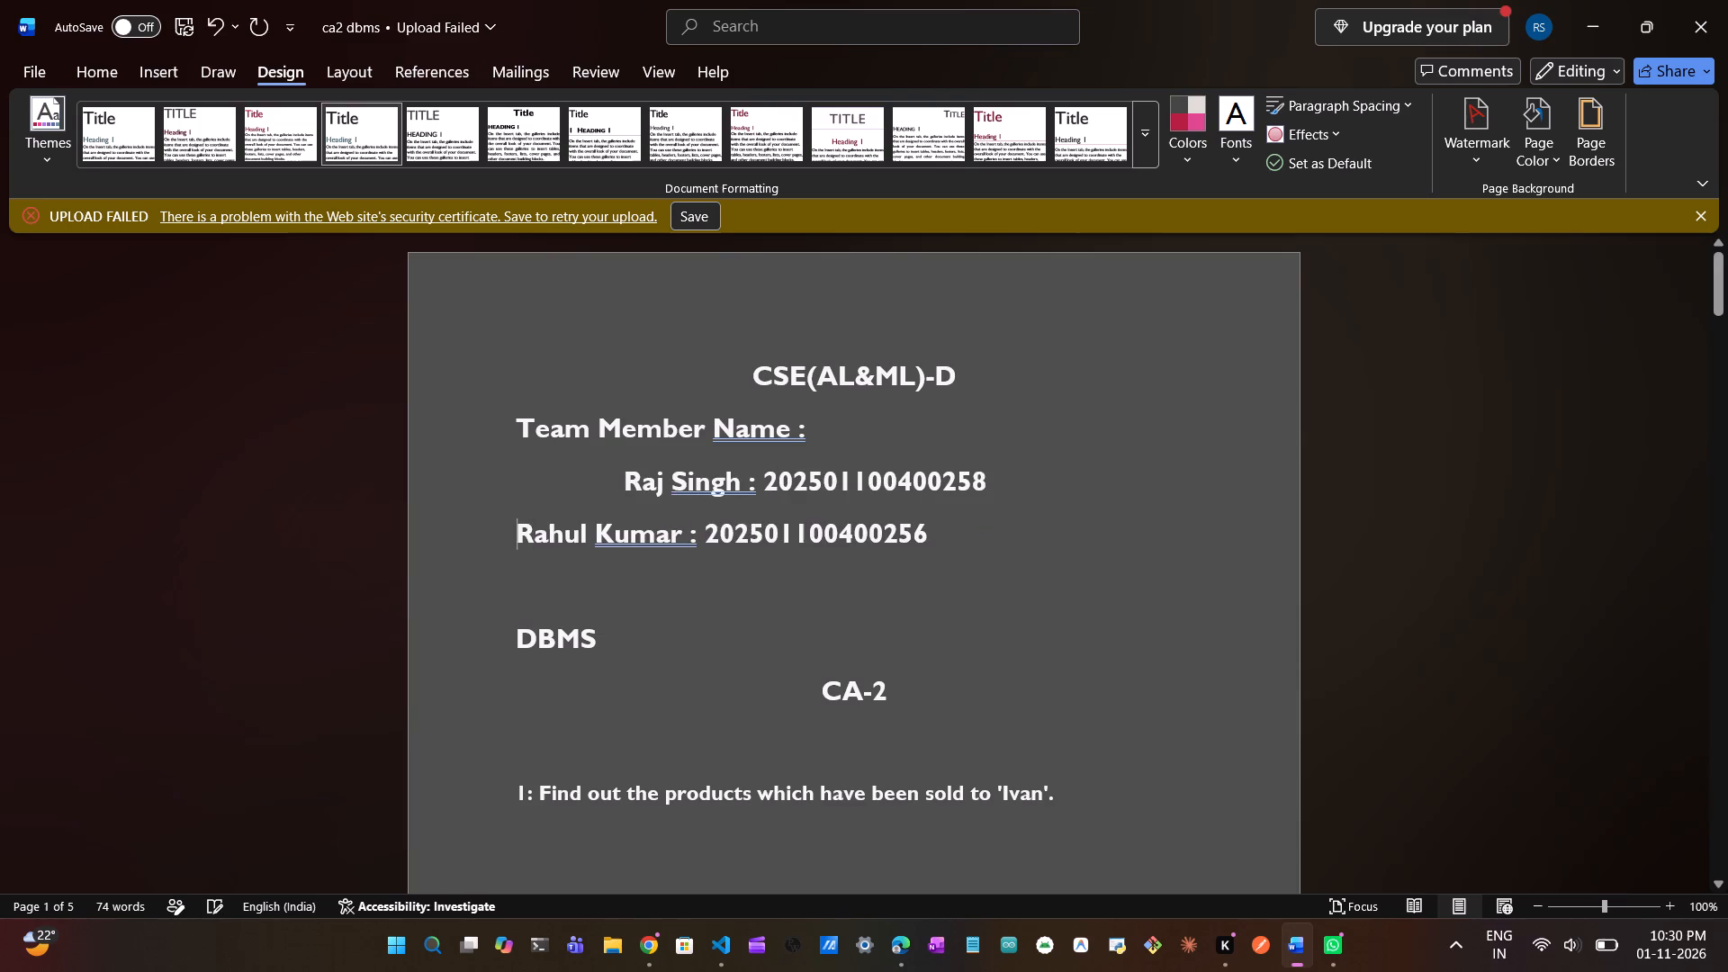
{"action": "key", "text": "Tab"}
{"action": "key", "text": "Tab"}
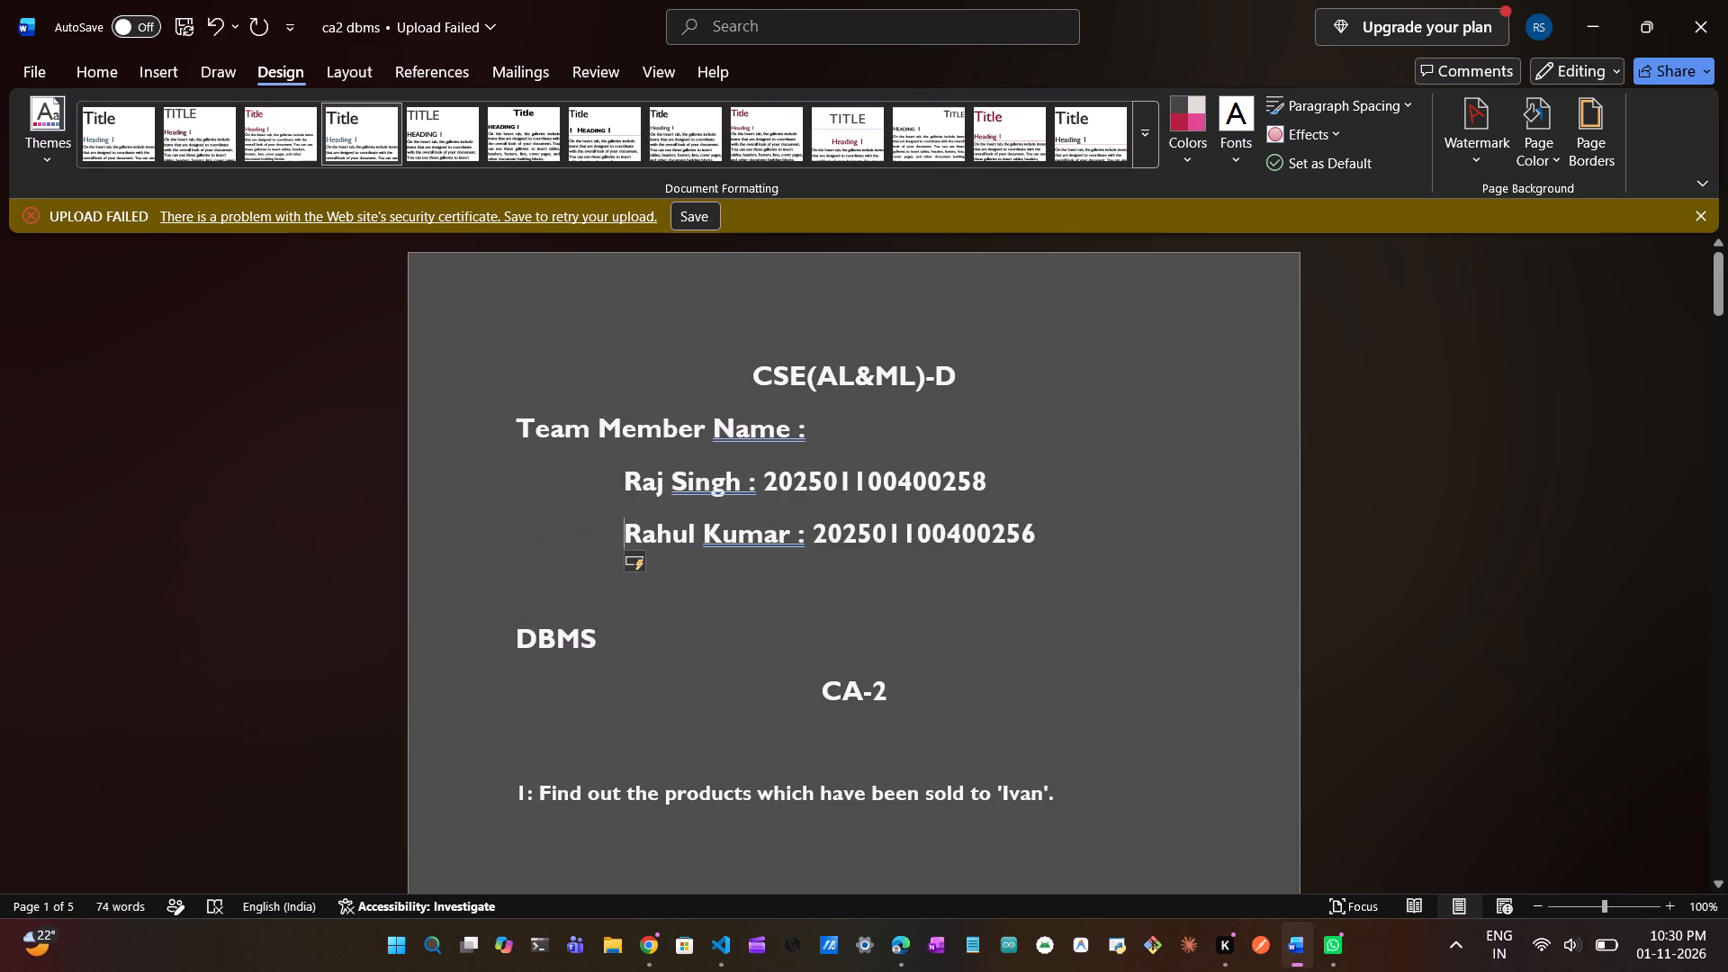
Copy the DBMS line and remove it, along with the blank line, from below the member entries.
{"action": "left_click_drag", "start_coordinate": [607, 637], "coordinate": [506, 644]}
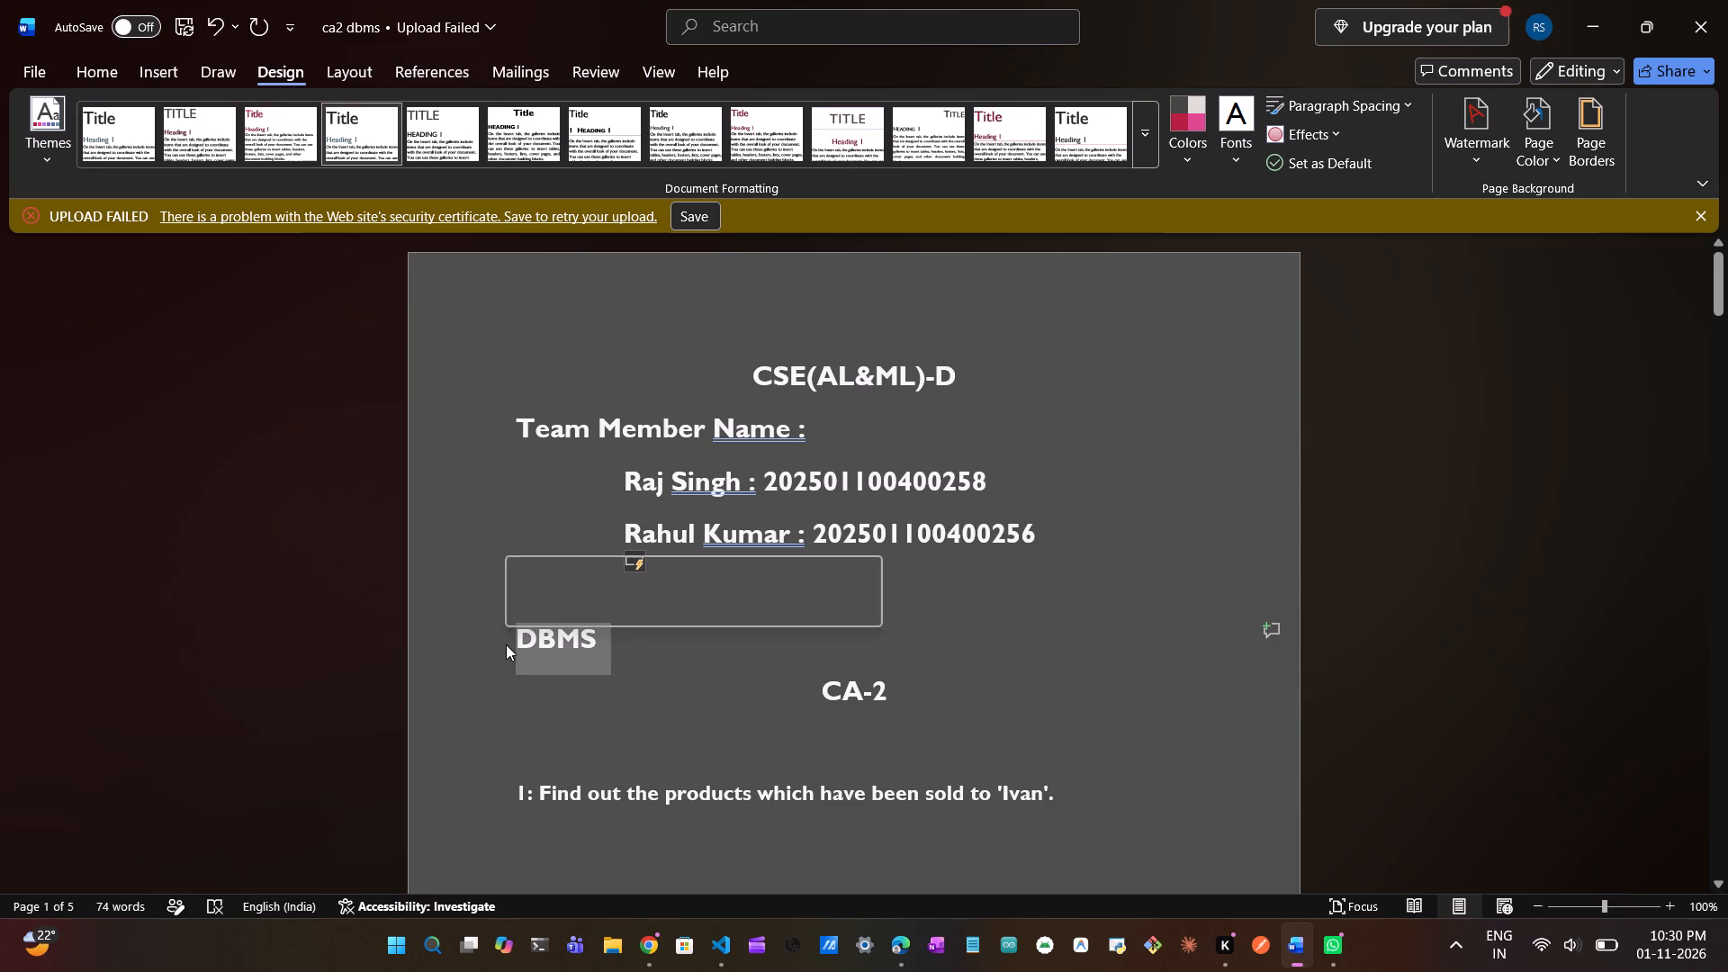
{"action": "key", "text": "ctrl+c"}
{"action": "key", "text": "BackSpace"}
{"action": "key", "text": "BackSpace"}
{"action": "key", "text": "BackSpace"}
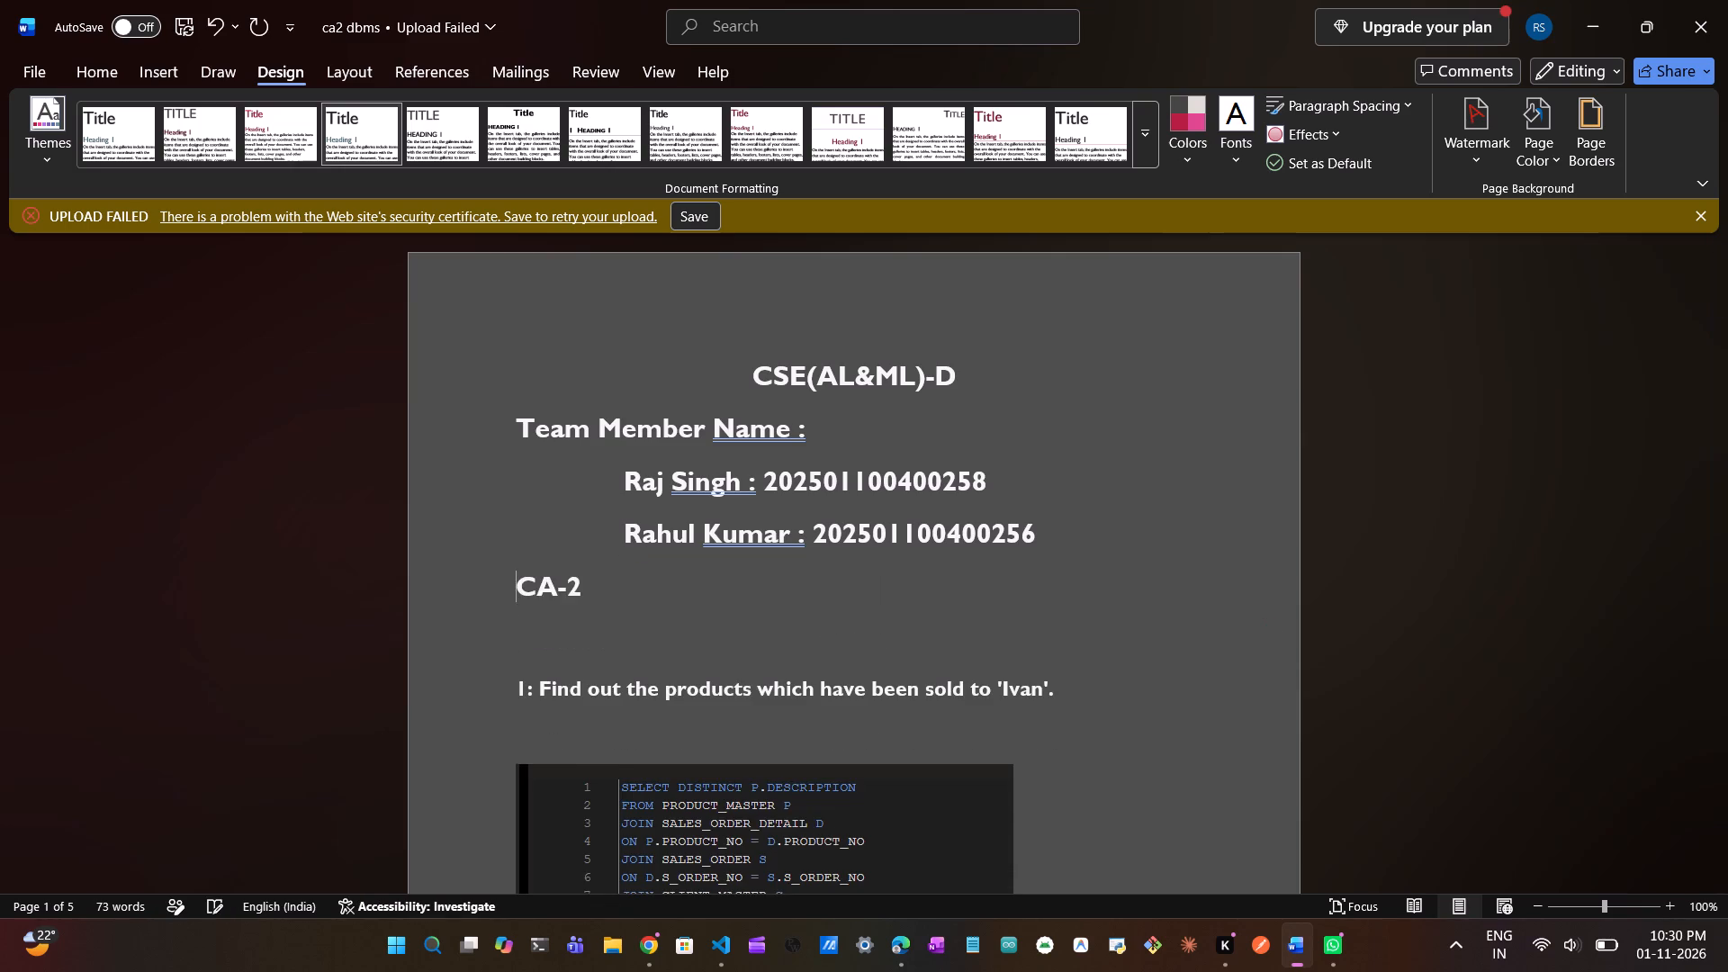
Remove the CA-2 line below the member entries, keeping the second member's ID number ending in 6.
{"action": "key", "text": "BackSpace"}
{"action": "key", "text": "BackSpace"}
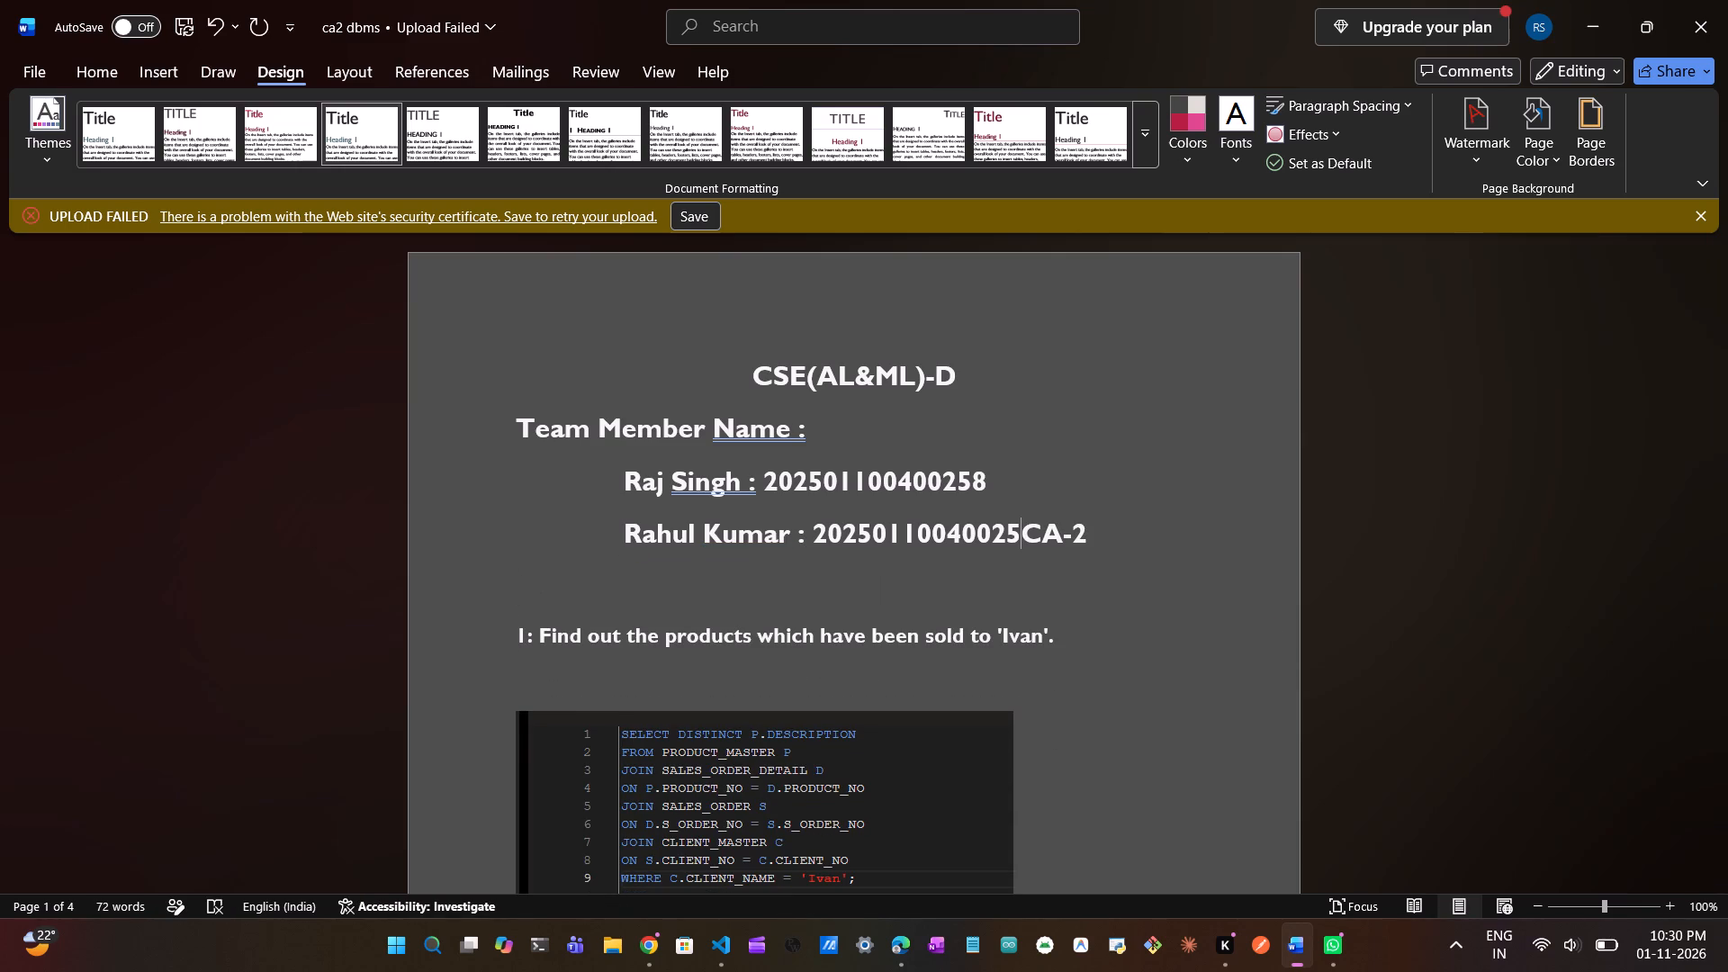
{"action": "key", "text": "6"}
{"action": "key", "text": "Right"}
{"action": "key", "text": "Right"}
{"action": "key", "text": "Right"}
{"action": "key", "text": "Right"}
{"action": "key", "text": "BackSpace"}
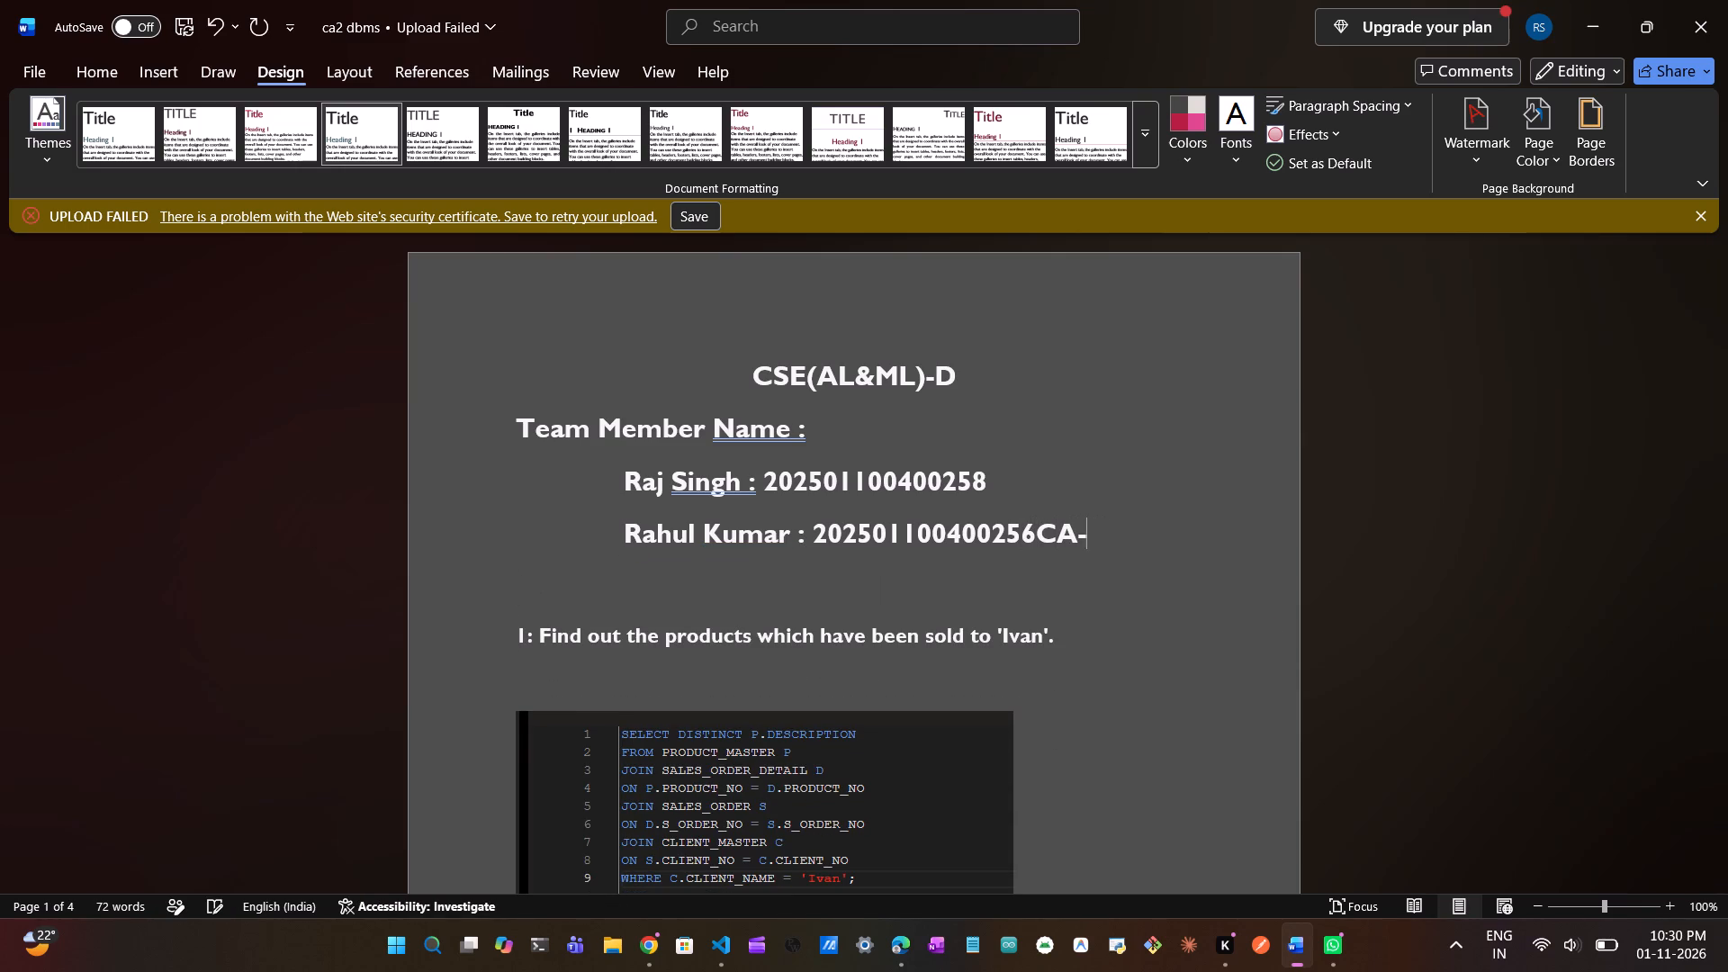
{"action": "key", "text": "BackSpace"}
{"action": "key", "text": "BackSpace"}
{"action": "key", "text": "BackSpace"}
Paste the copied DBMS text on a new line below CSE(AL&ML)-D and indent it by five tab stops.
{"action": "left_click", "coordinate": [1101, 384]}
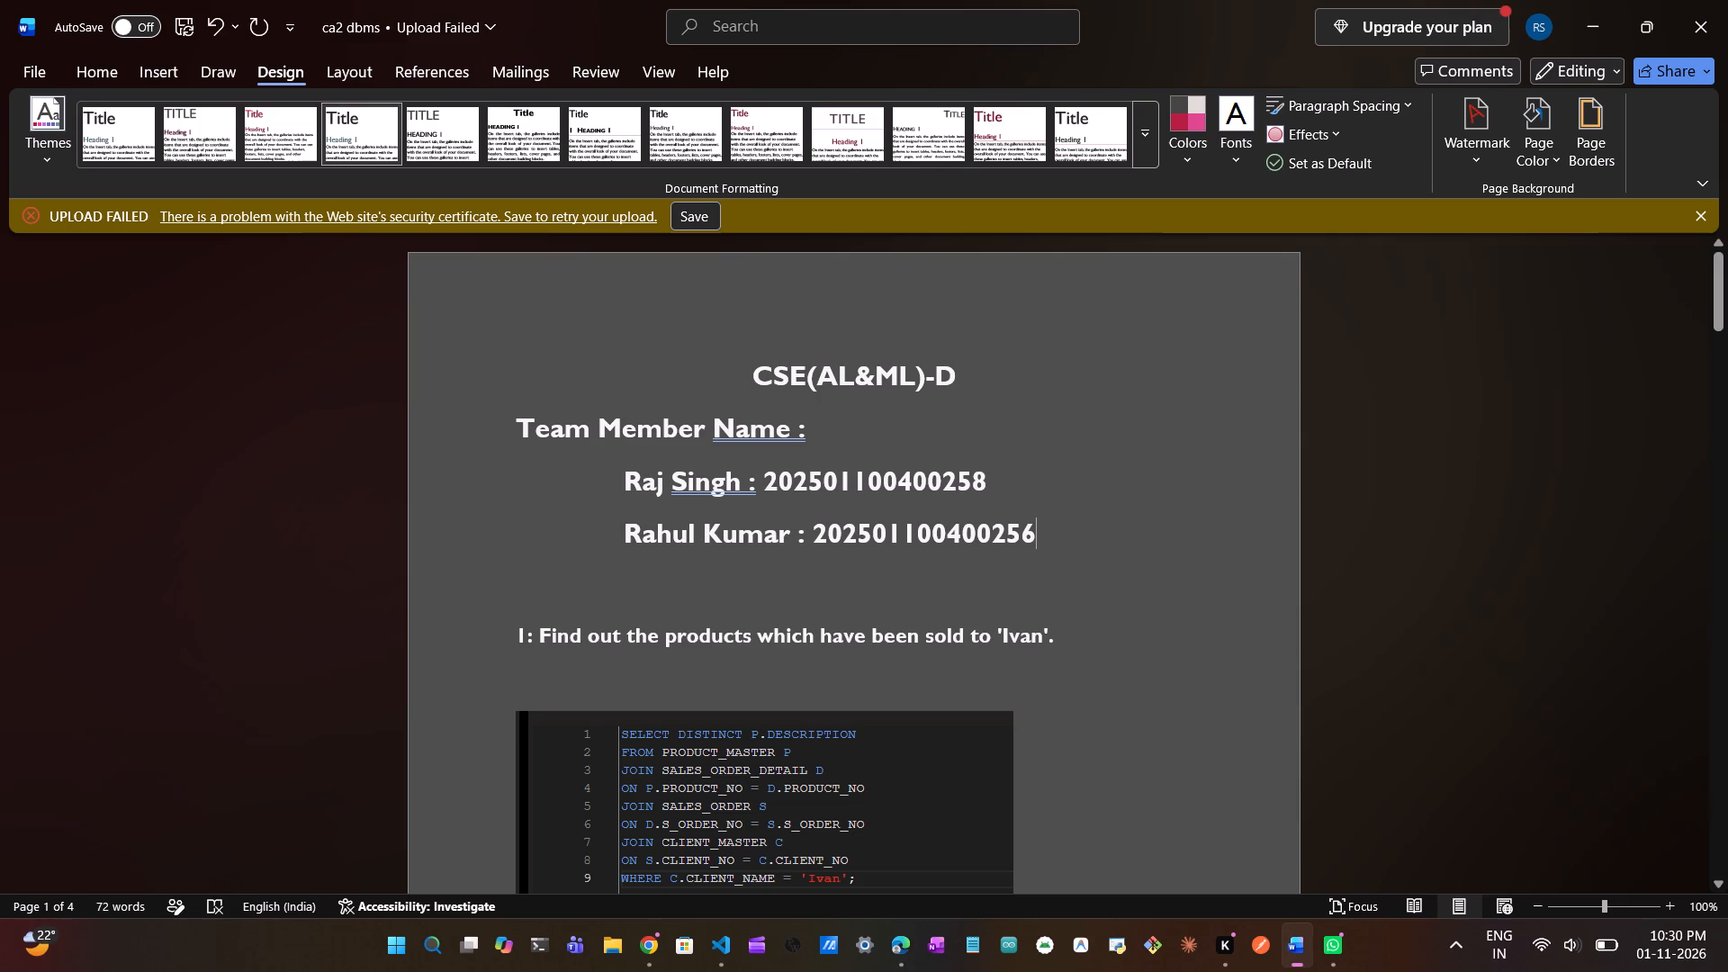
{"action": "key", "text": "Return"}
{"action": "key", "text": "ctrl+v"}
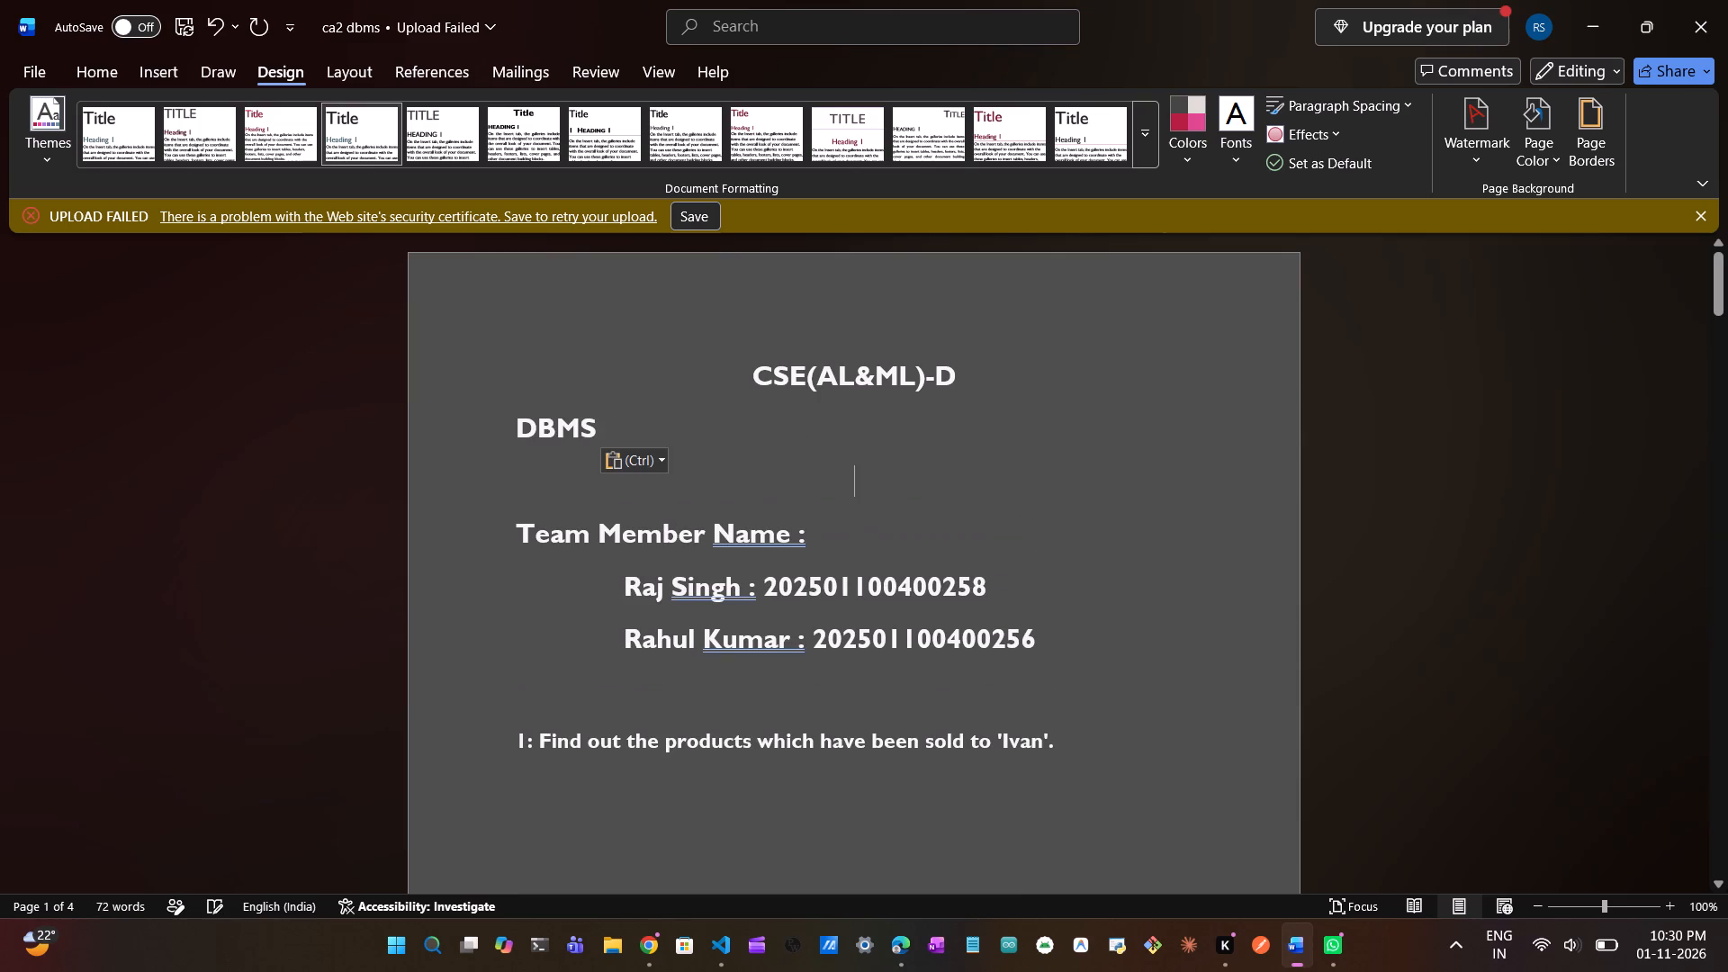
{"action": "left_click", "coordinate": [525, 446]}
{"action": "key", "text": "Tab"}
{"action": "key", "text": "Tab"}
{"action": "key", "text": "Tab"}
{"action": "key", "text": "Tab"}
{"action": "key", "text": "Tab"}
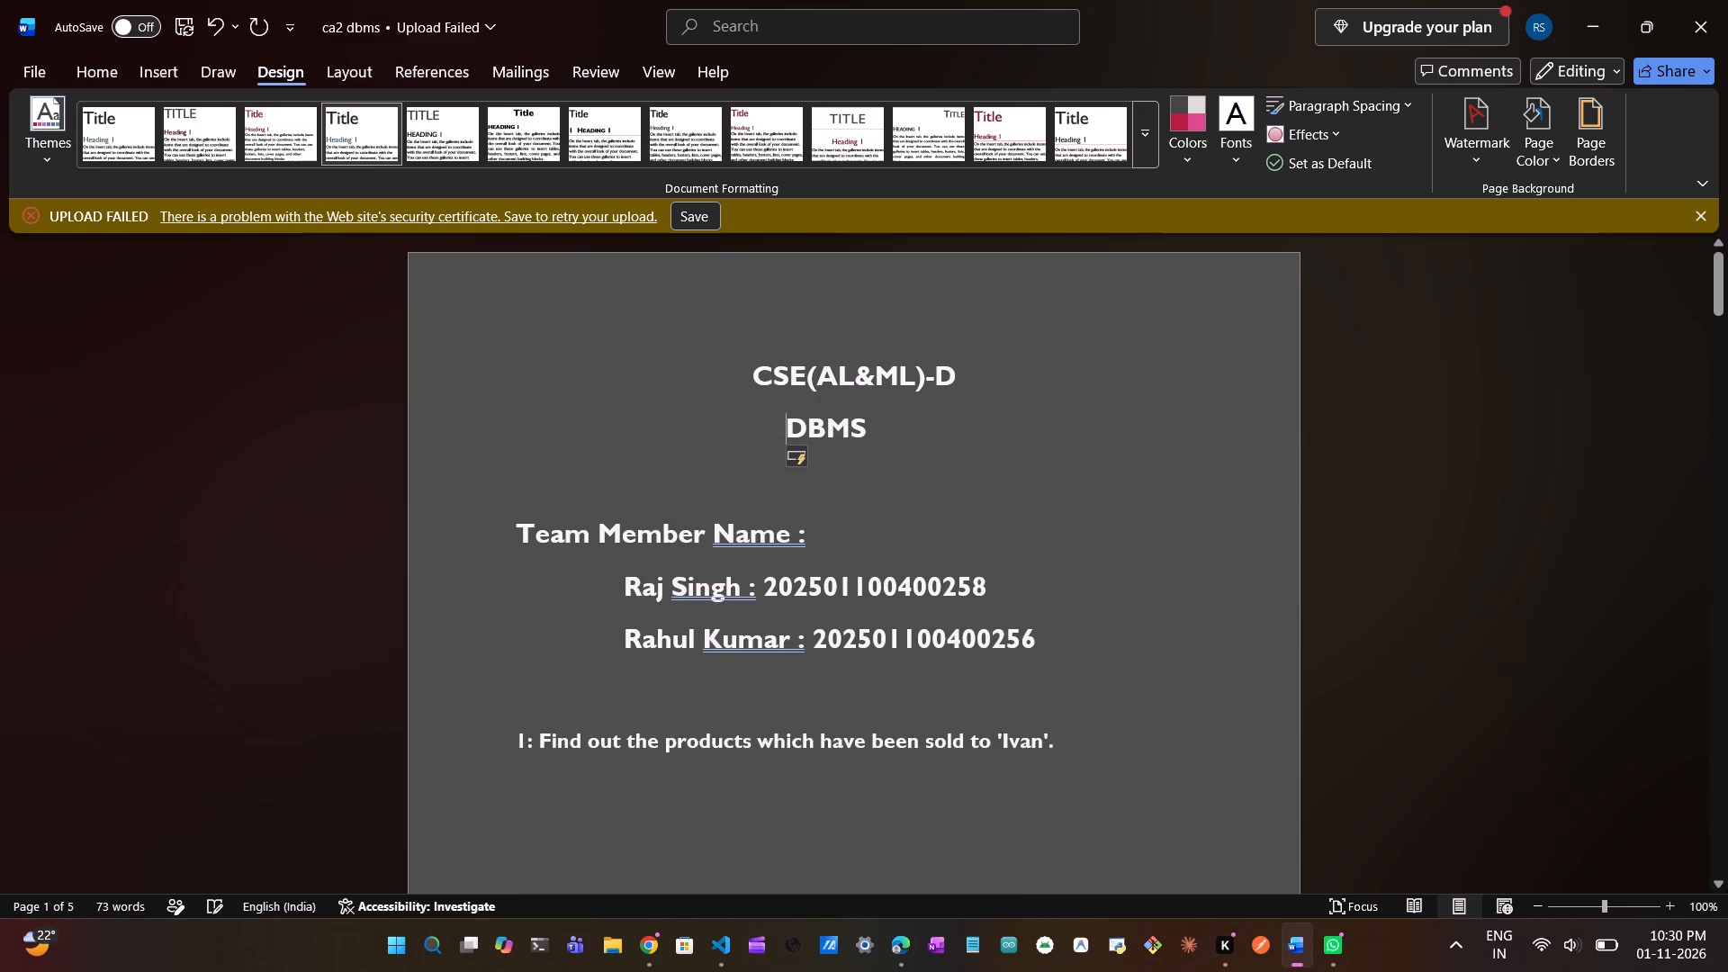
Add a C.A-2 line directly below the DBMS heading in the title block.
{"action": "left_click", "coordinate": [881, 420]}
{"action": "key", "text": "Return"}
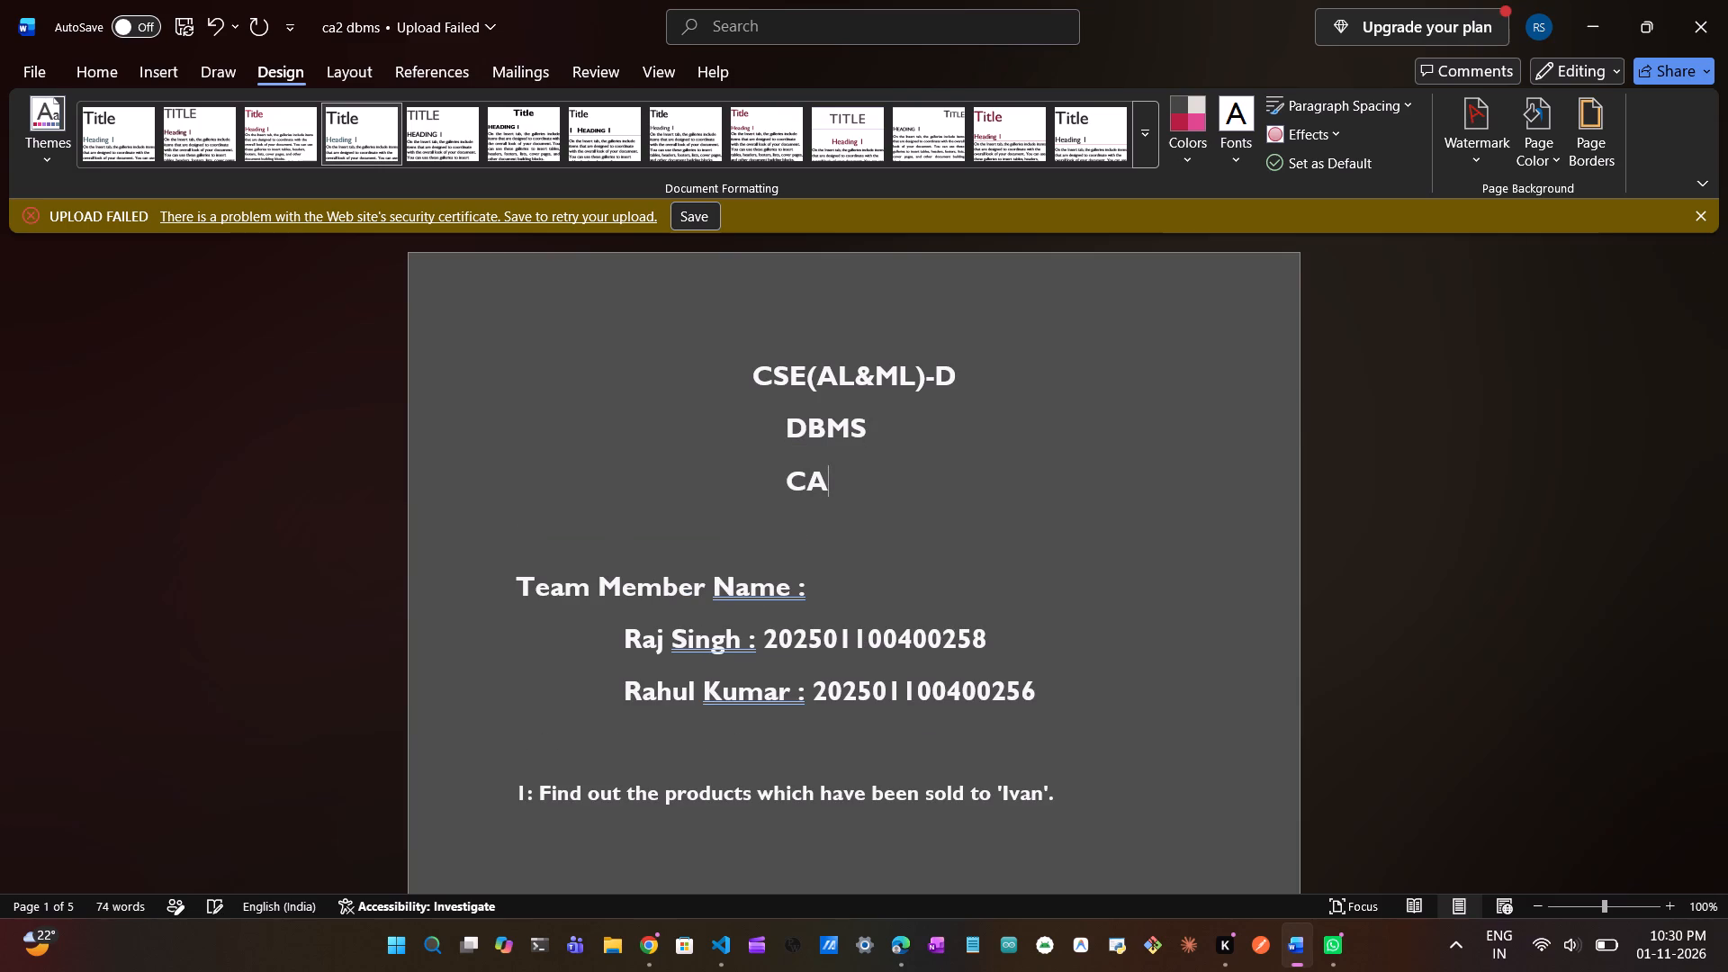
{"action": "key", "text": "shift+colon"}
{"action": "key", "text": "BackSpace"}
{"action": "key", "text": "Left"}
{"action": "key", "text": "period"}
{"action": "key", "text": "Right"}
{"action": "key", "text": "minus"}
{"action": "key", "text": "2"}
Change the Team Member Name label to read Team Members Name.
{"action": "scroll", "coordinate": [784, 686], "scroll_direction": "down", "scroll_amount": 1}
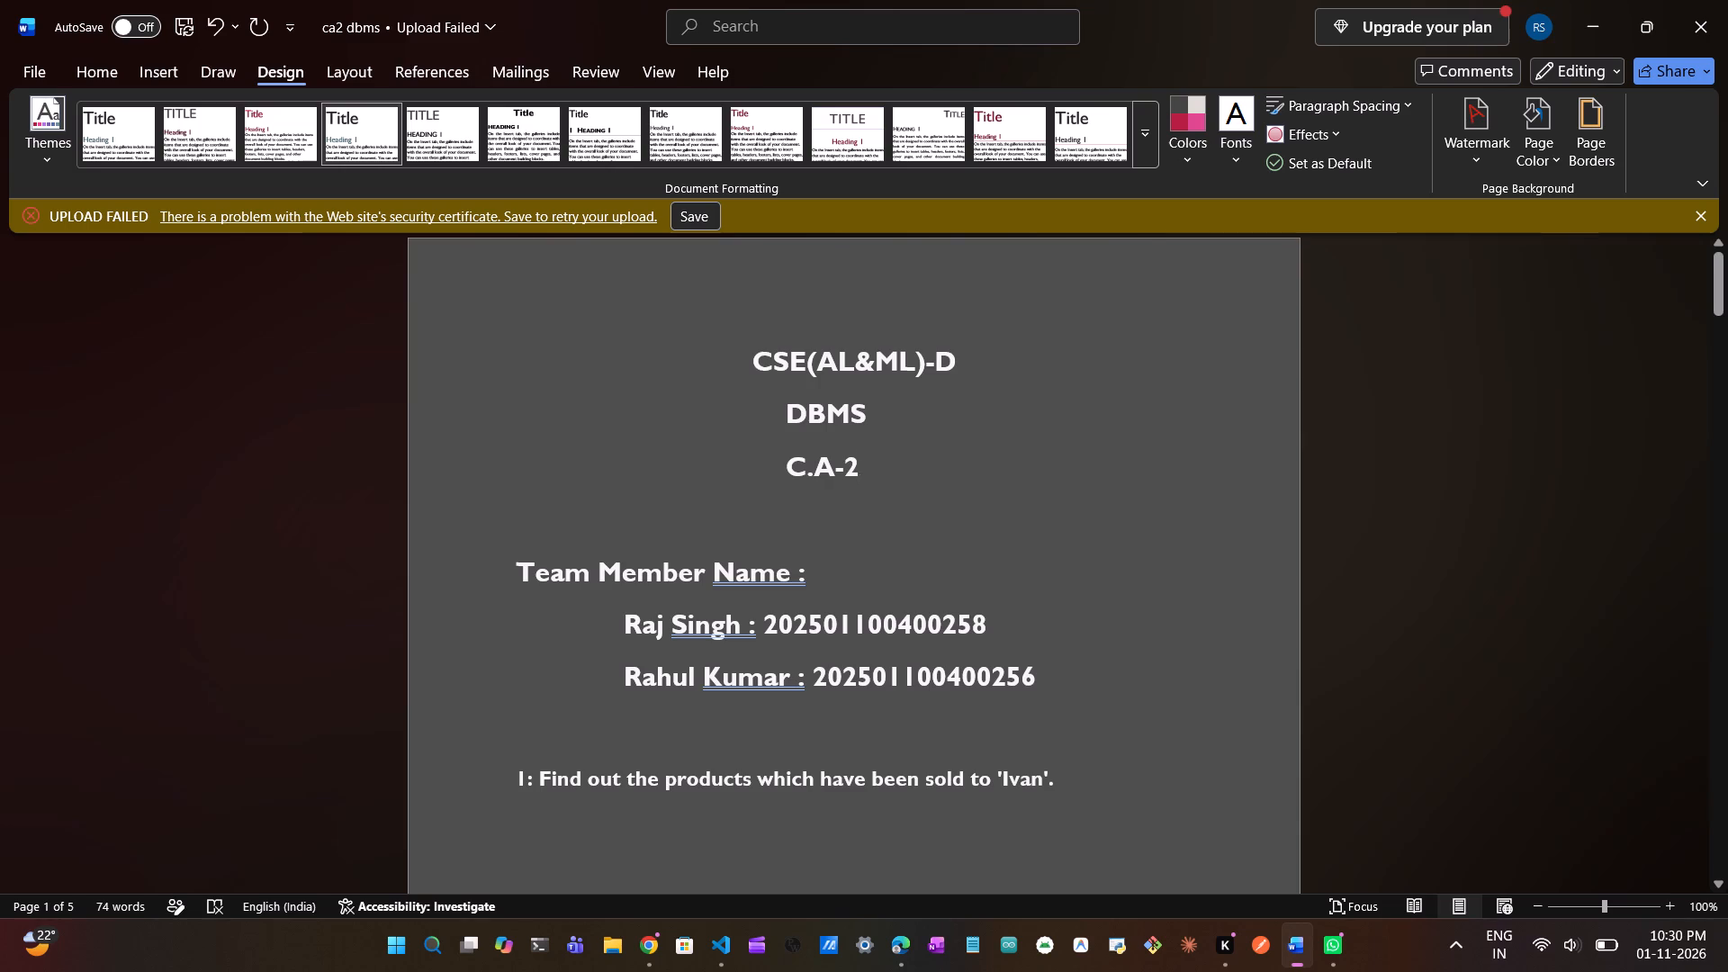
{"action": "scroll", "coordinate": [784, 686], "scroll_direction": "down", "scroll_amount": 1}
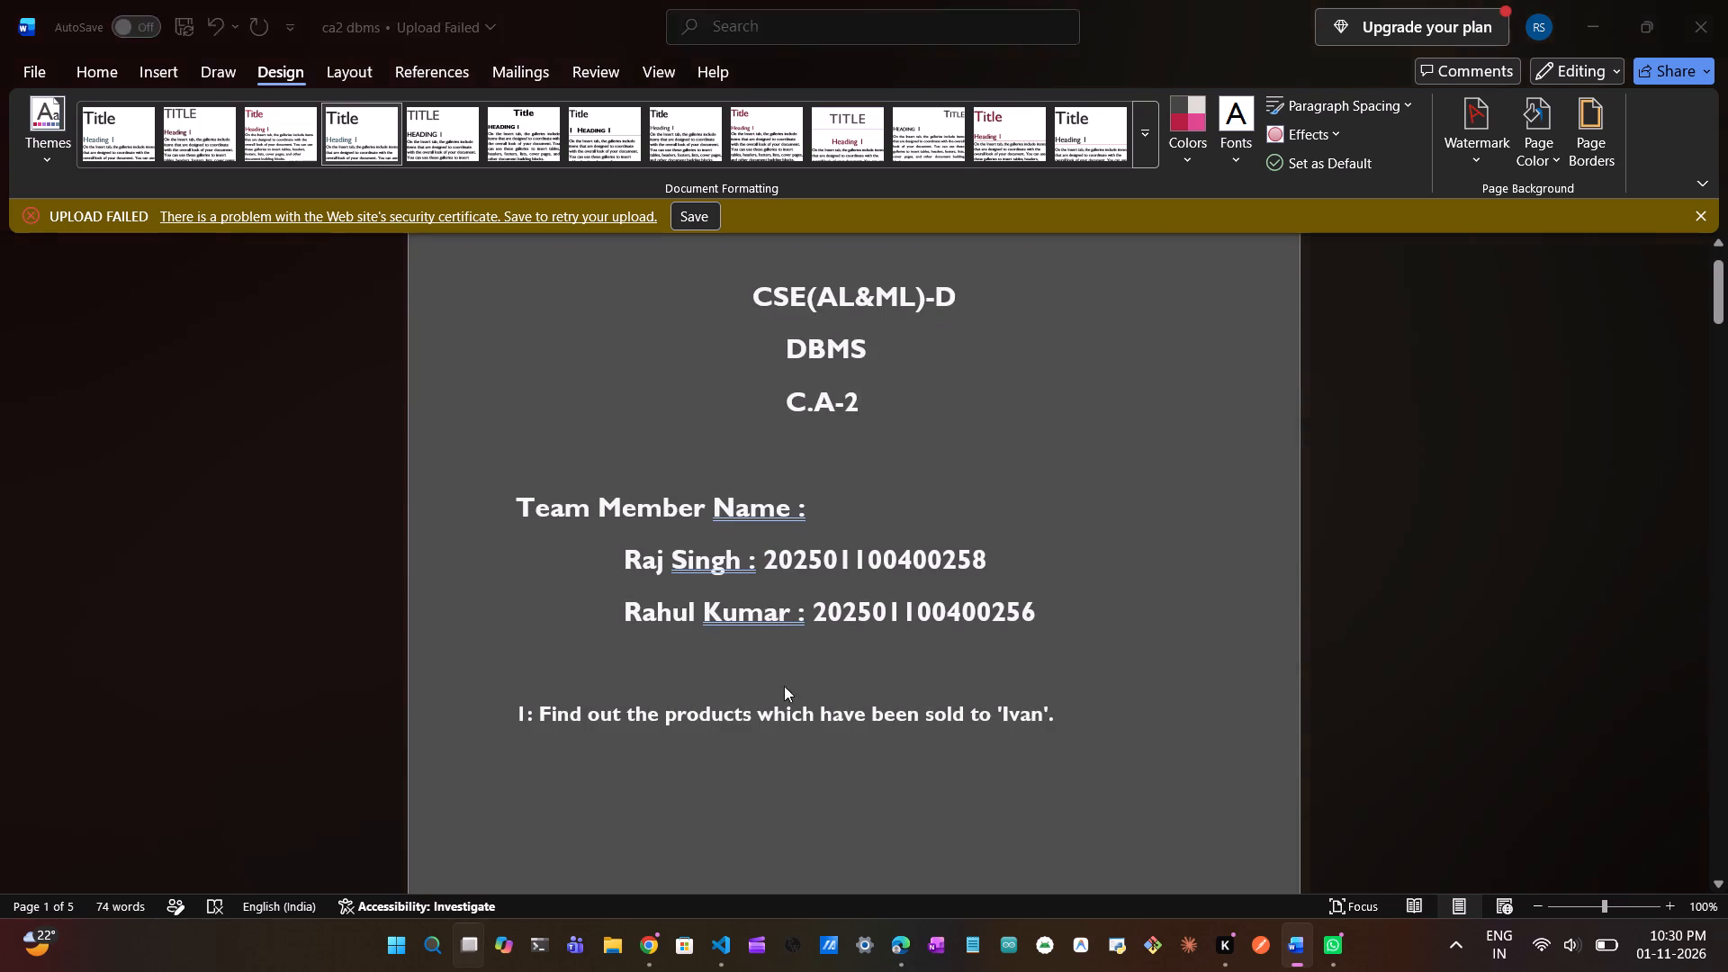
{"action": "left_click", "coordinate": [581, 253]}
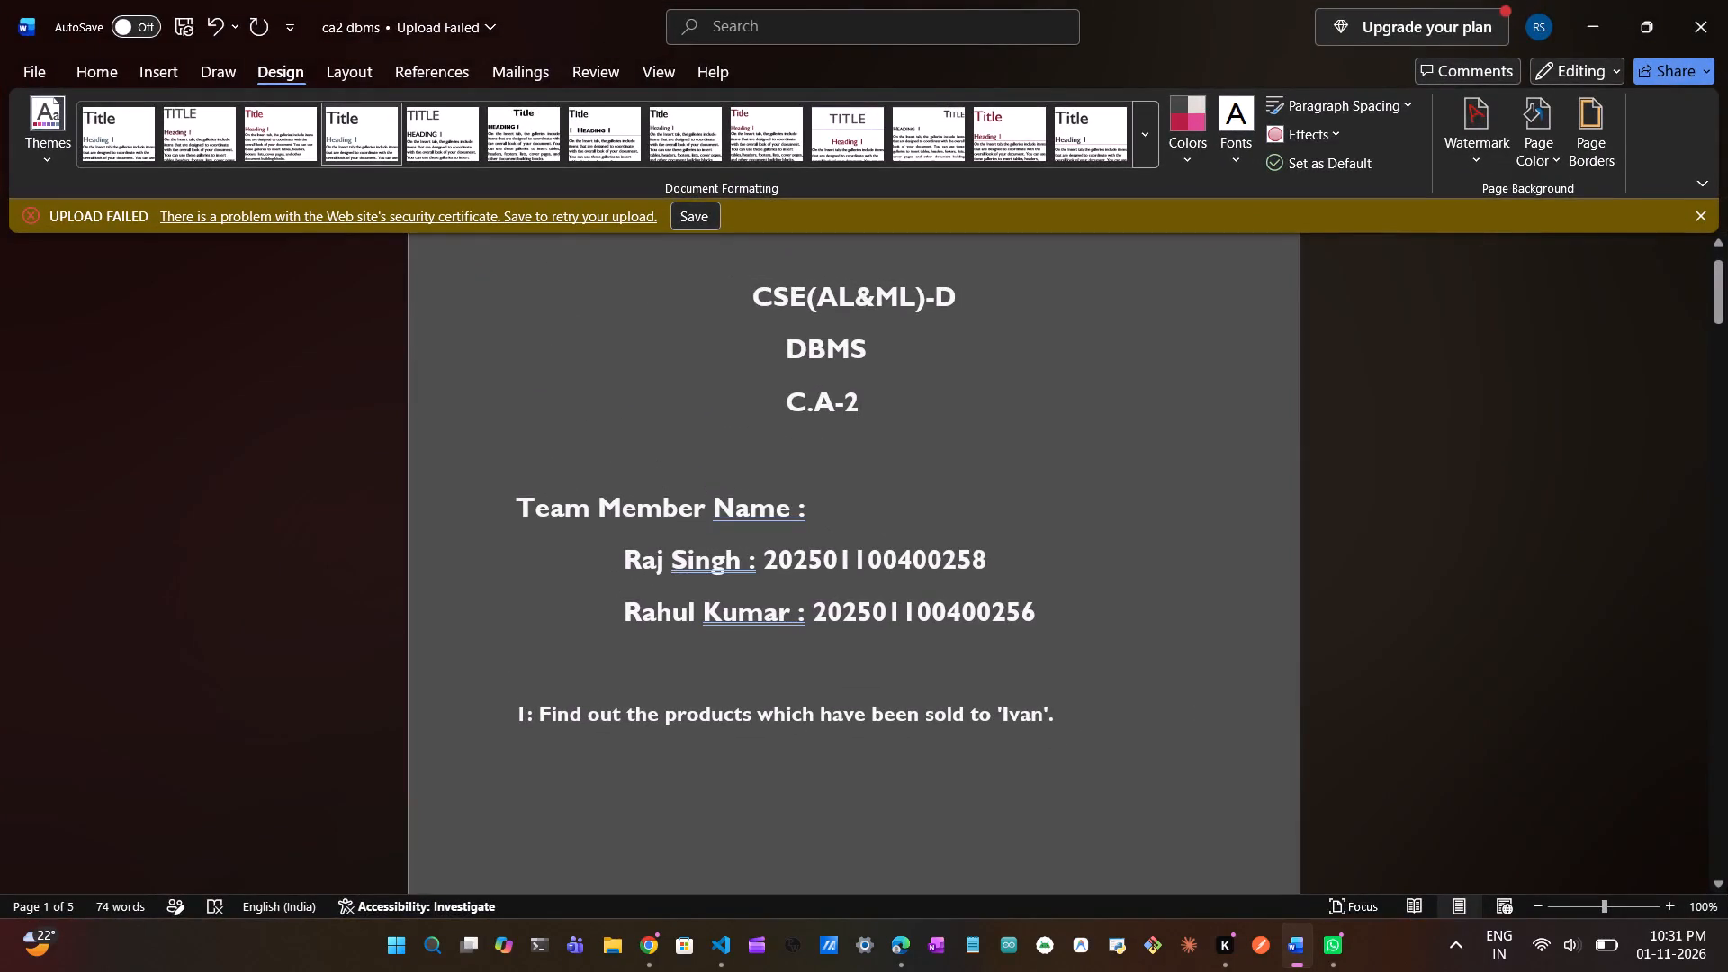
{"action": "left_click", "coordinate": [708, 508]}
{"action": "key", "text": "s"}
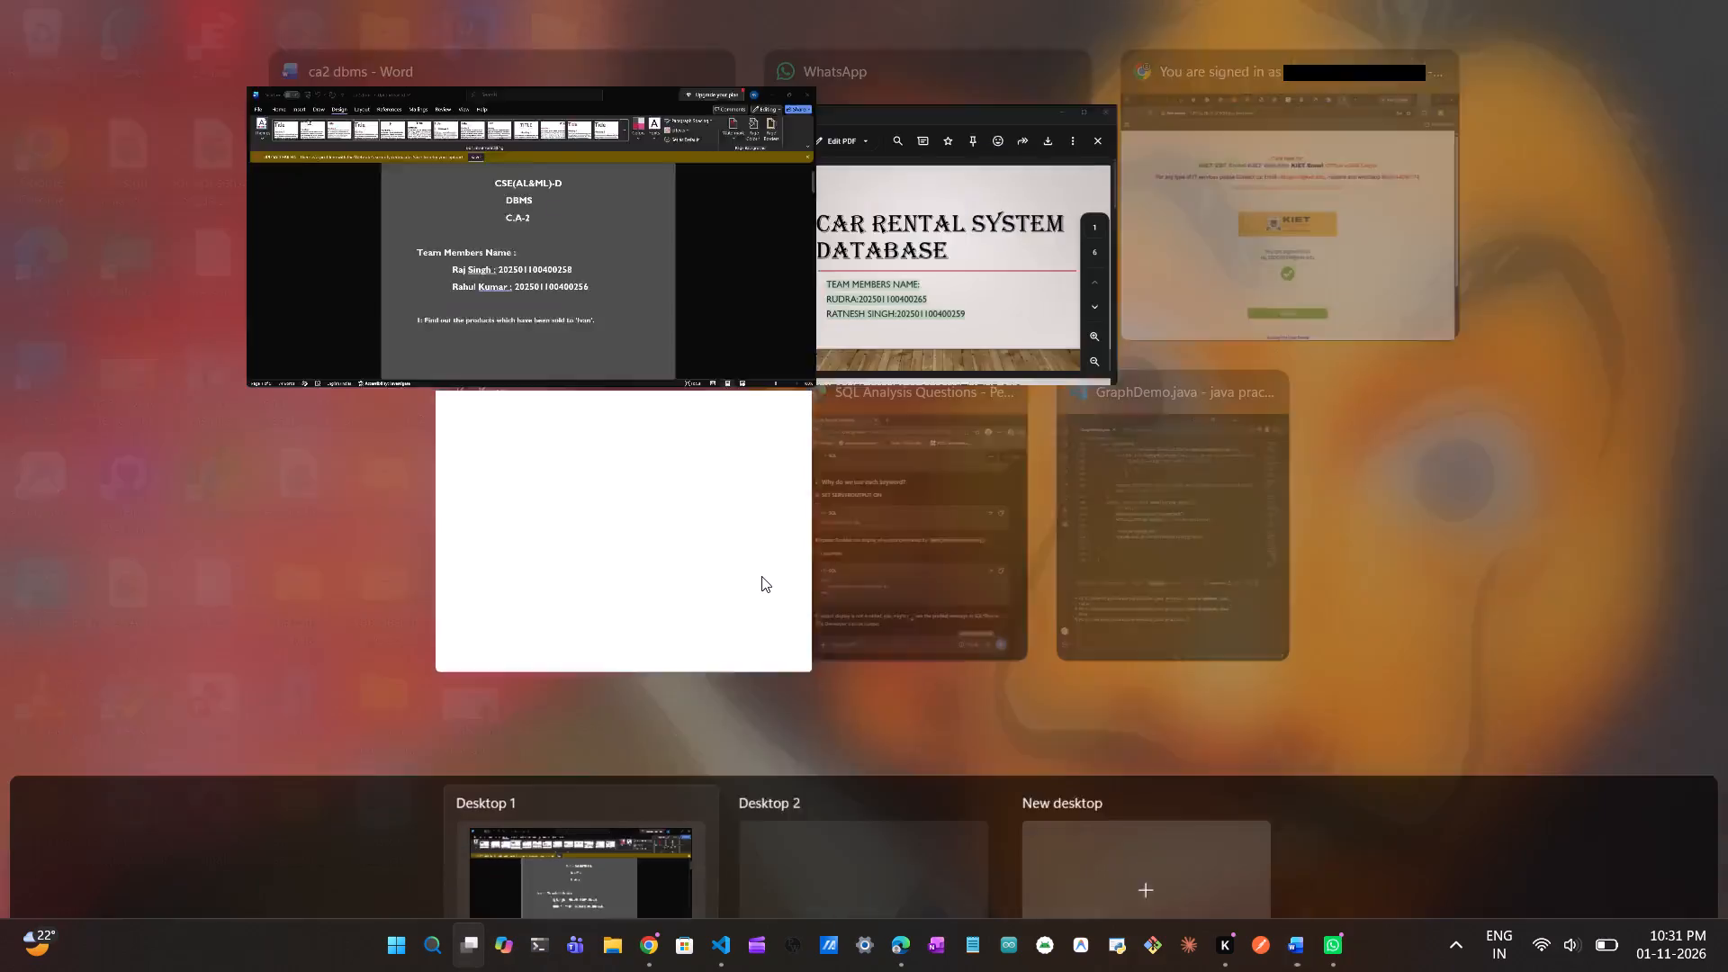
Browse the Downloads folder in File Explorer, view the SOP Database Systems Lab(IT 301P) (1) document, and close it.
{"action": "double_click", "coordinate": [24, 370]}
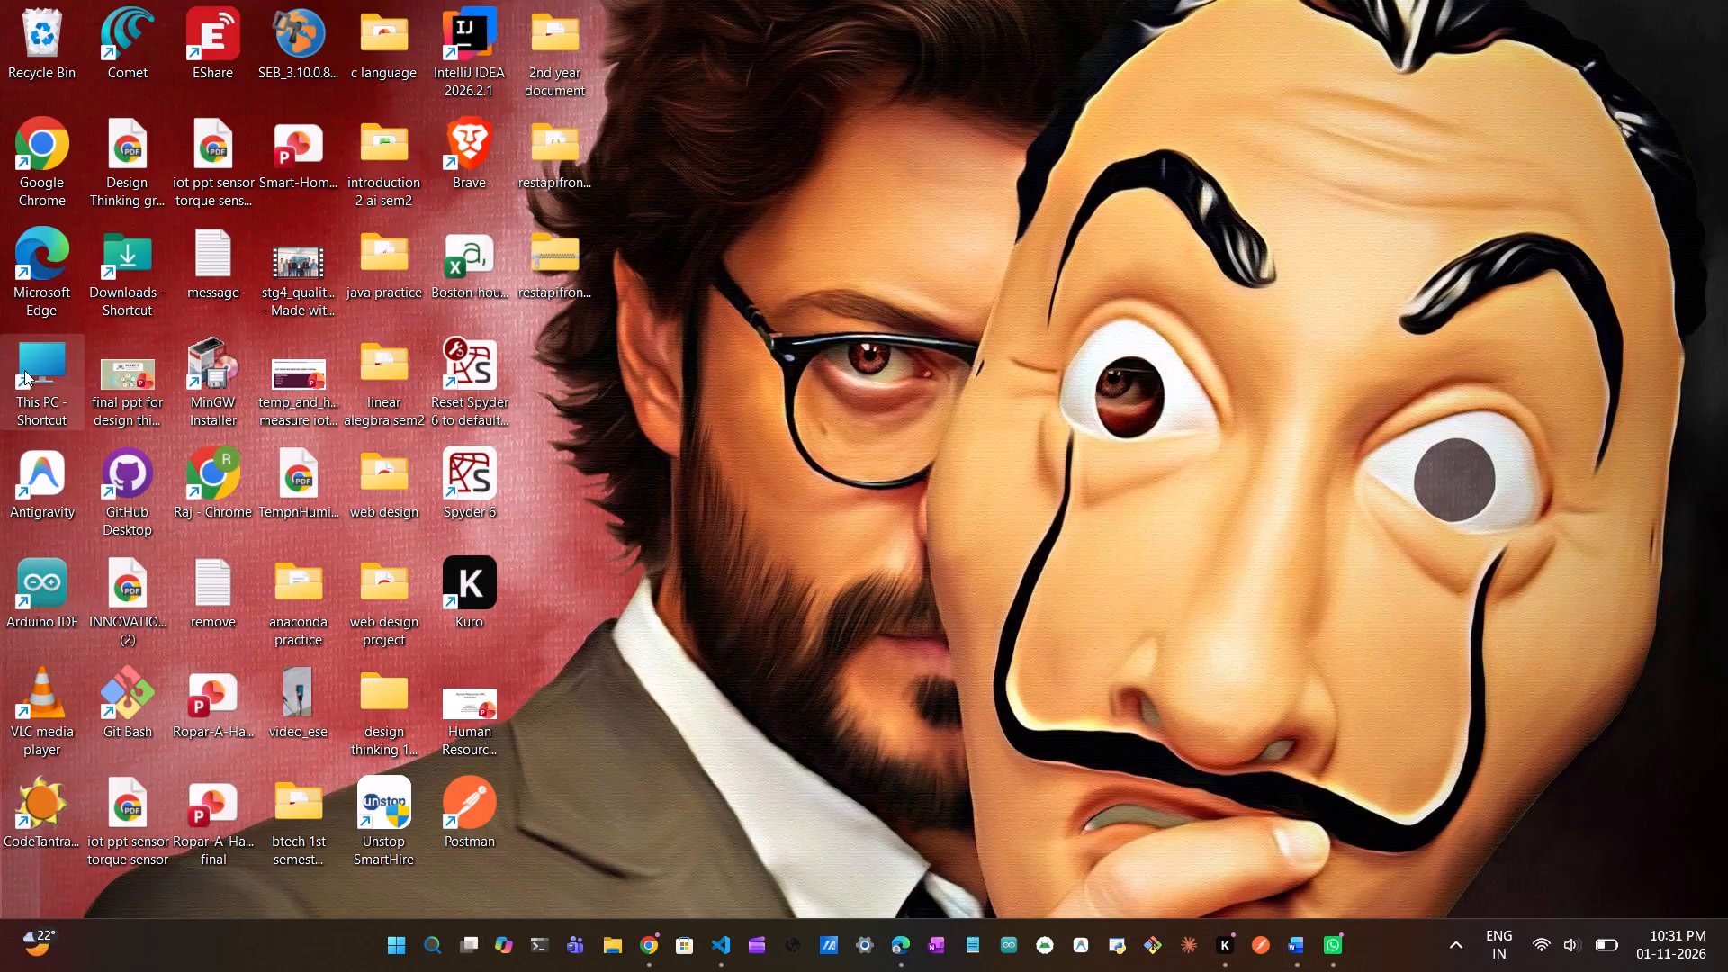
{"action": "scroll", "coordinate": [153, 316], "scroll_direction": "up", "scroll_amount": 6}
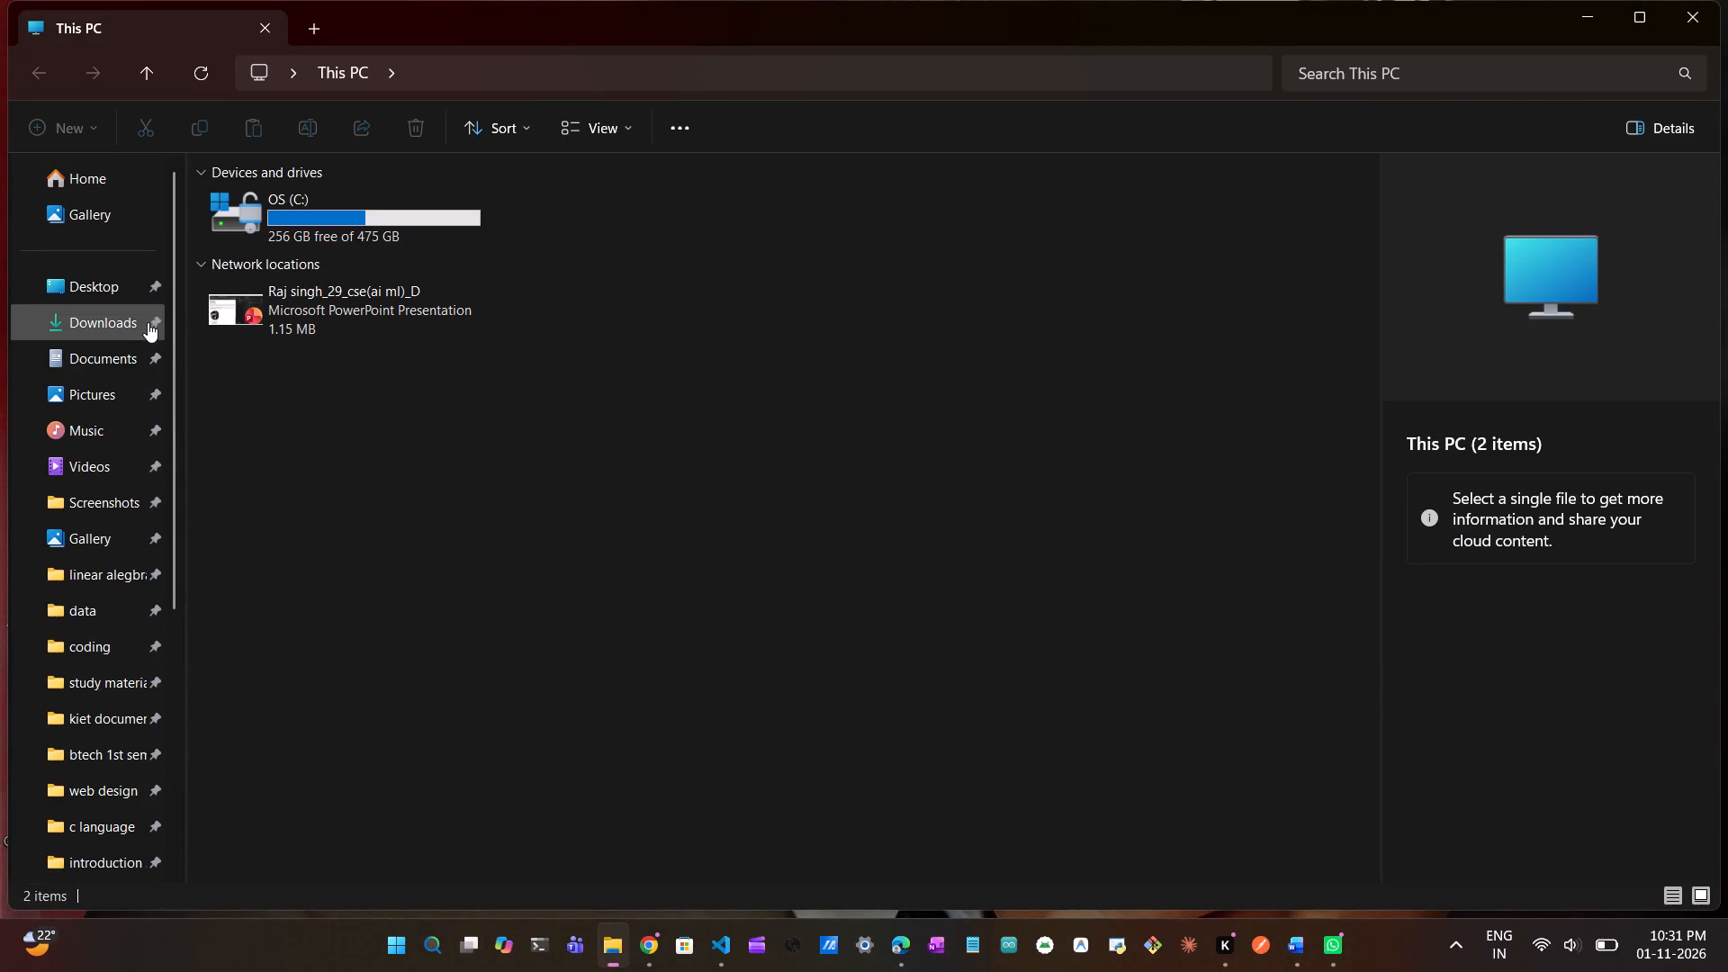
{"action": "left_click", "coordinate": [143, 326]}
{"action": "scroll", "coordinate": [340, 689], "scroll_direction": "down", "scroll_amount": 3}
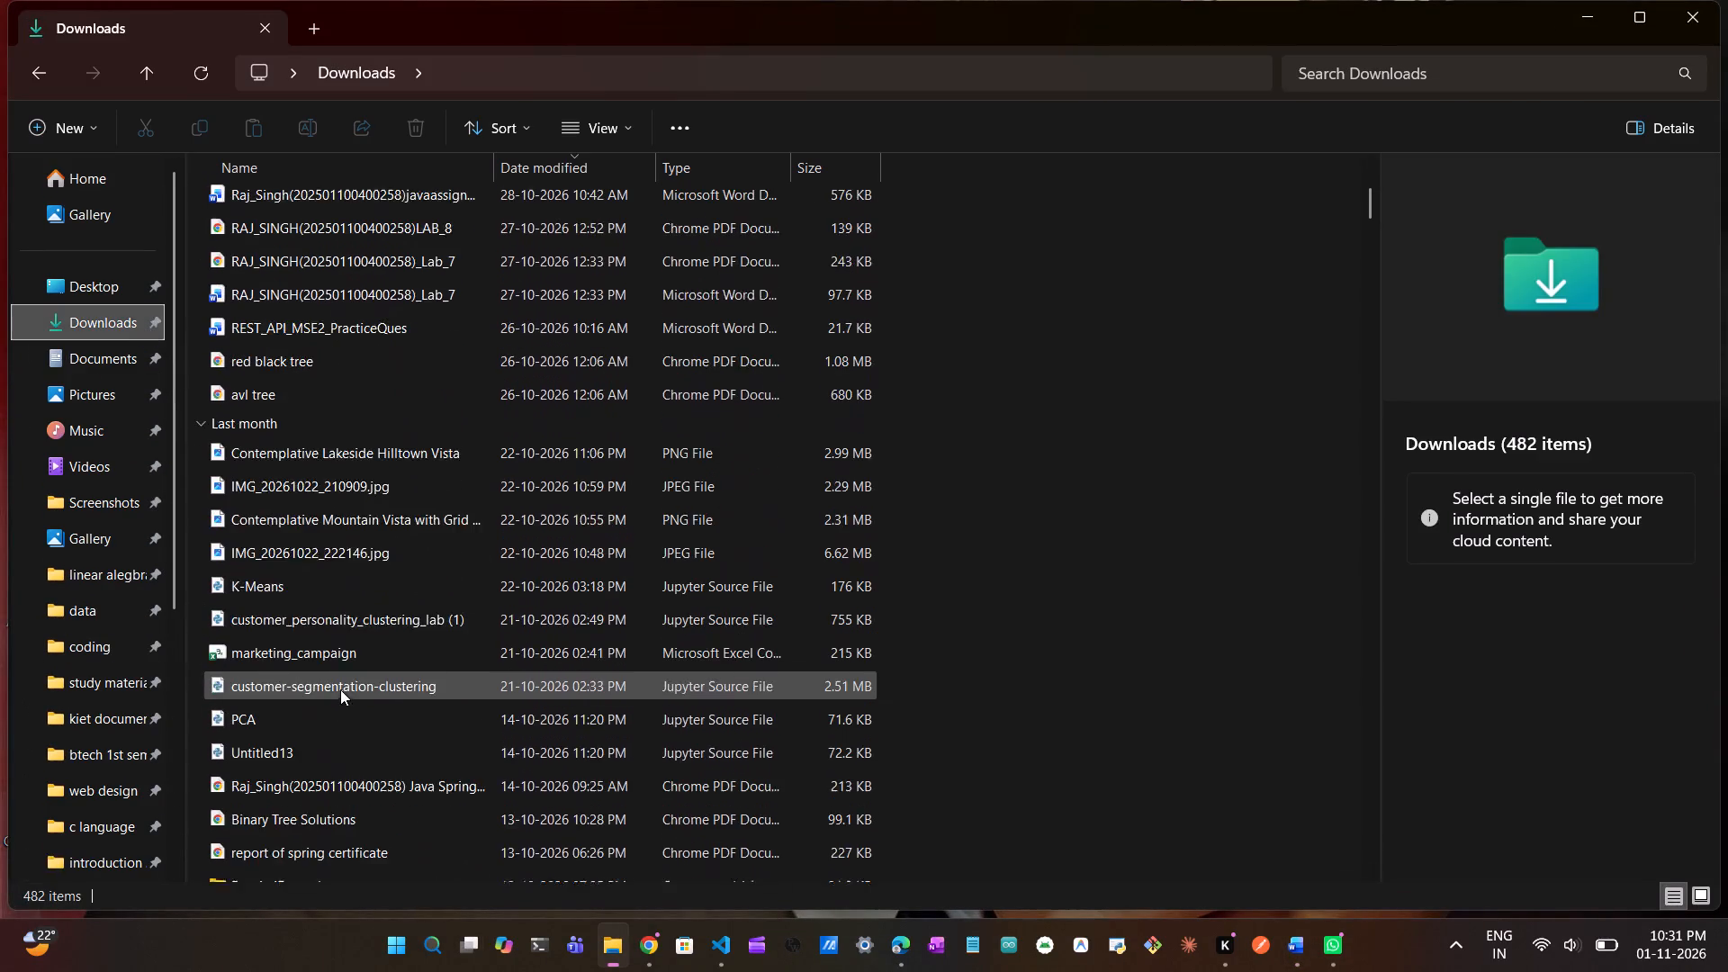
{"action": "scroll", "coordinate": [340, 689], "scroll_direction": "down", "scroll_amount": 4}
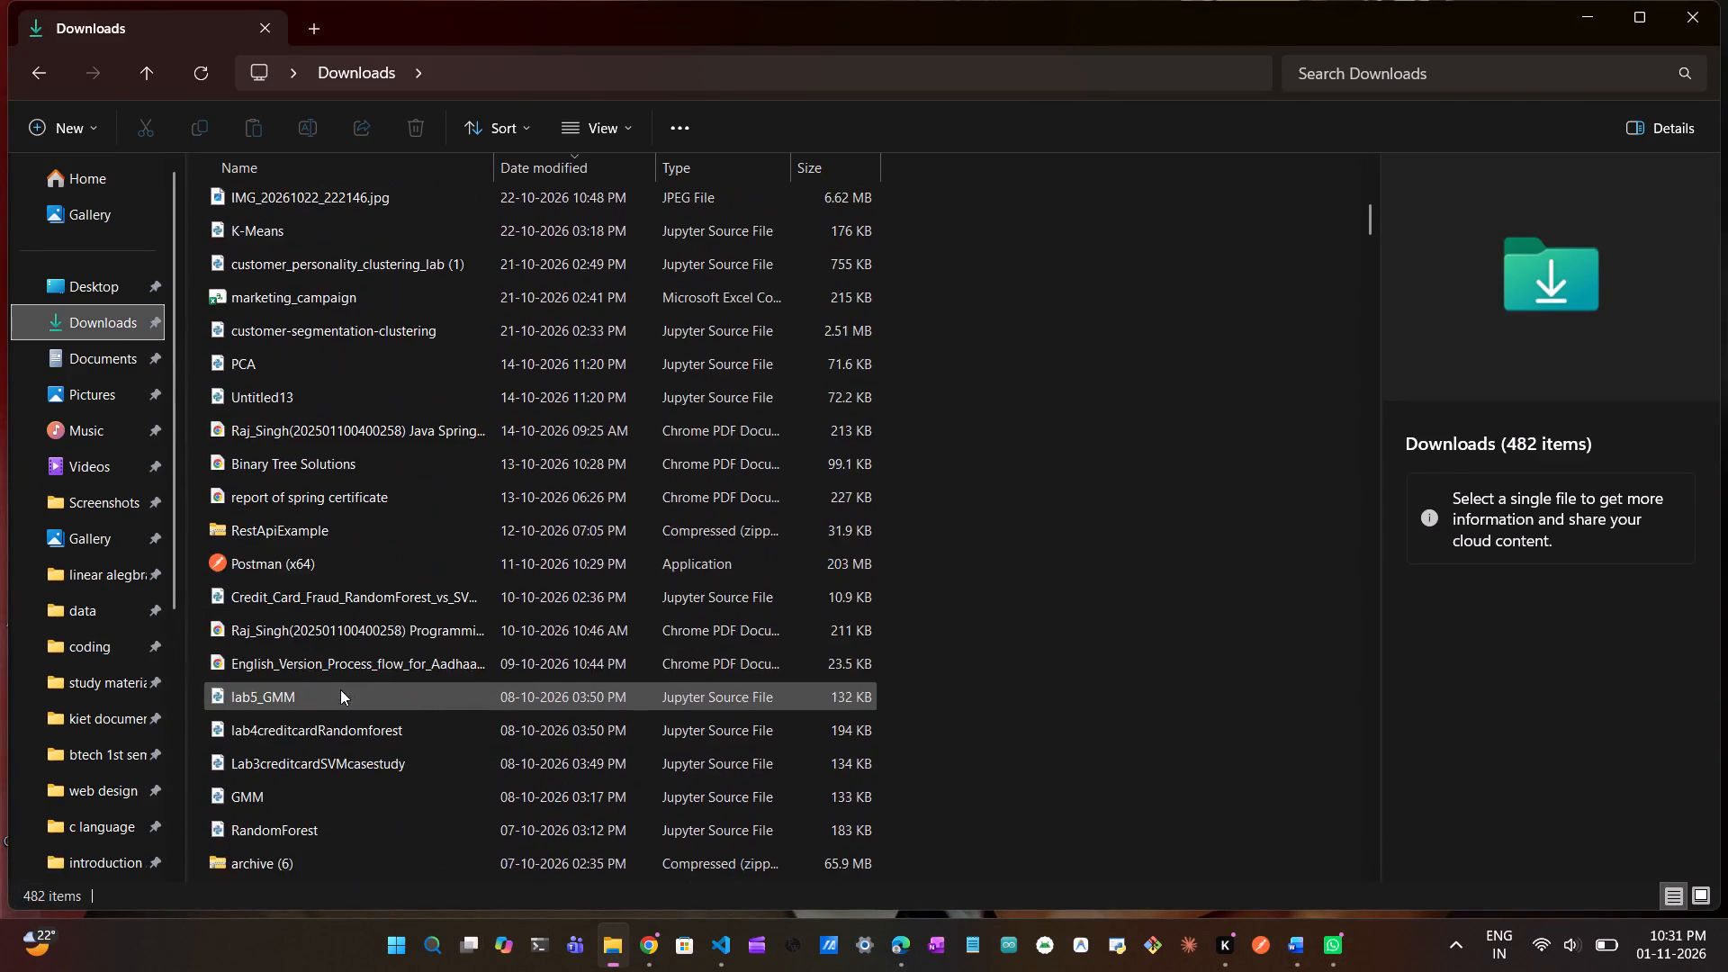
{"action": "scroll", "coordinate": [340, 689], "scroll_direction": "down", "scroll_amount": 4}
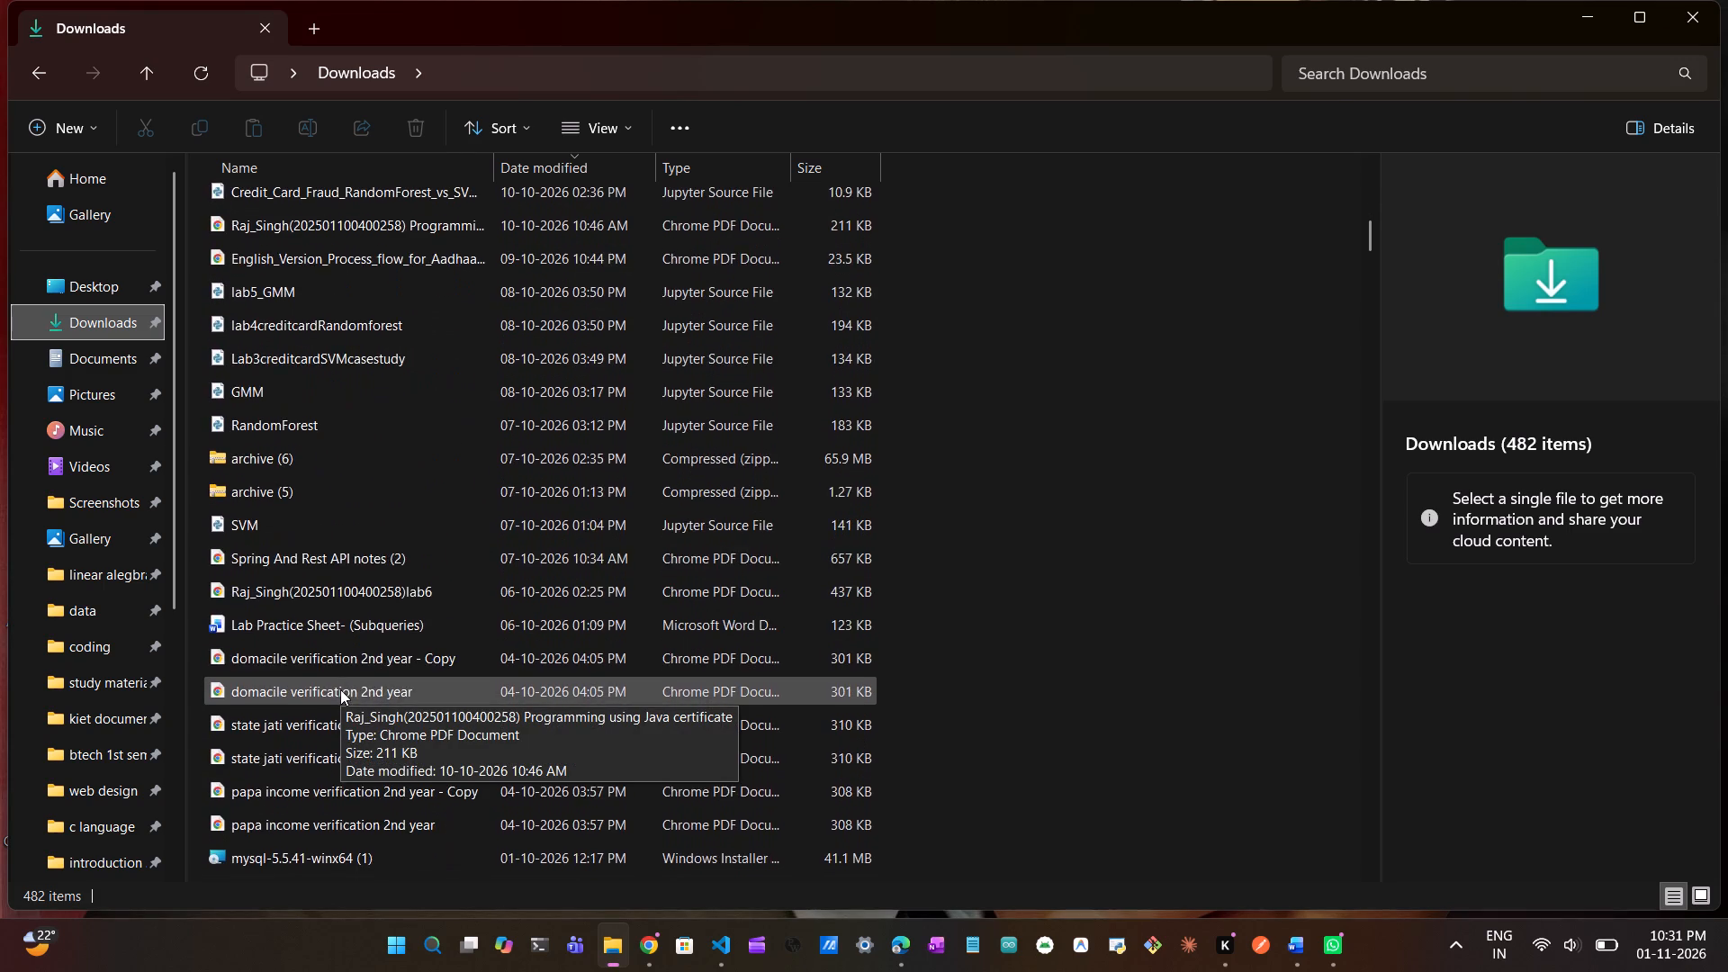
{"action": "scroll", "coordinate": [340, 689], "scroll_direction": "down", "scroll_amount": 5}
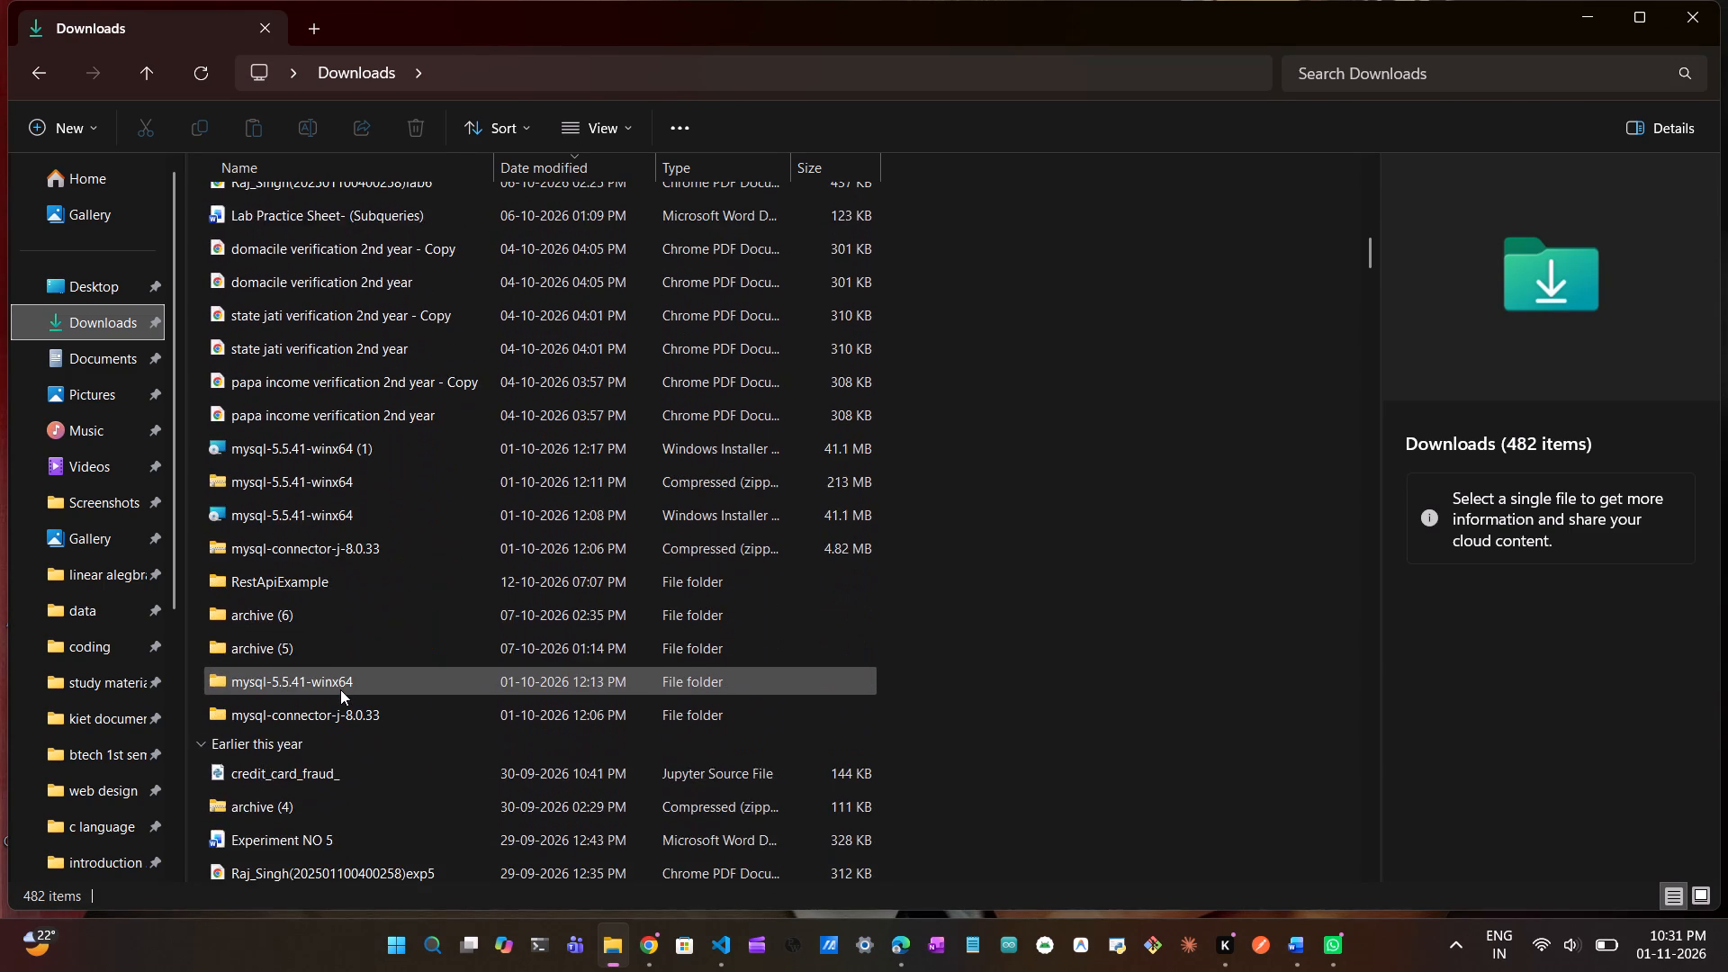
{"action": "scroll", "coordinate": [340, 689], "scroll_direction": "down", "scroll_amount": 3}
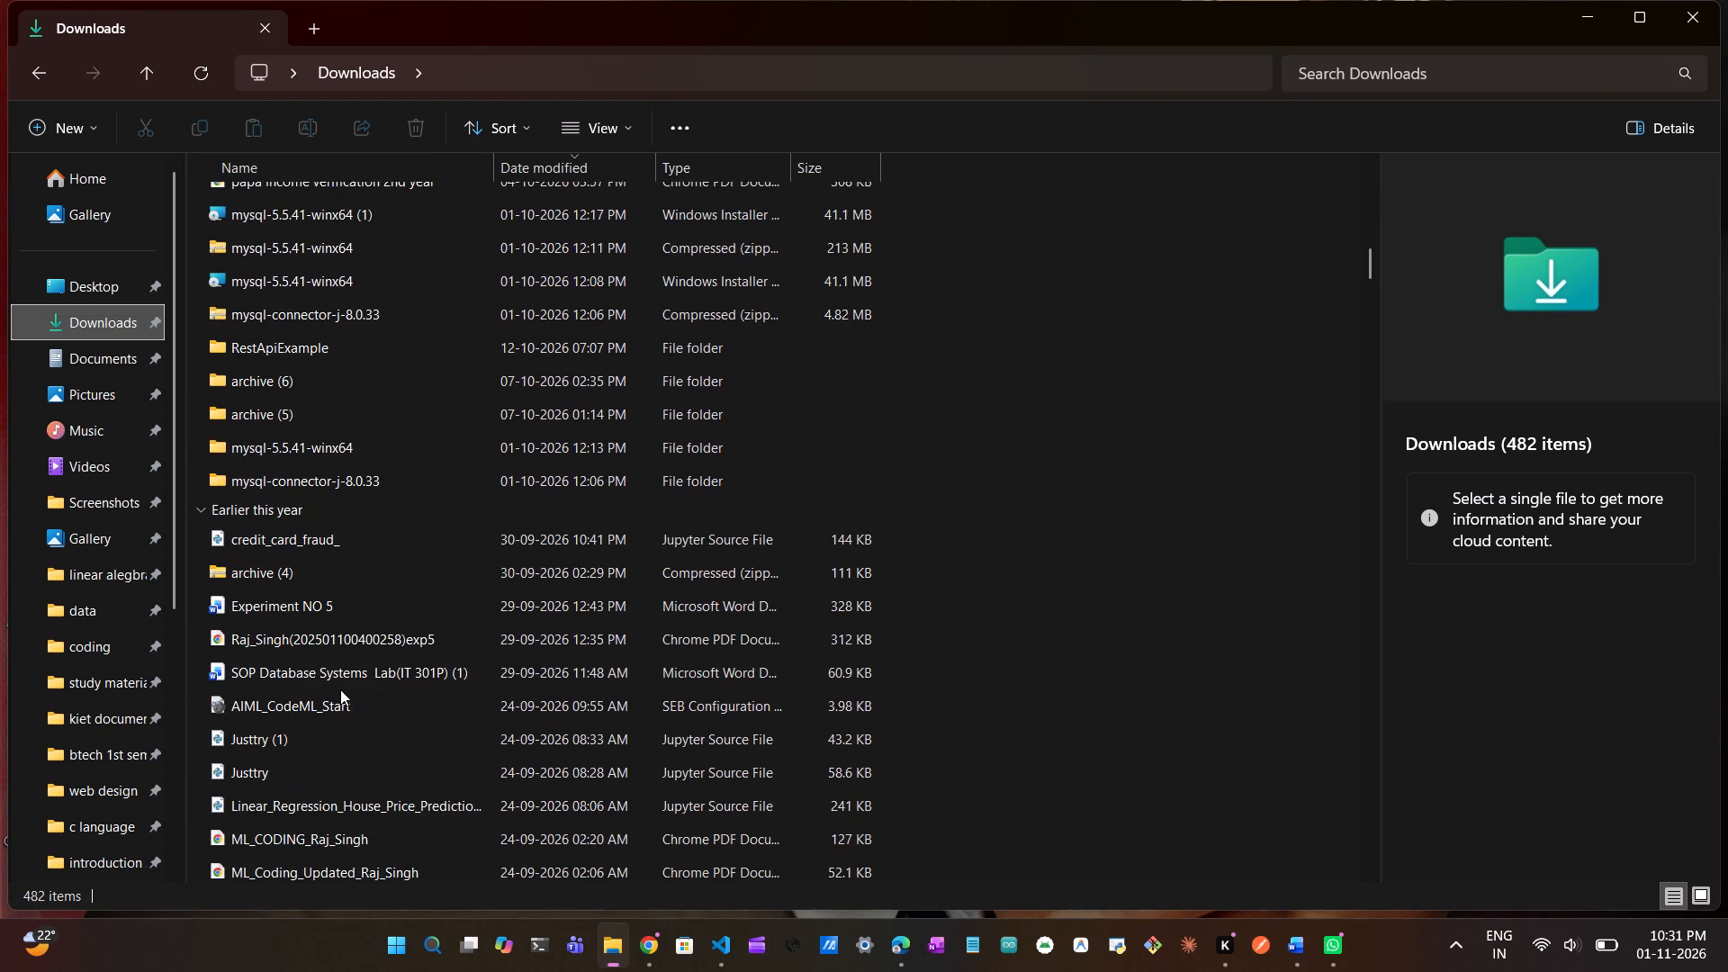
{"action": "scroll", "coordinate": [340, 689], "scroll_direction": "down", "scroll_amount": 1}
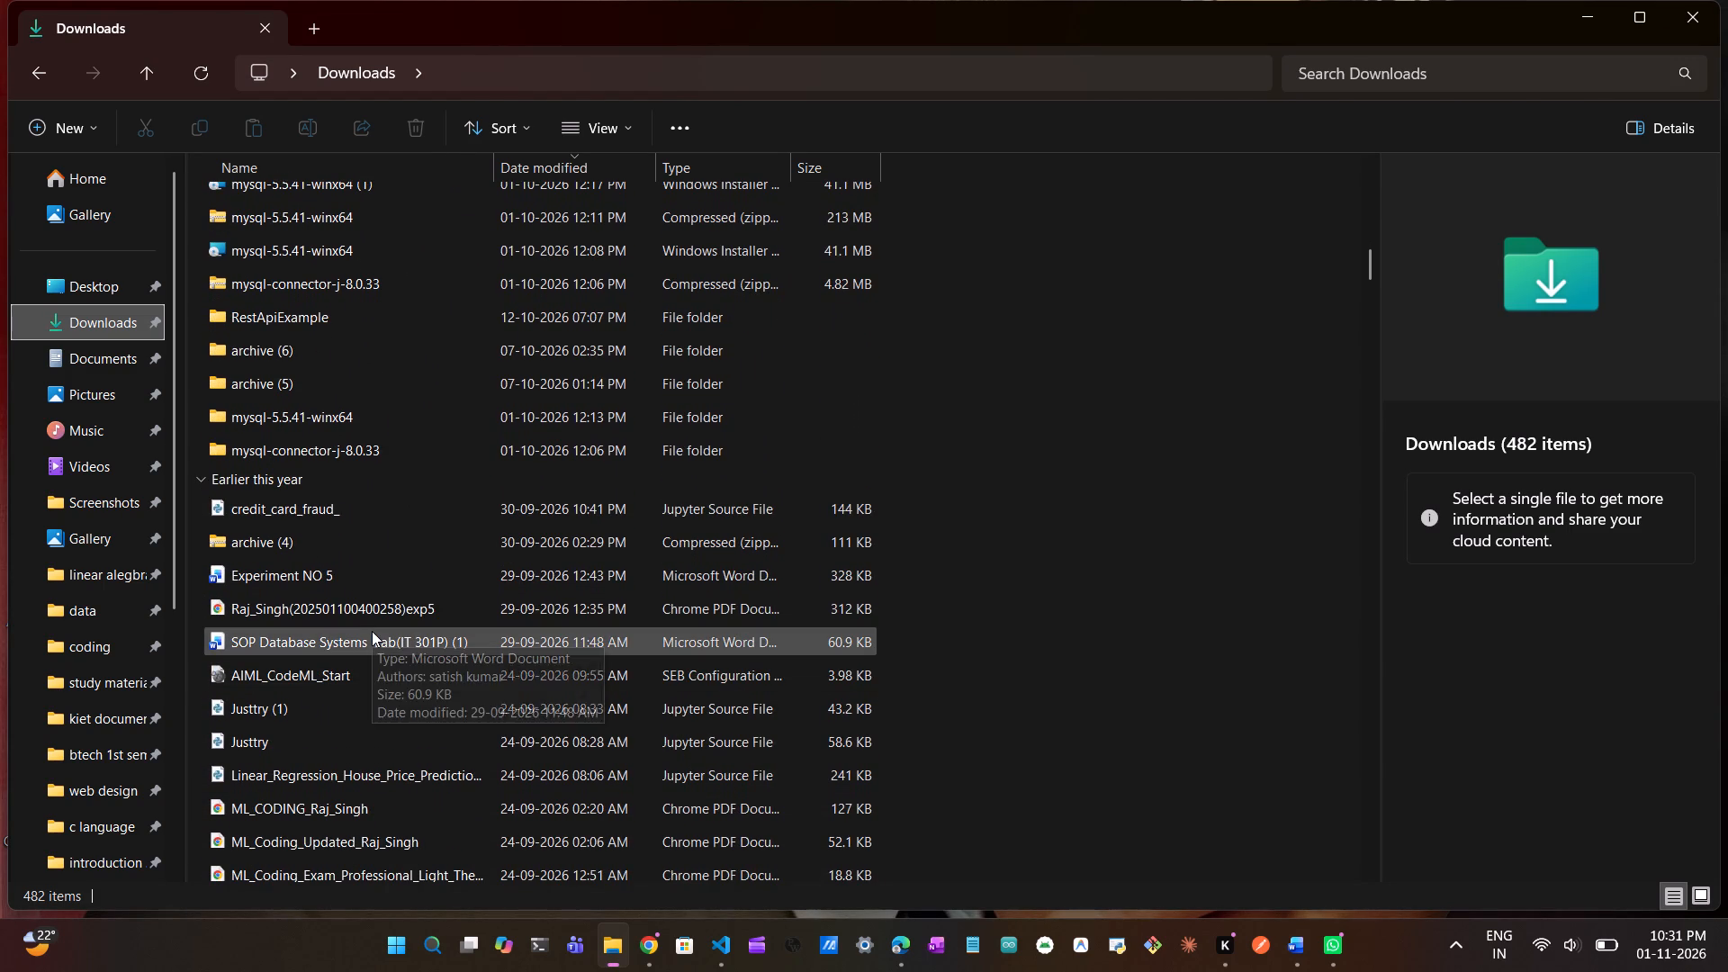
{"action": "double_click", "coordinate": [372, 631]}
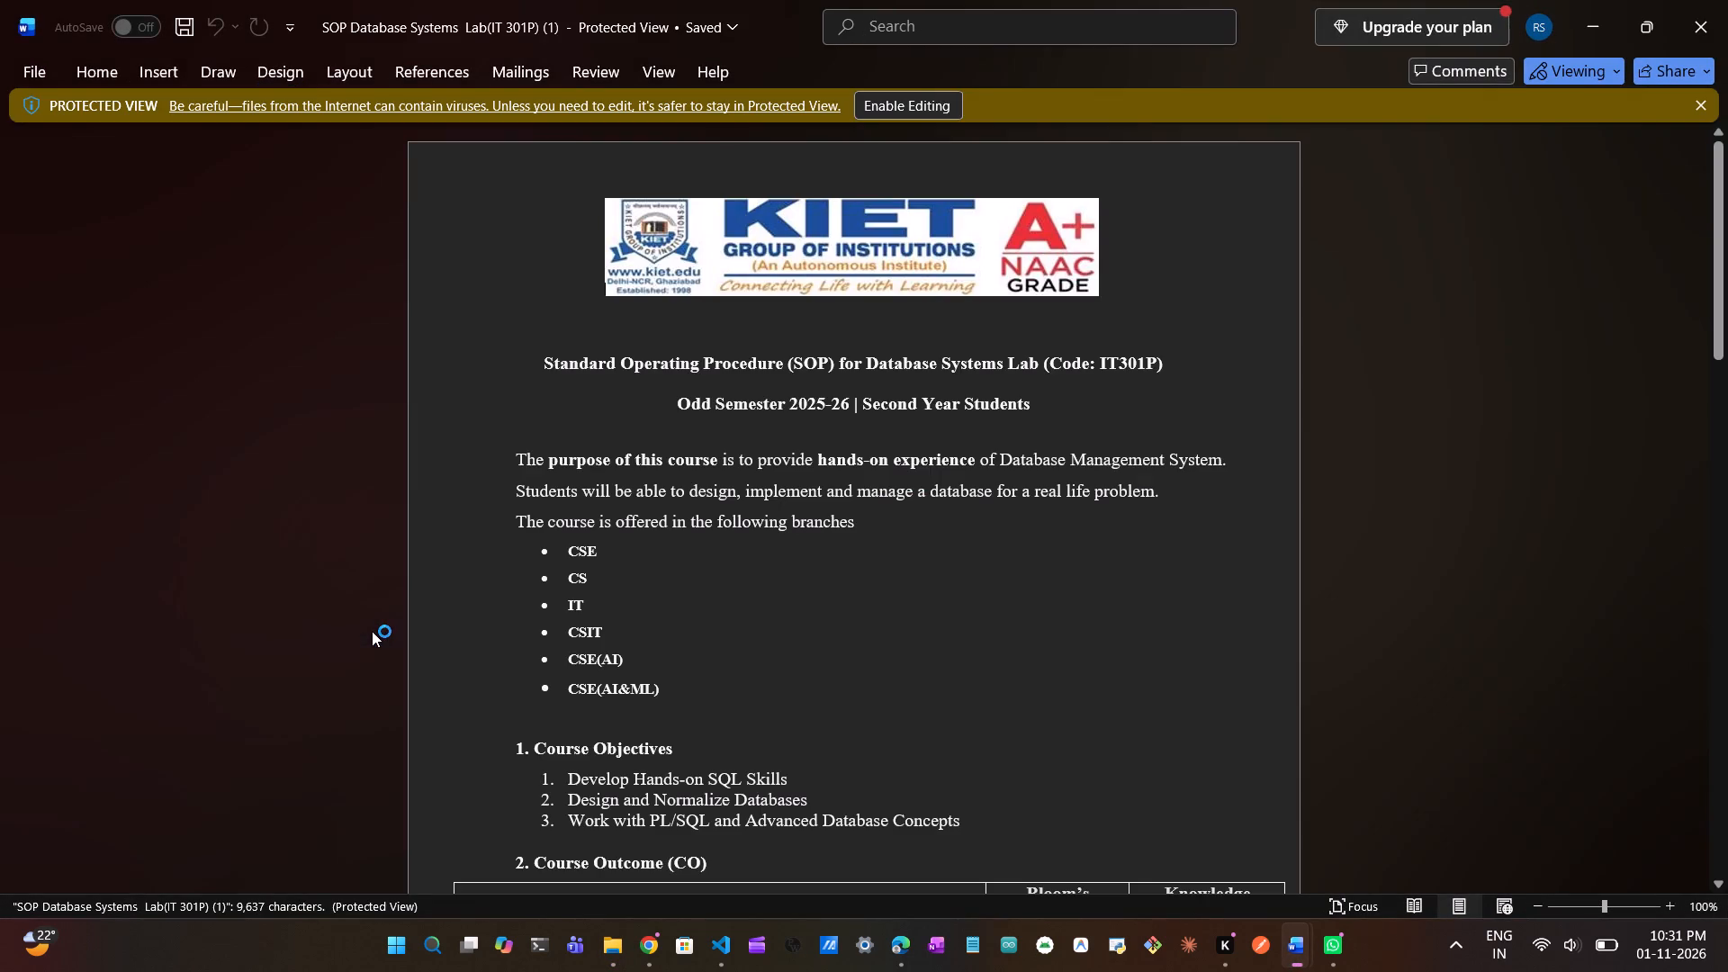
{"action": "left_click", "coordinate": [1727, 0]}
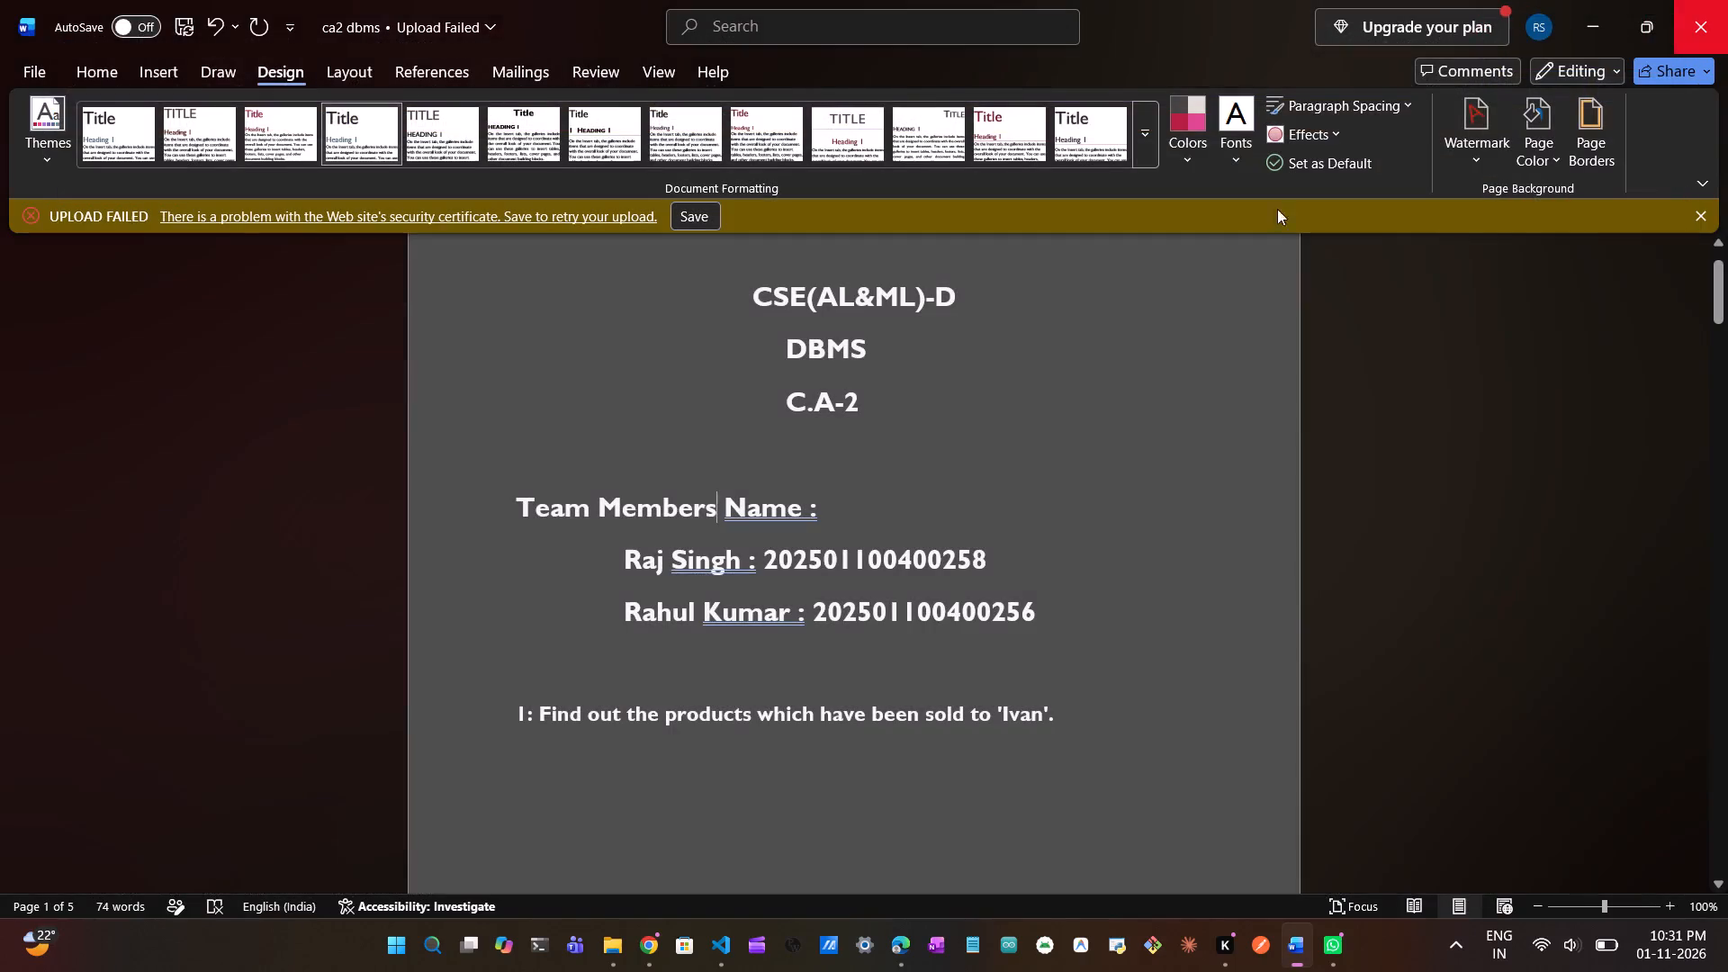
Return to the Downloads folder, open the HR_Database presentation, check the team details on its title slide, and close it.
{"action": "left_click", "coordinate": [804, 281]}
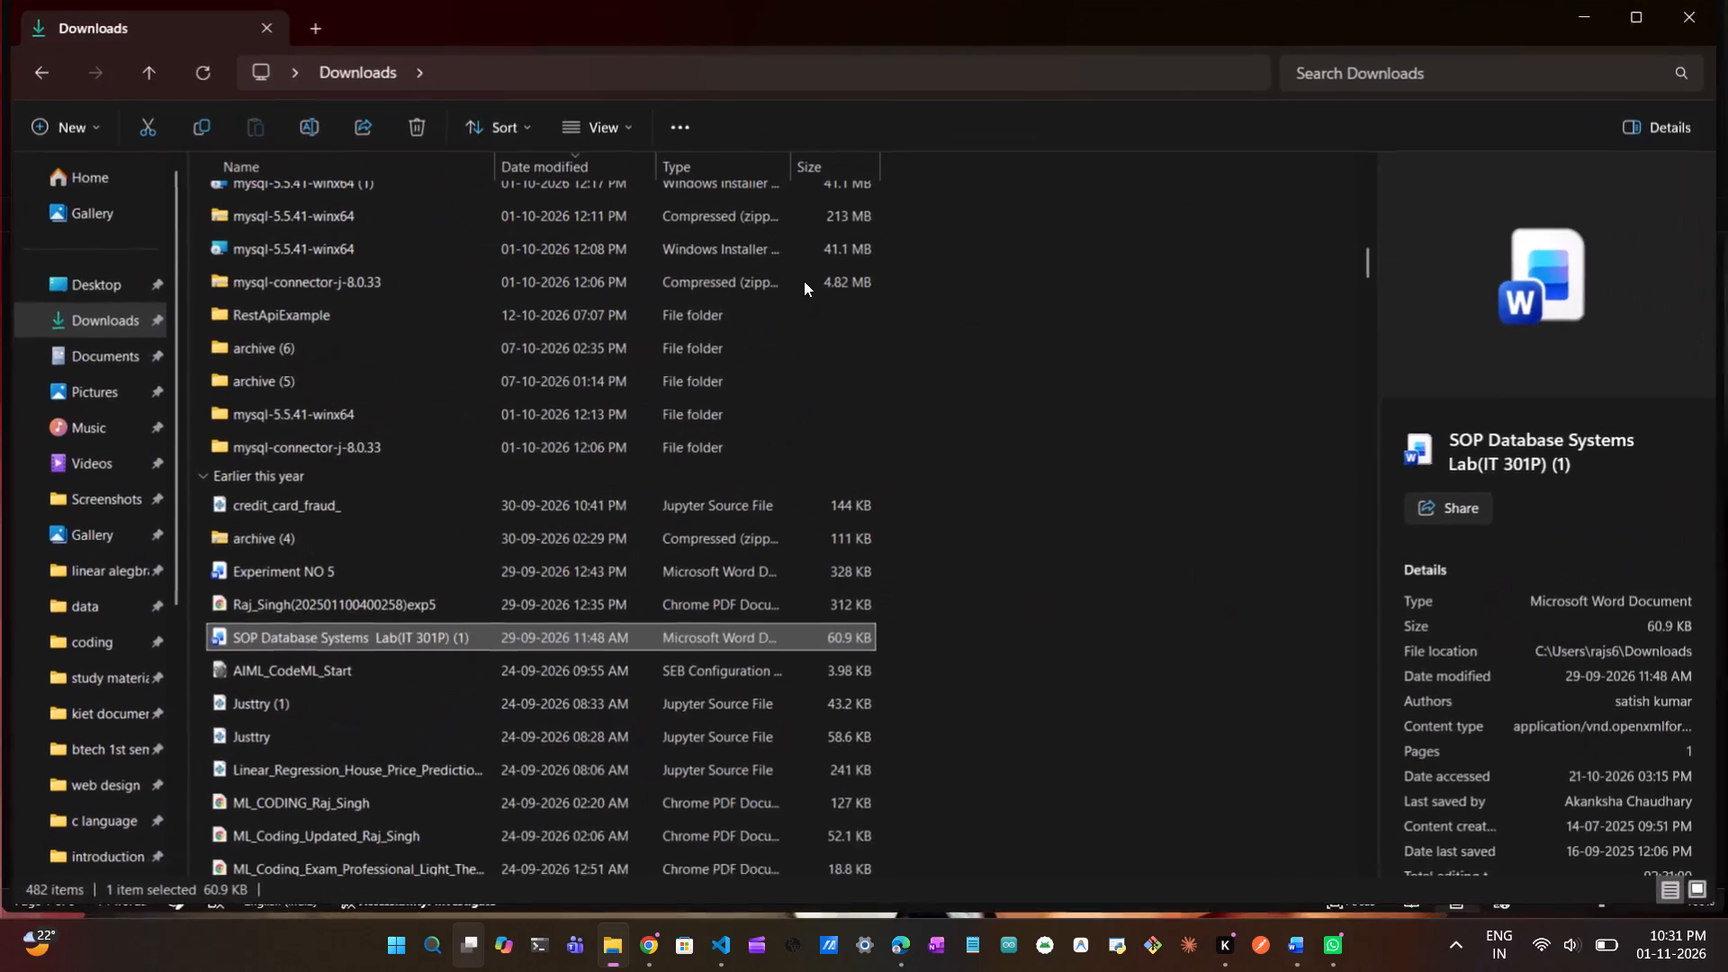
{"action": "scroll", "coordinate": [541, 621], "scroll_direction": "down", "scroll_amount": 3}
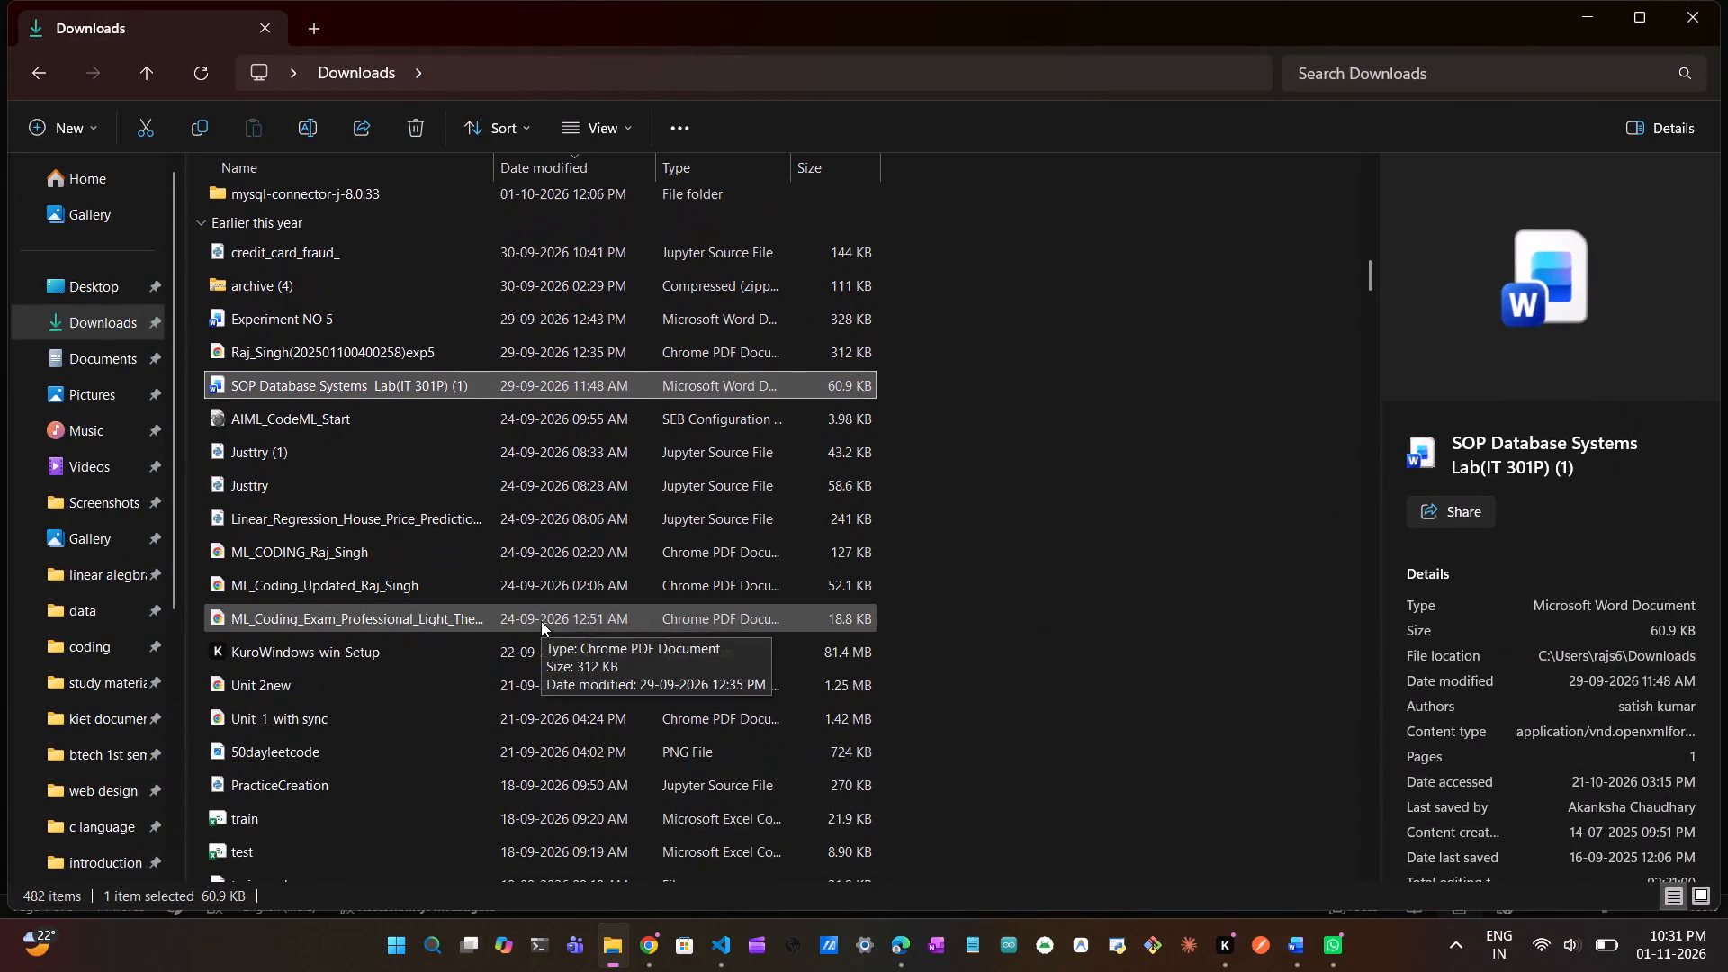
{"action": "scroll", "coordinate": [541, 621], "scroll_direction": "down", "scroll_amount": 4}
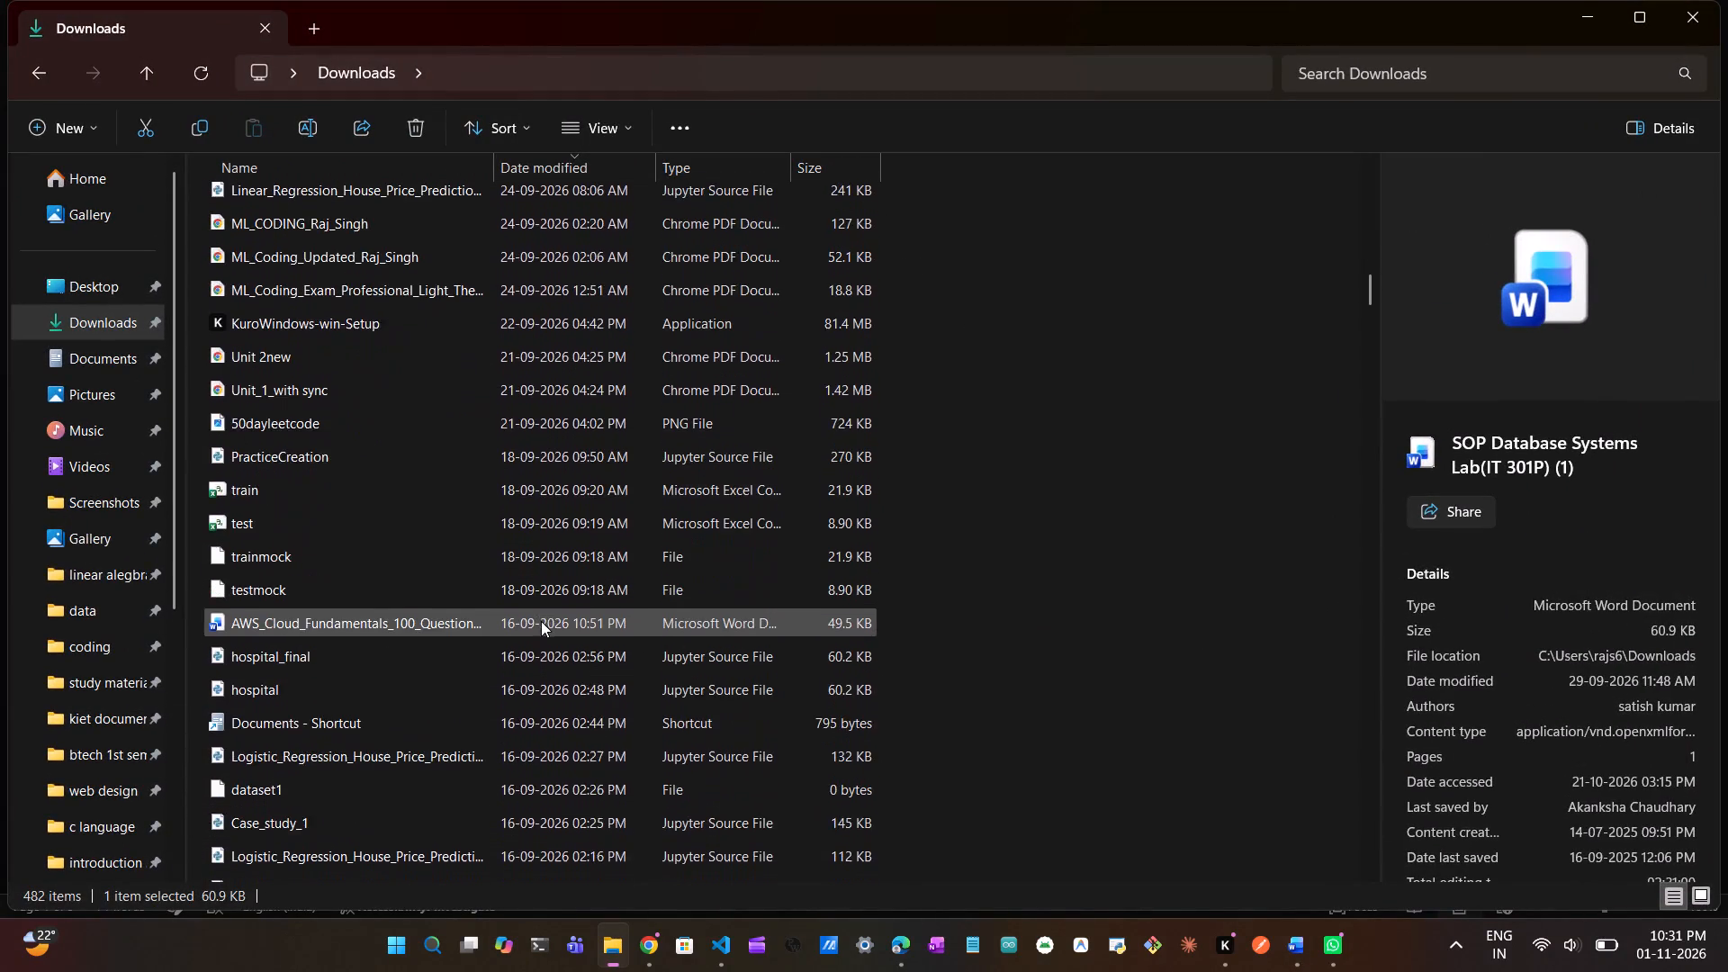
{"action": "scroll", "coordinate": [541, 621], "scroll_direction": "down", "scroll_amount": 3}
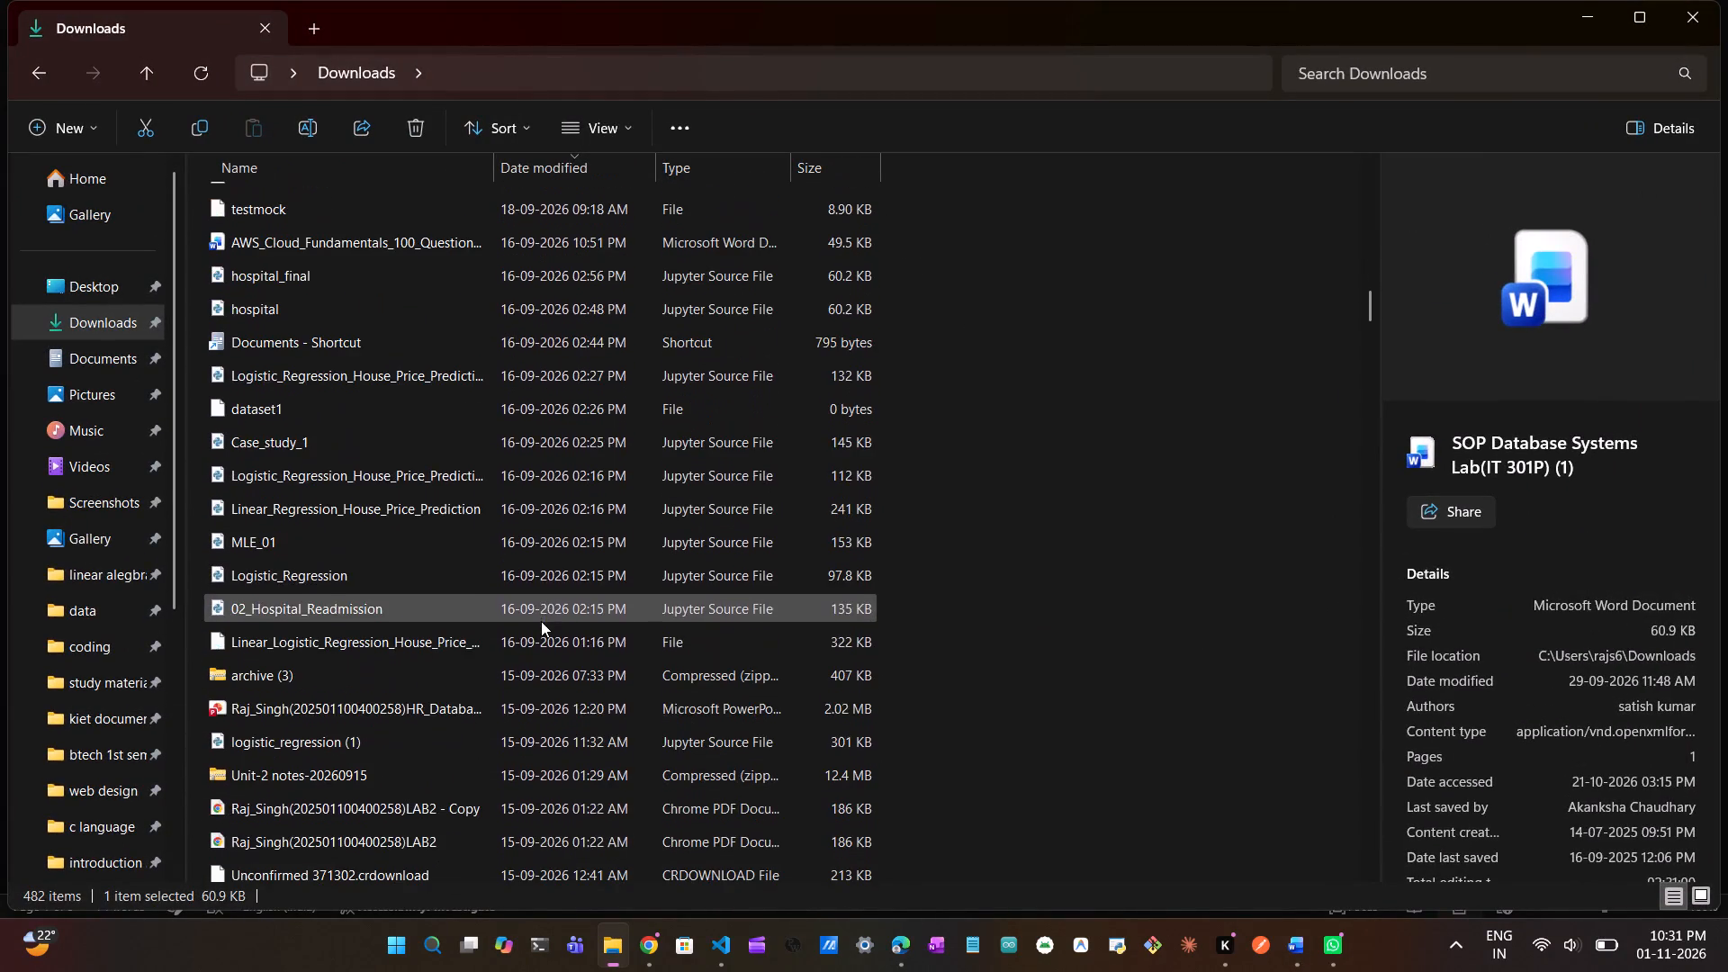
{"action": "double_click", "coordinate": [418, 713]}
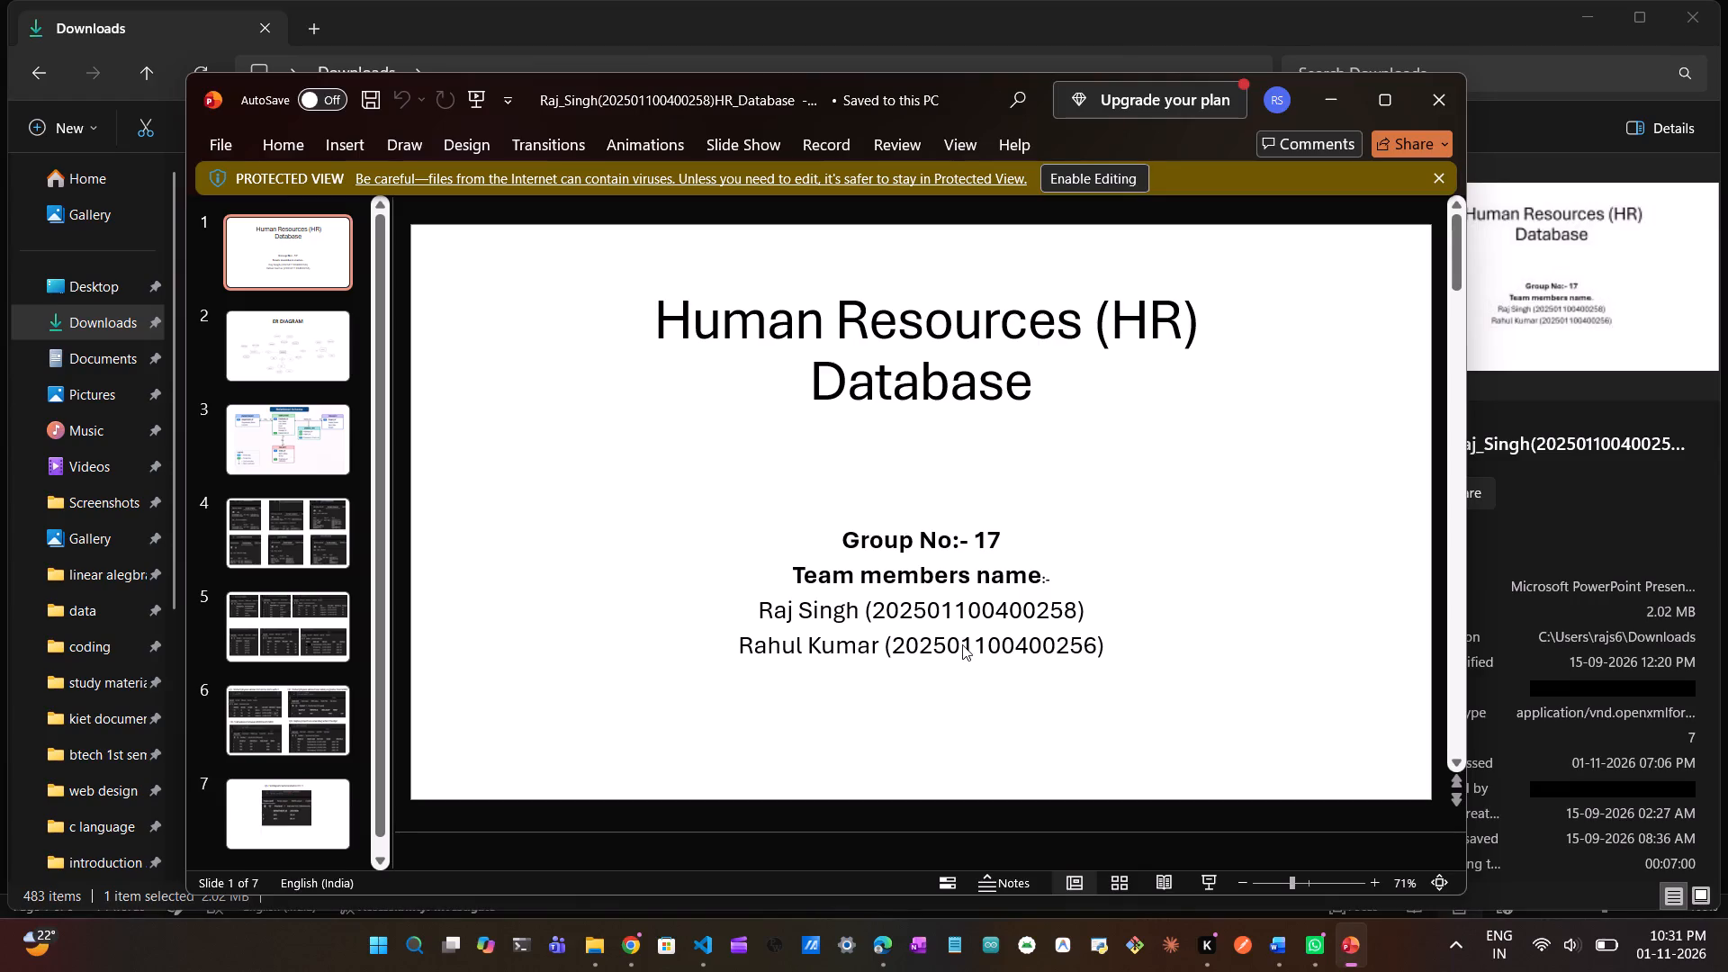
{"action": "left_click", "coordinate": [1453, 111]}
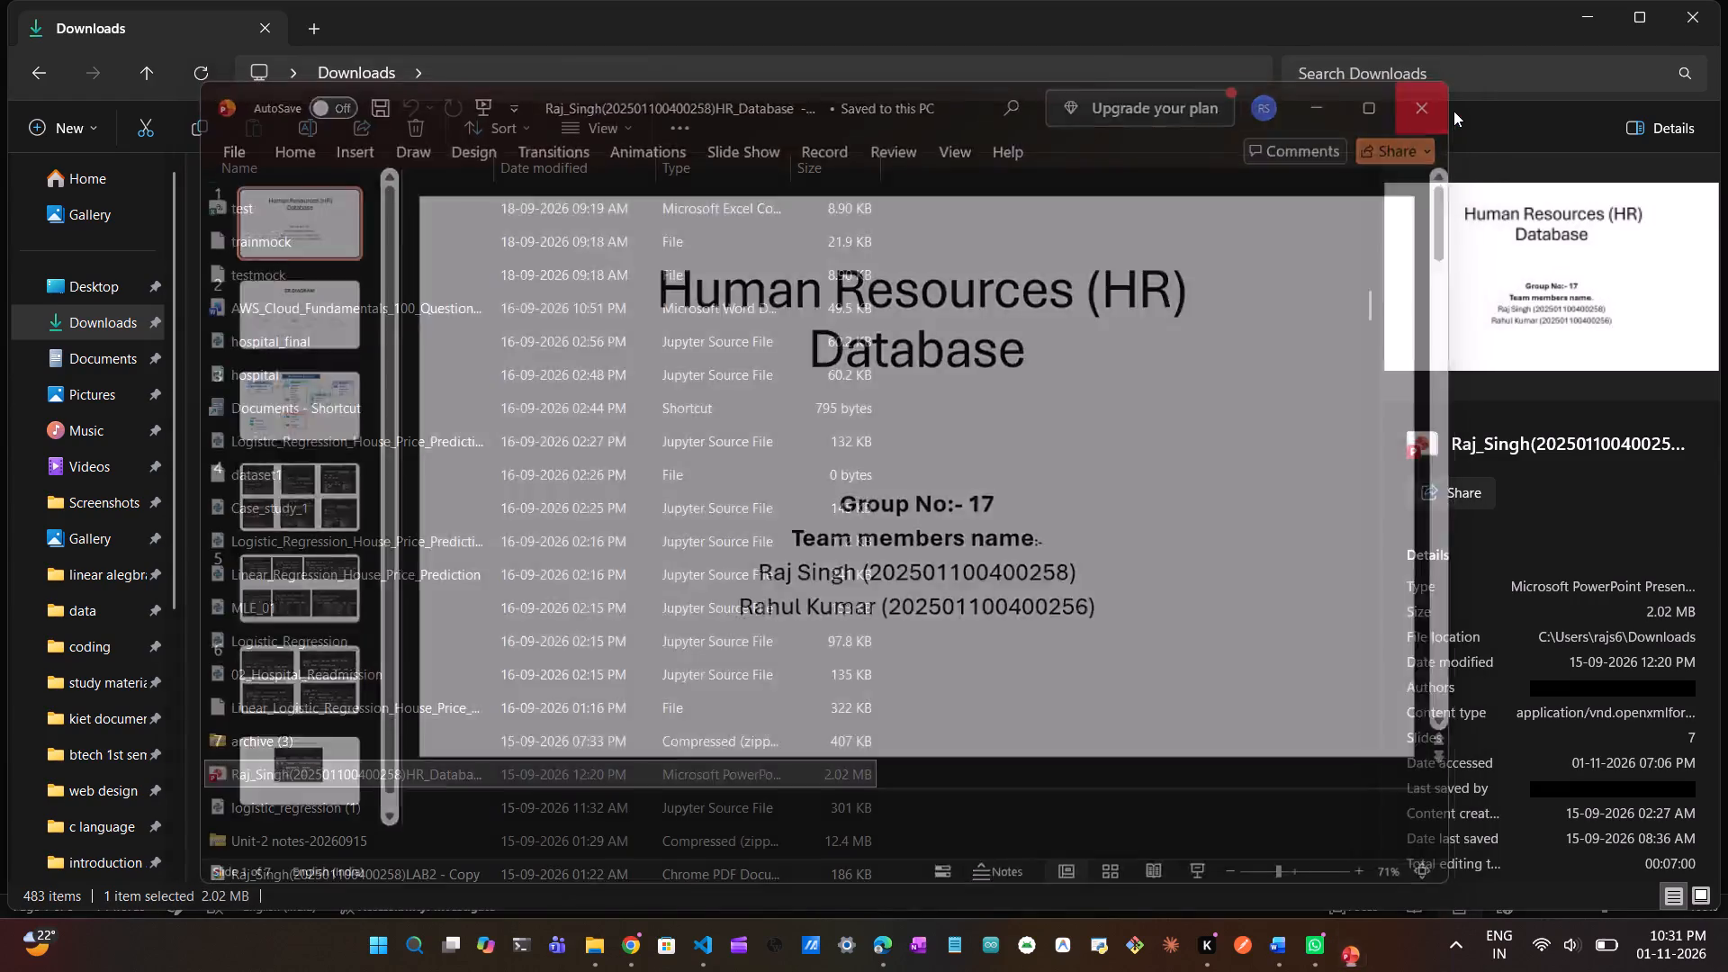
Back in the ca2 dbms document, copy and delete the question 1 text below the member entries, keeping the query screenshot on page 2.
{"action": "left_click", "coordinate": [1103, 186]}
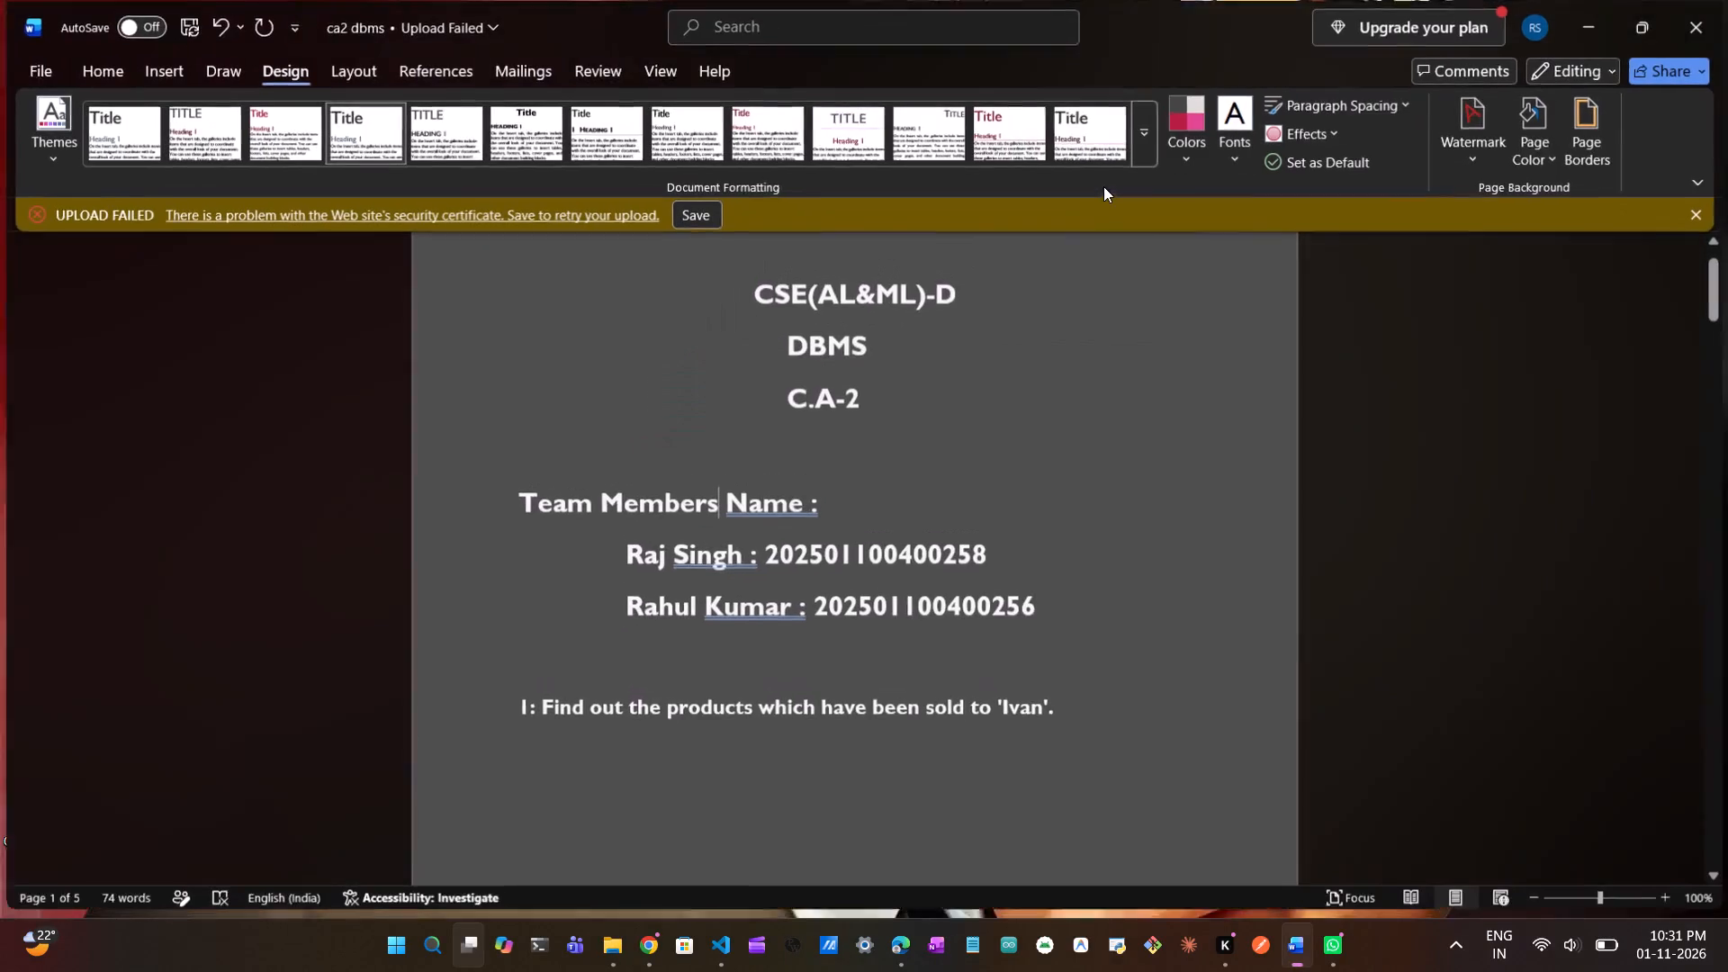
{"action": "left_click", "coordinate": [1048, 607]}
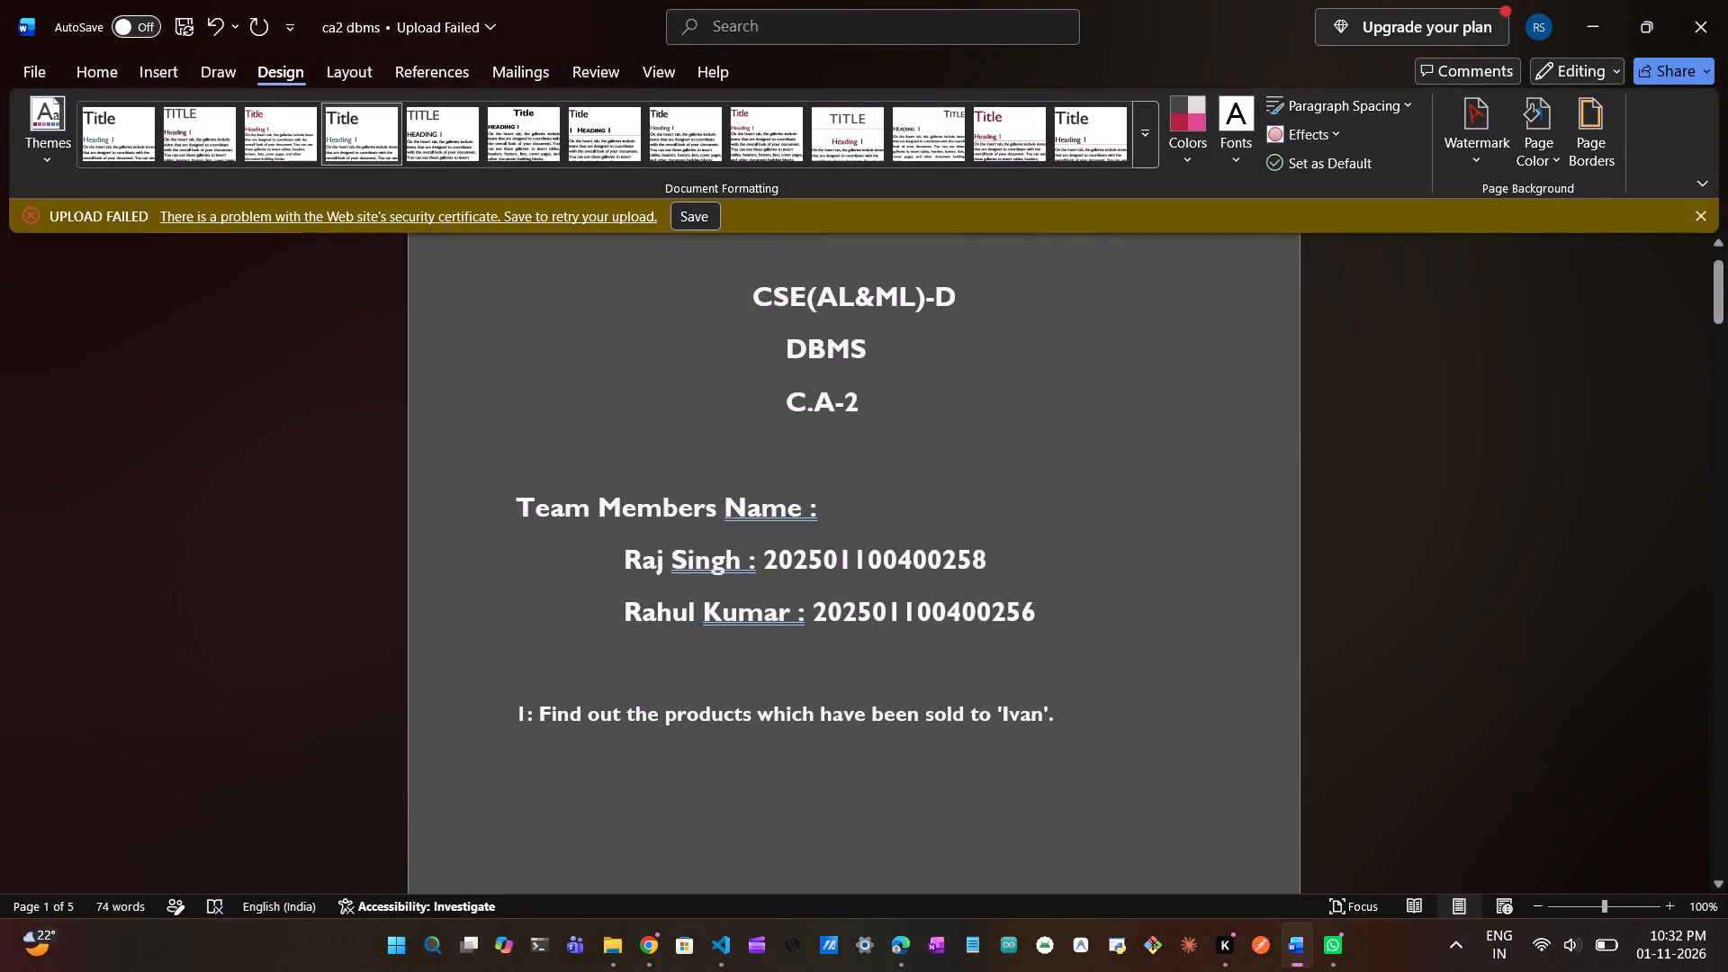
{"action": "scroll", "coordinate": [761, 574], "scroll_direction": "down", "scroll_amount": 2}
{"action": "scroll", "coordinate": [761, 574], "scroll_direction": "up", "scroll_amount": 1}
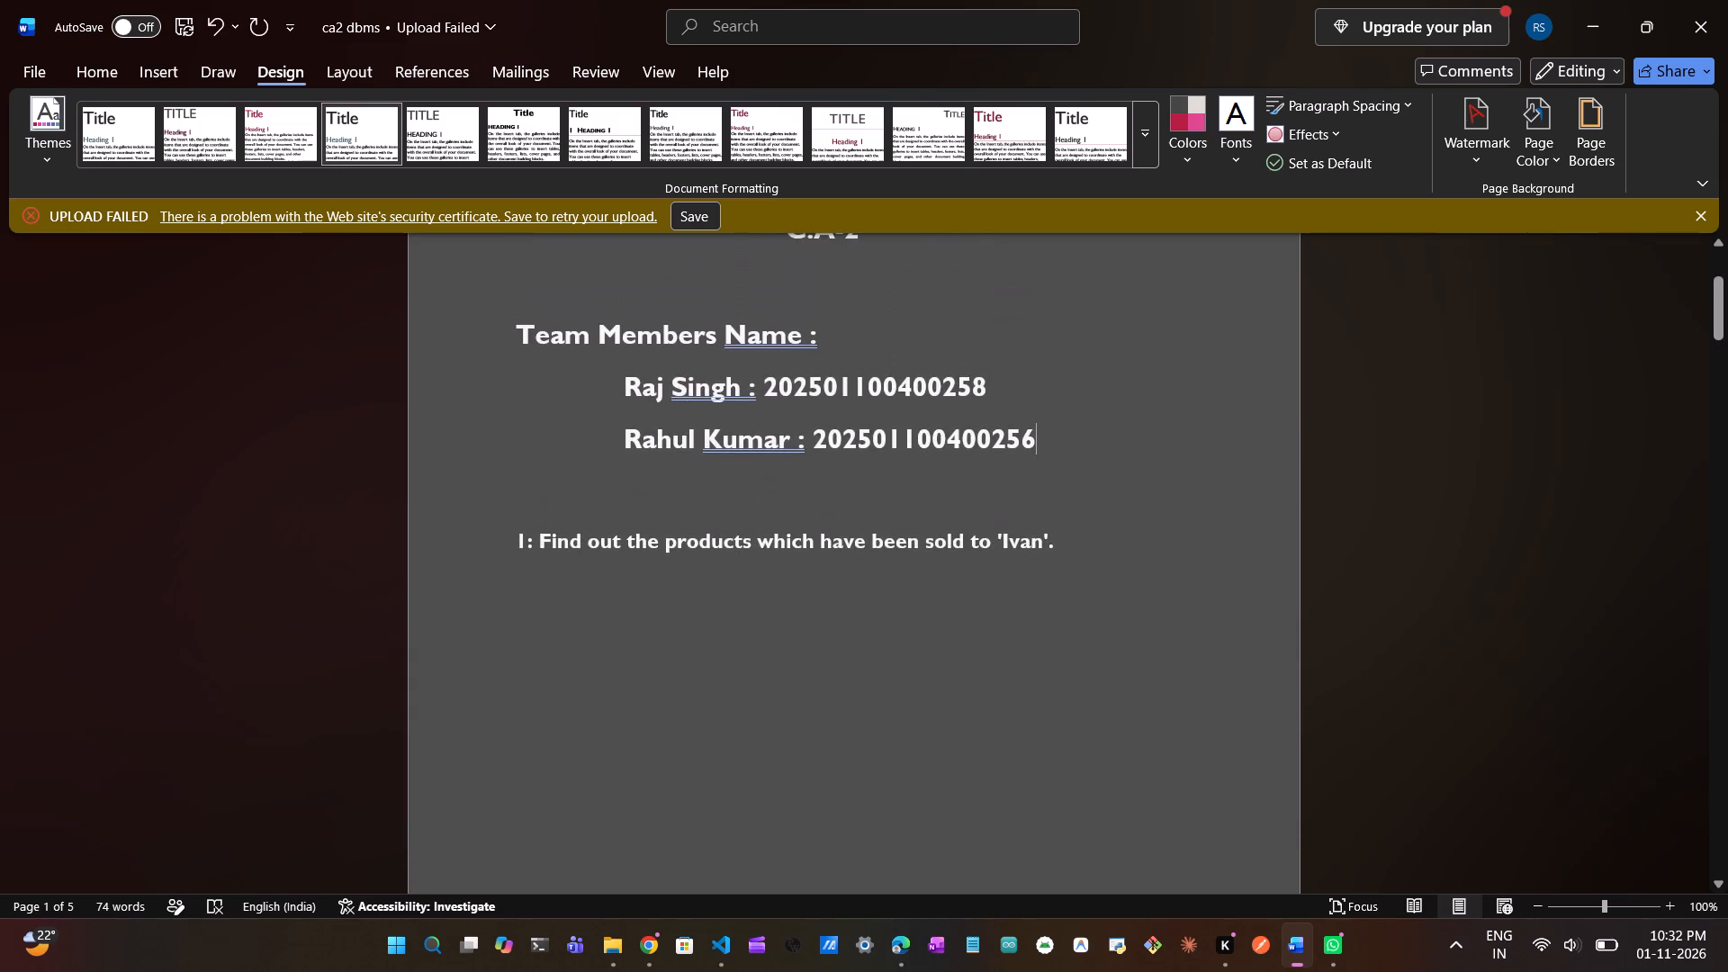
{"action": "scroll", "coordinate": [656, 569], "scroll_direction": "up", "scroll_amount": 1}
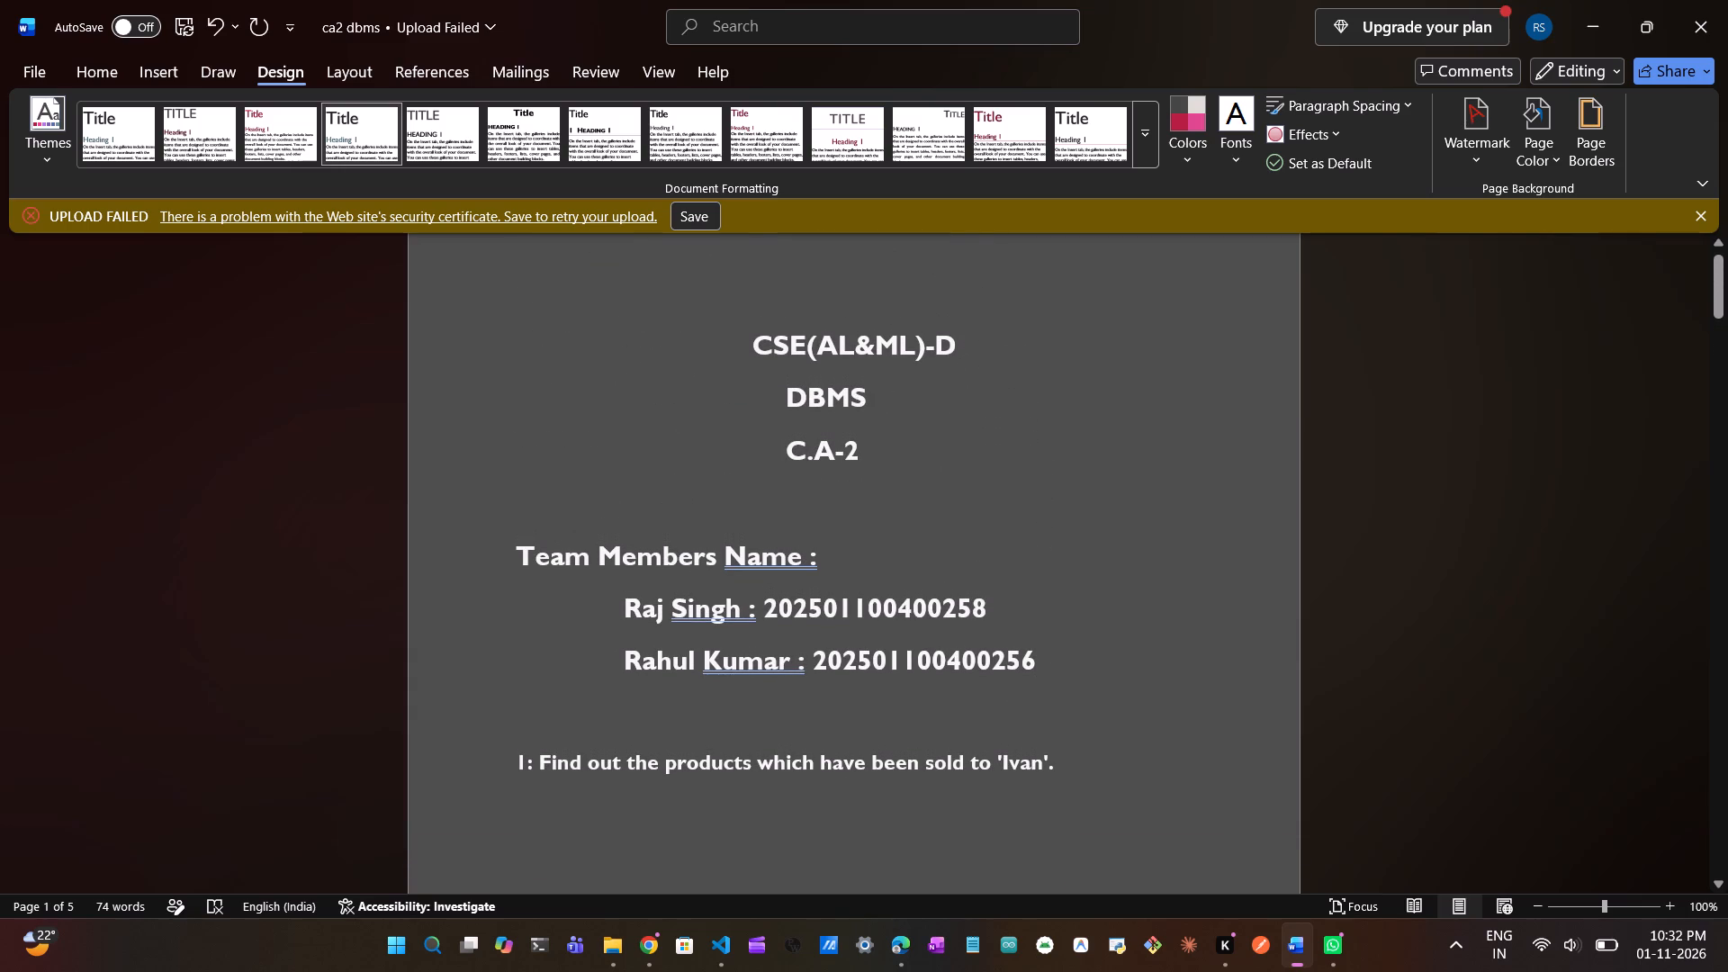
{"action": "left_click_drag", "start_coordinate": [513, 767], "coordinate": [1085, 759]}
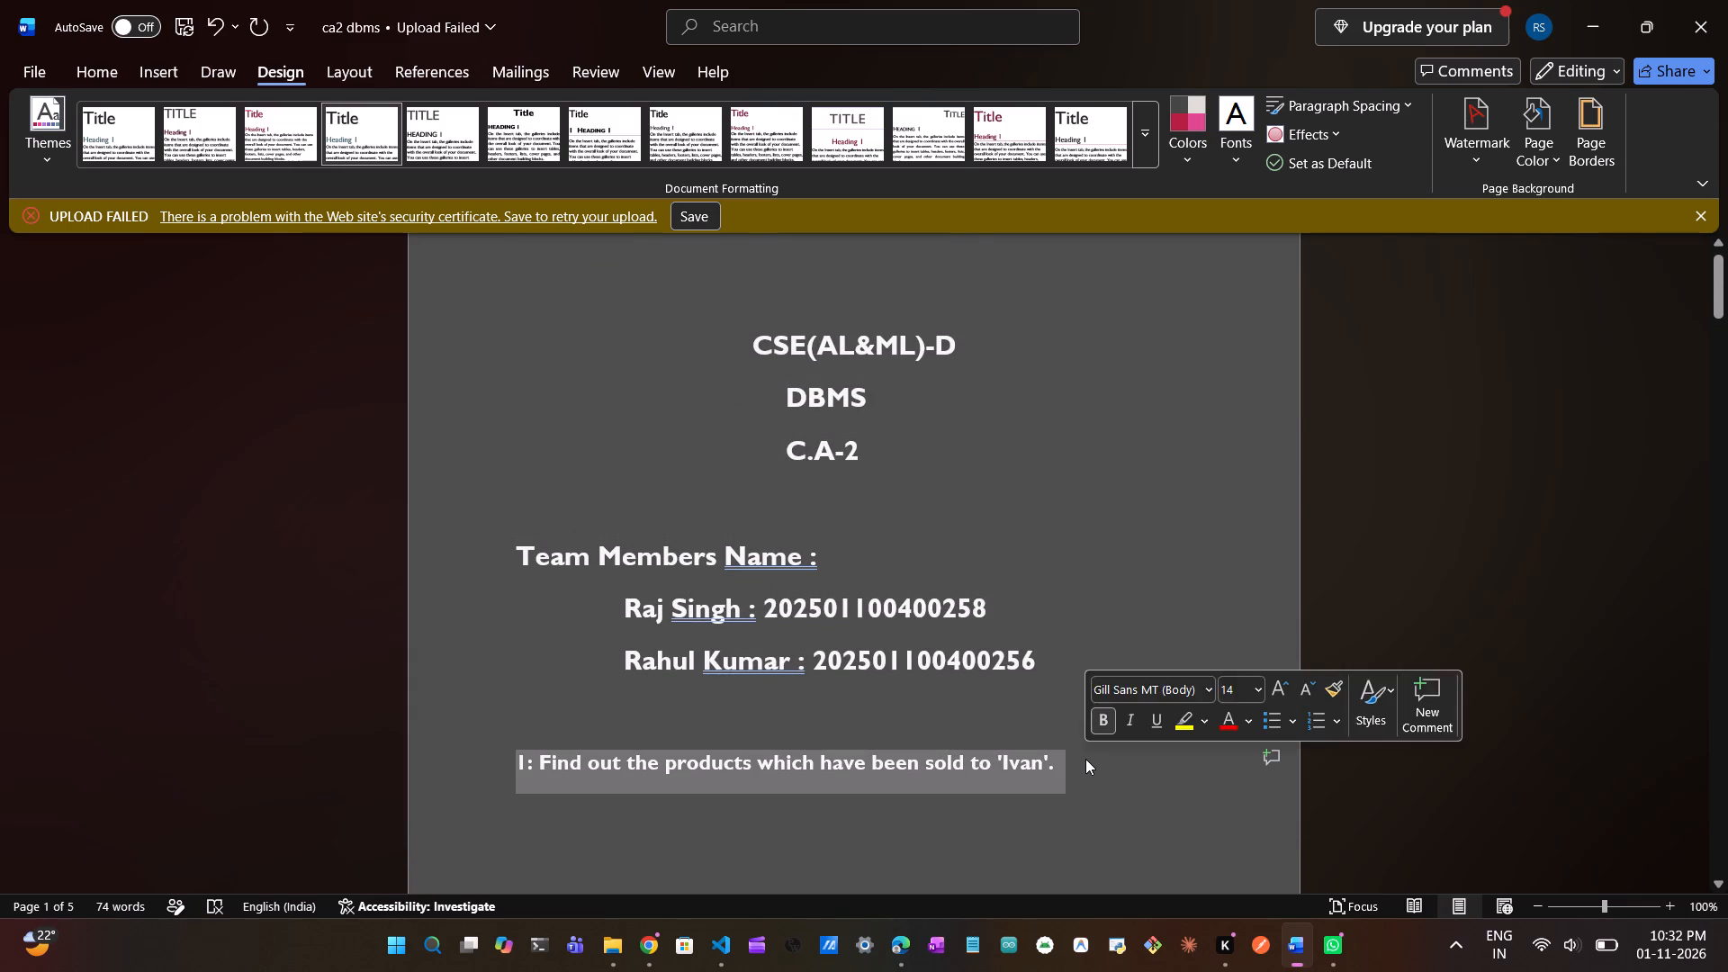
{"action": "key", "text": "ctrl+c"}
{"action": "key", "text": "BackSpace"}
{"action": "key", "text": "BackSpace"}
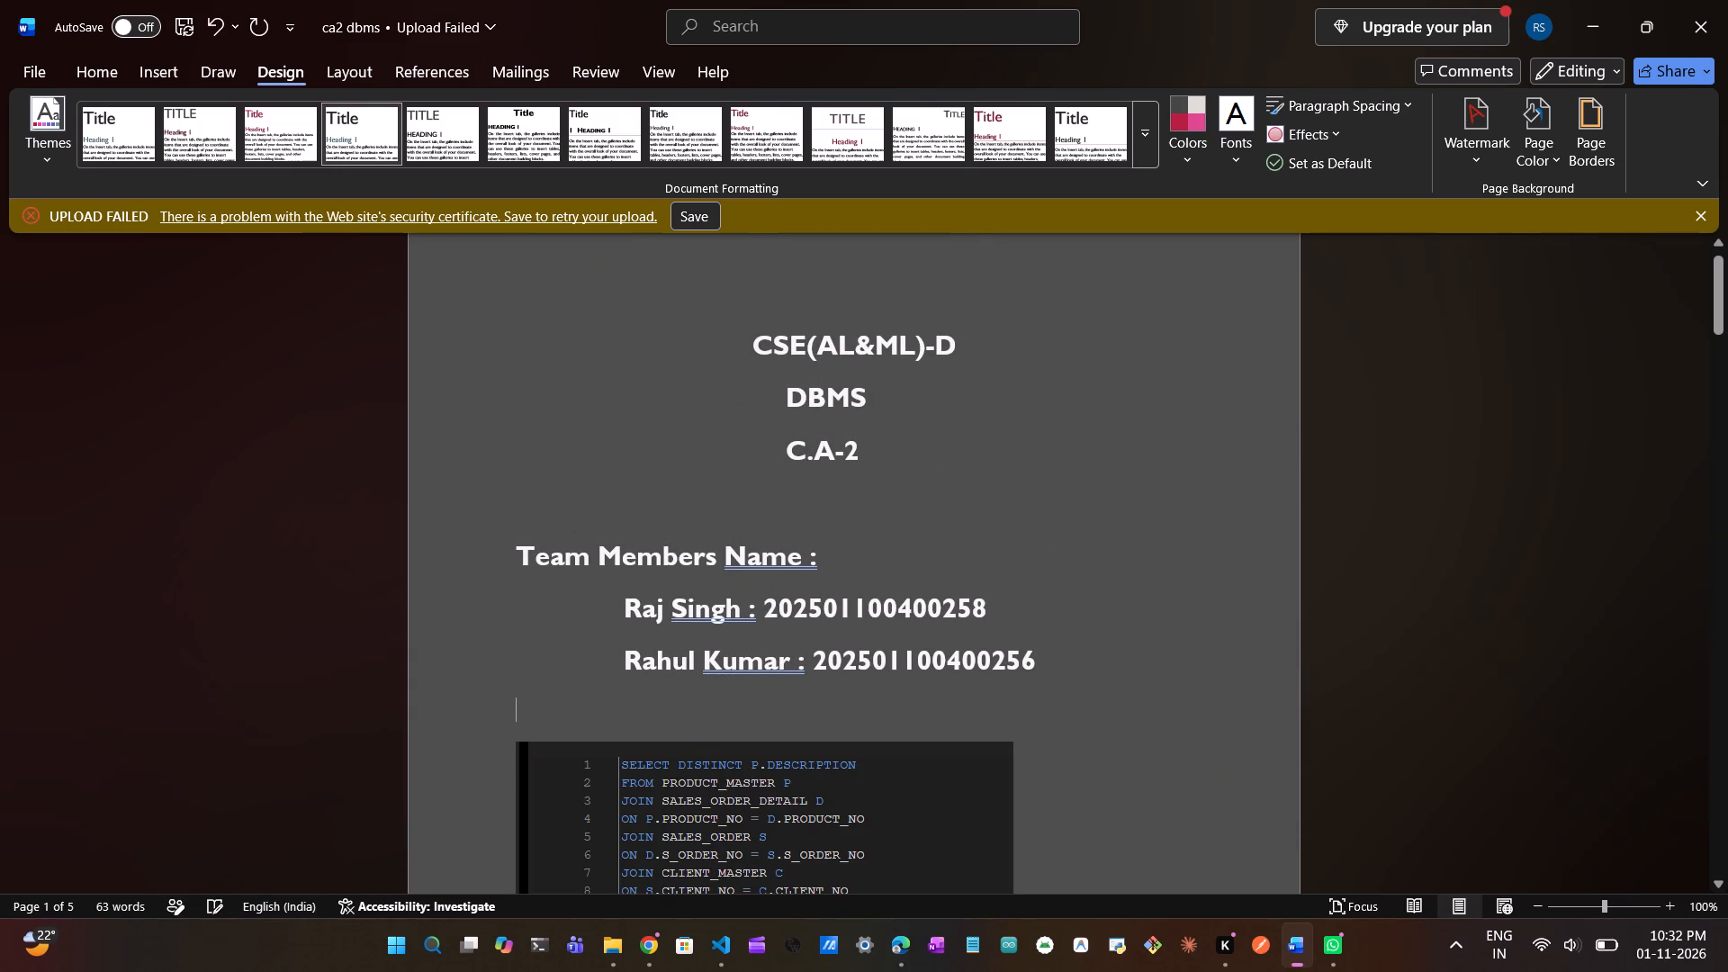
{"action": "key", "text": "Return"}
Paste the copied question 1 text immediately before its query screenshot.
{"action": "scroll", "coordinate": [1085, 759], "scroll_direction": "down", "scroll_amount": 5}
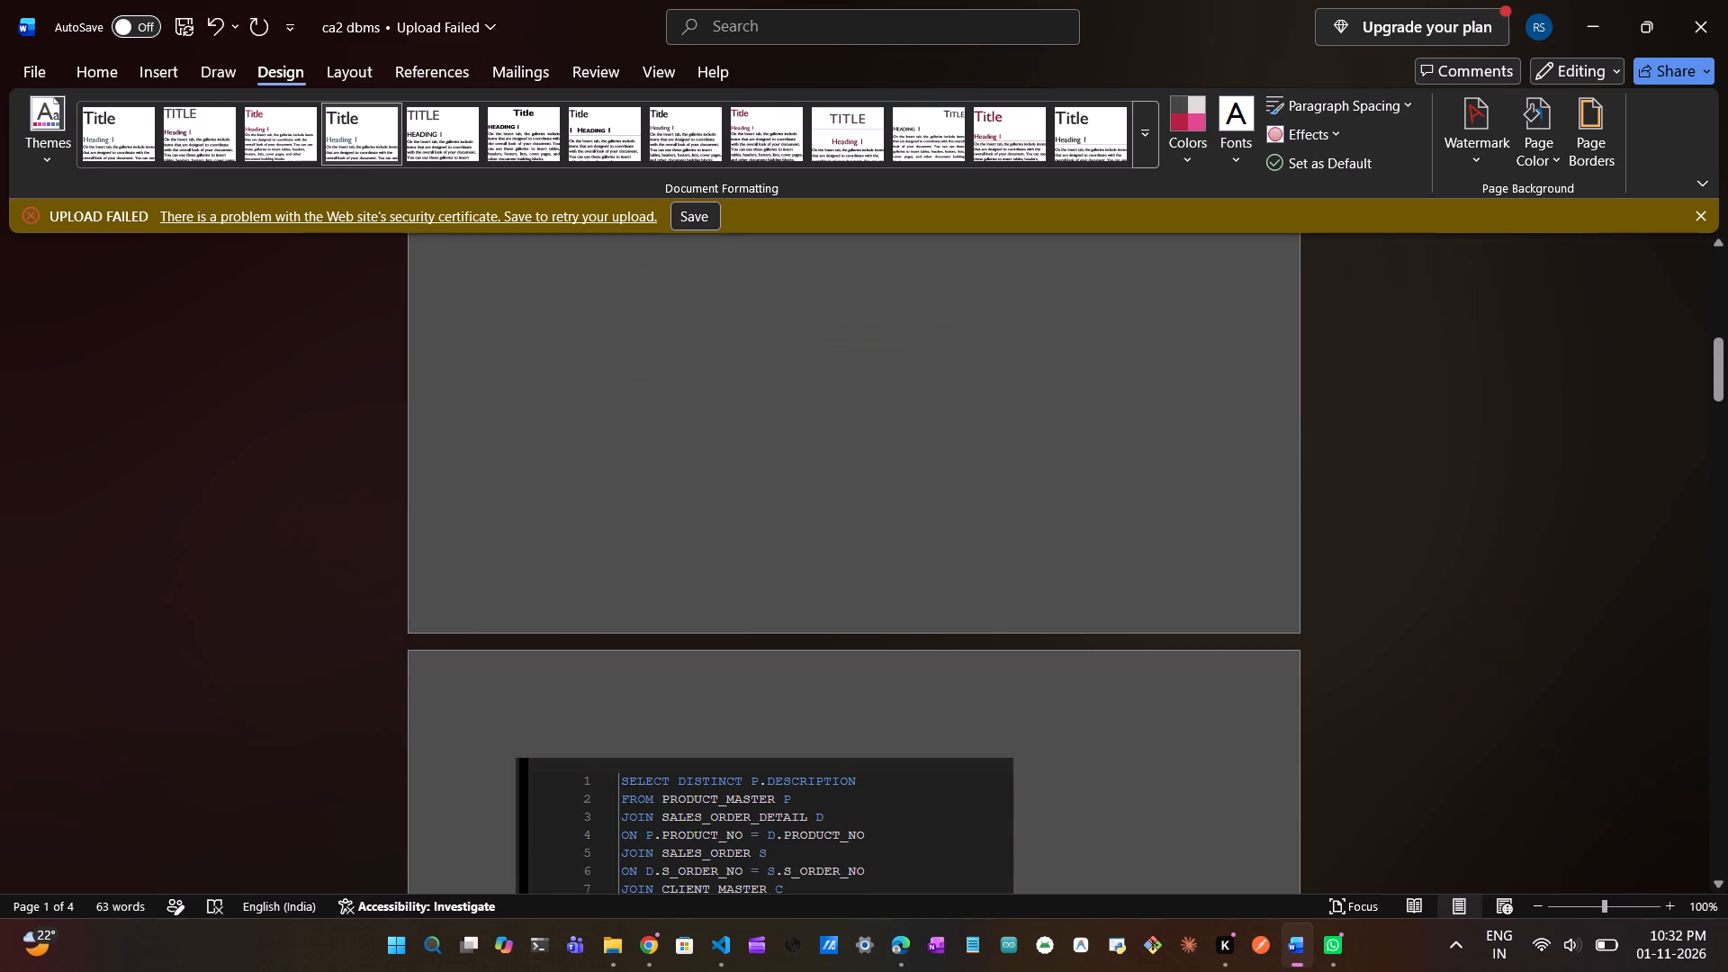
{"action": "scroll", "coordinate": [943, 828], "scroll_direction": "down", "scroll_amount": 3}
{"action": "left_click", "coordinate": [619, 802]}
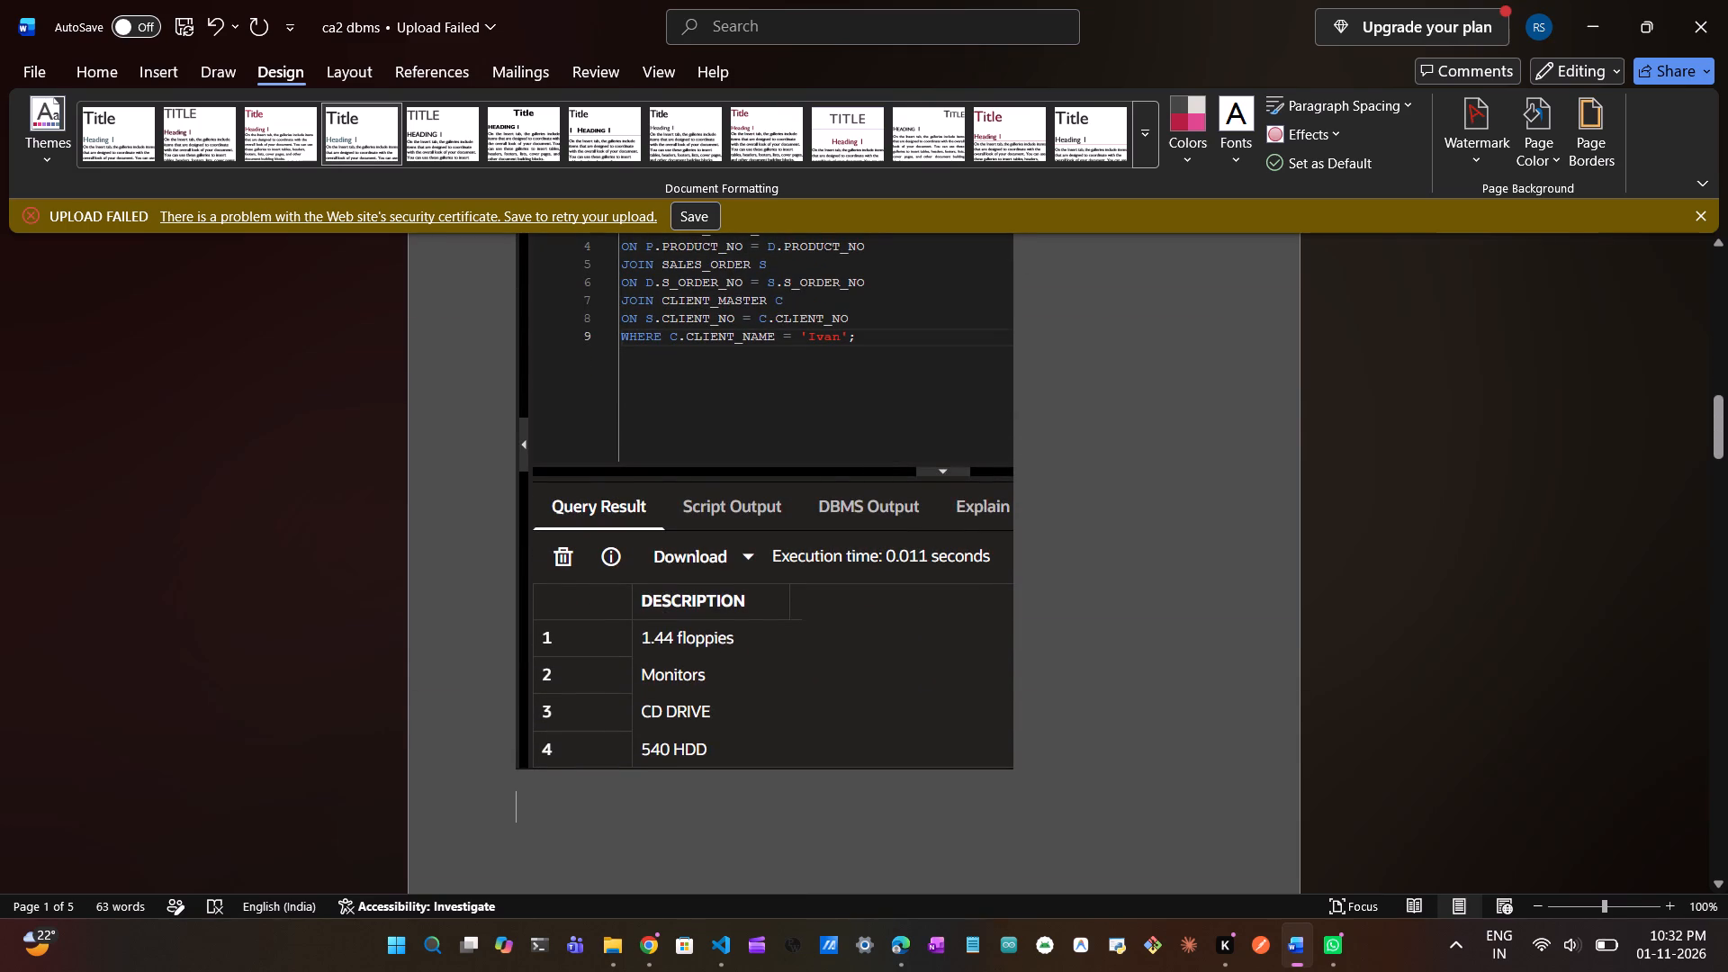
{"action": "key", "text": "Up"}
{"action": "key", "text": "Up"}
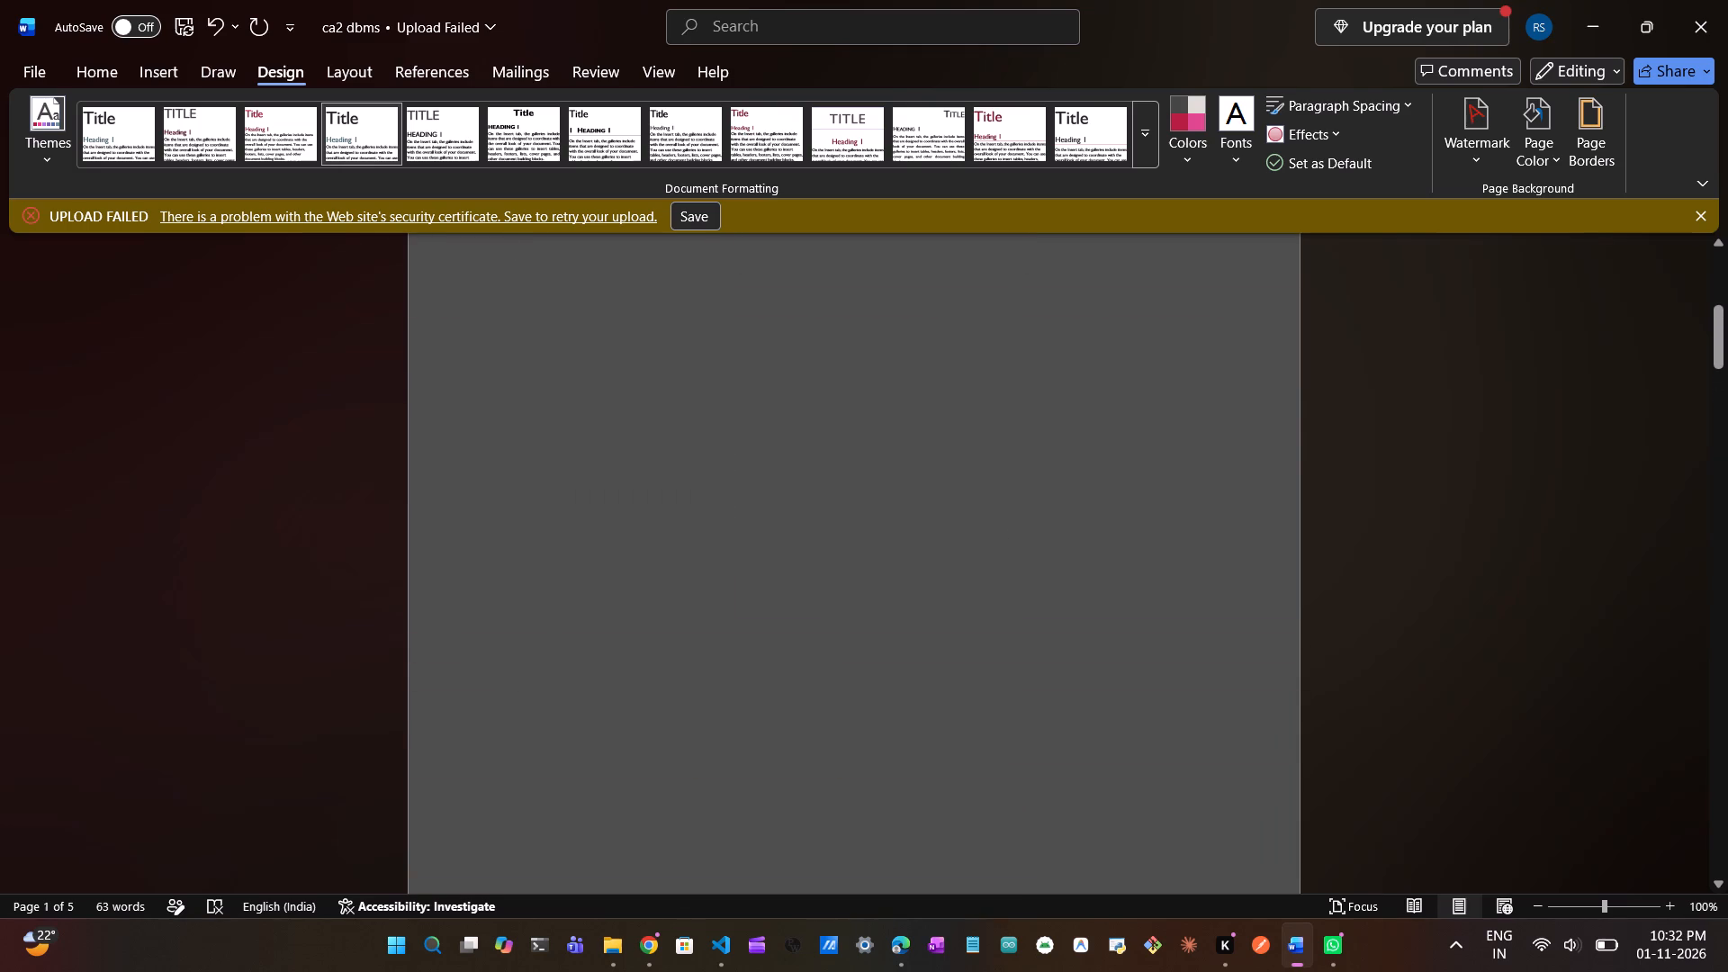
{"action": "key", "text": "Down"}
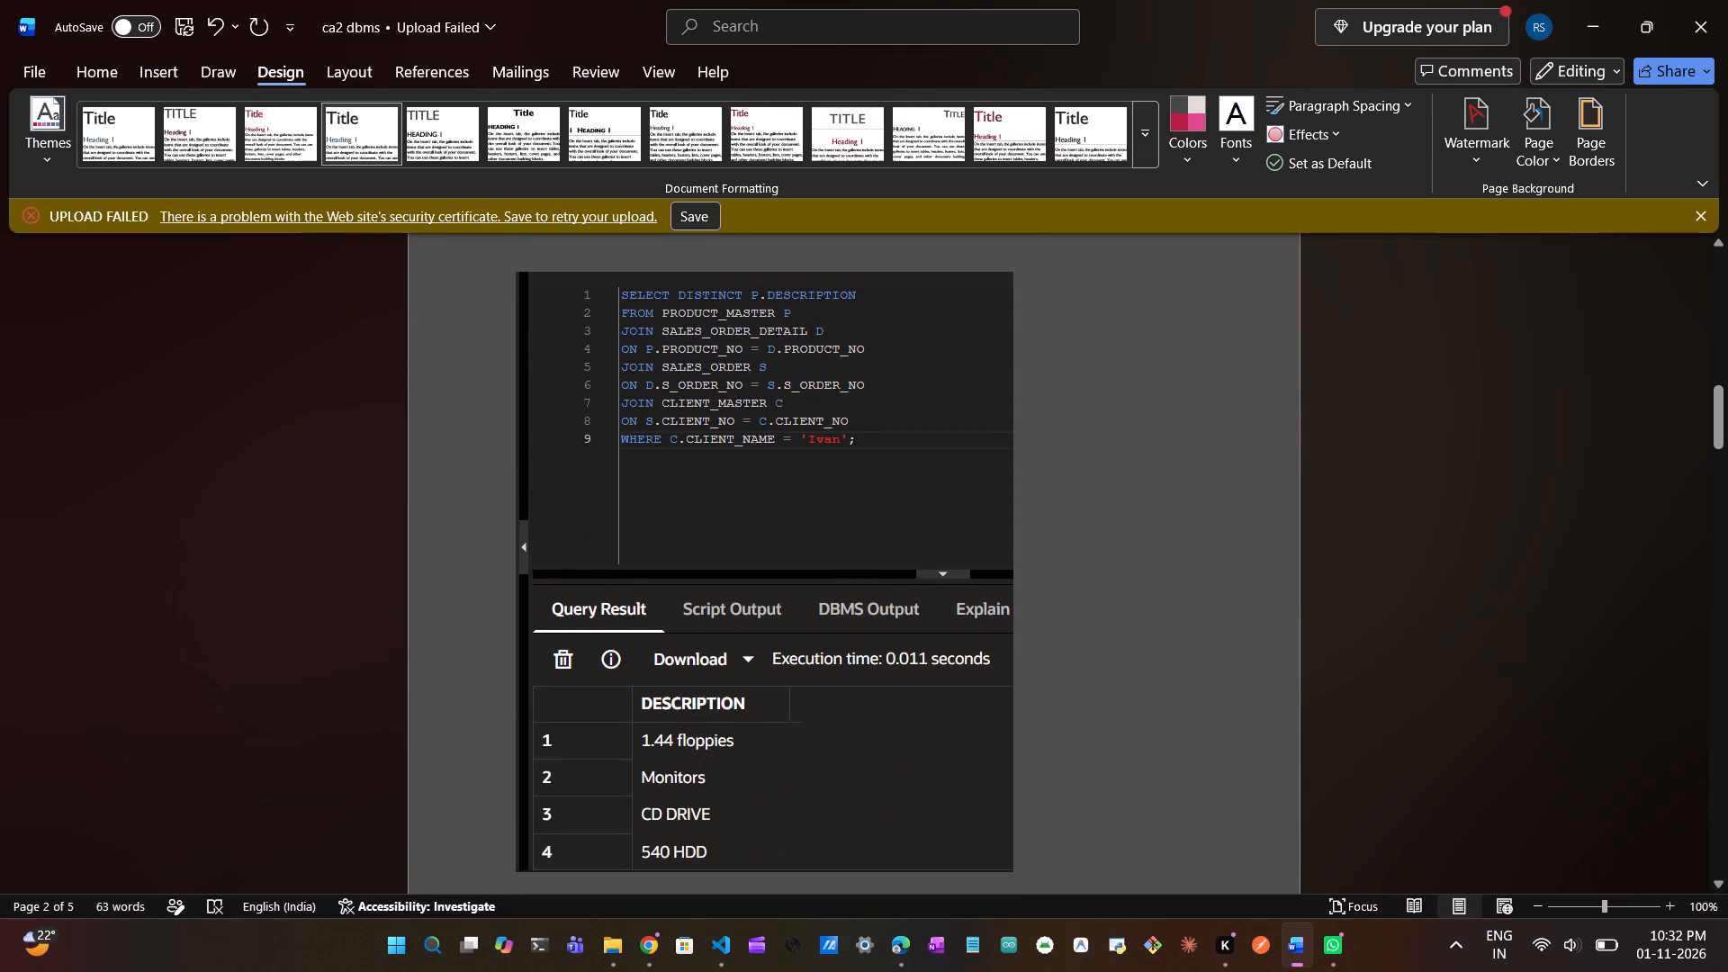
{"action": "key", "text": "ctrl+v"}
{"action": "scroll", "coordinate": [619, 802], "scroll_direction": "up", "scroll_amount": 2}
{"action": "scroll", "coordinate": [619, 802], "scroll_direction": "down", "scroll_amount": 2}
{"action": "scroll", "coordinate": [619, 802], "scroll_direction": "up", "scroll_amount": 2}
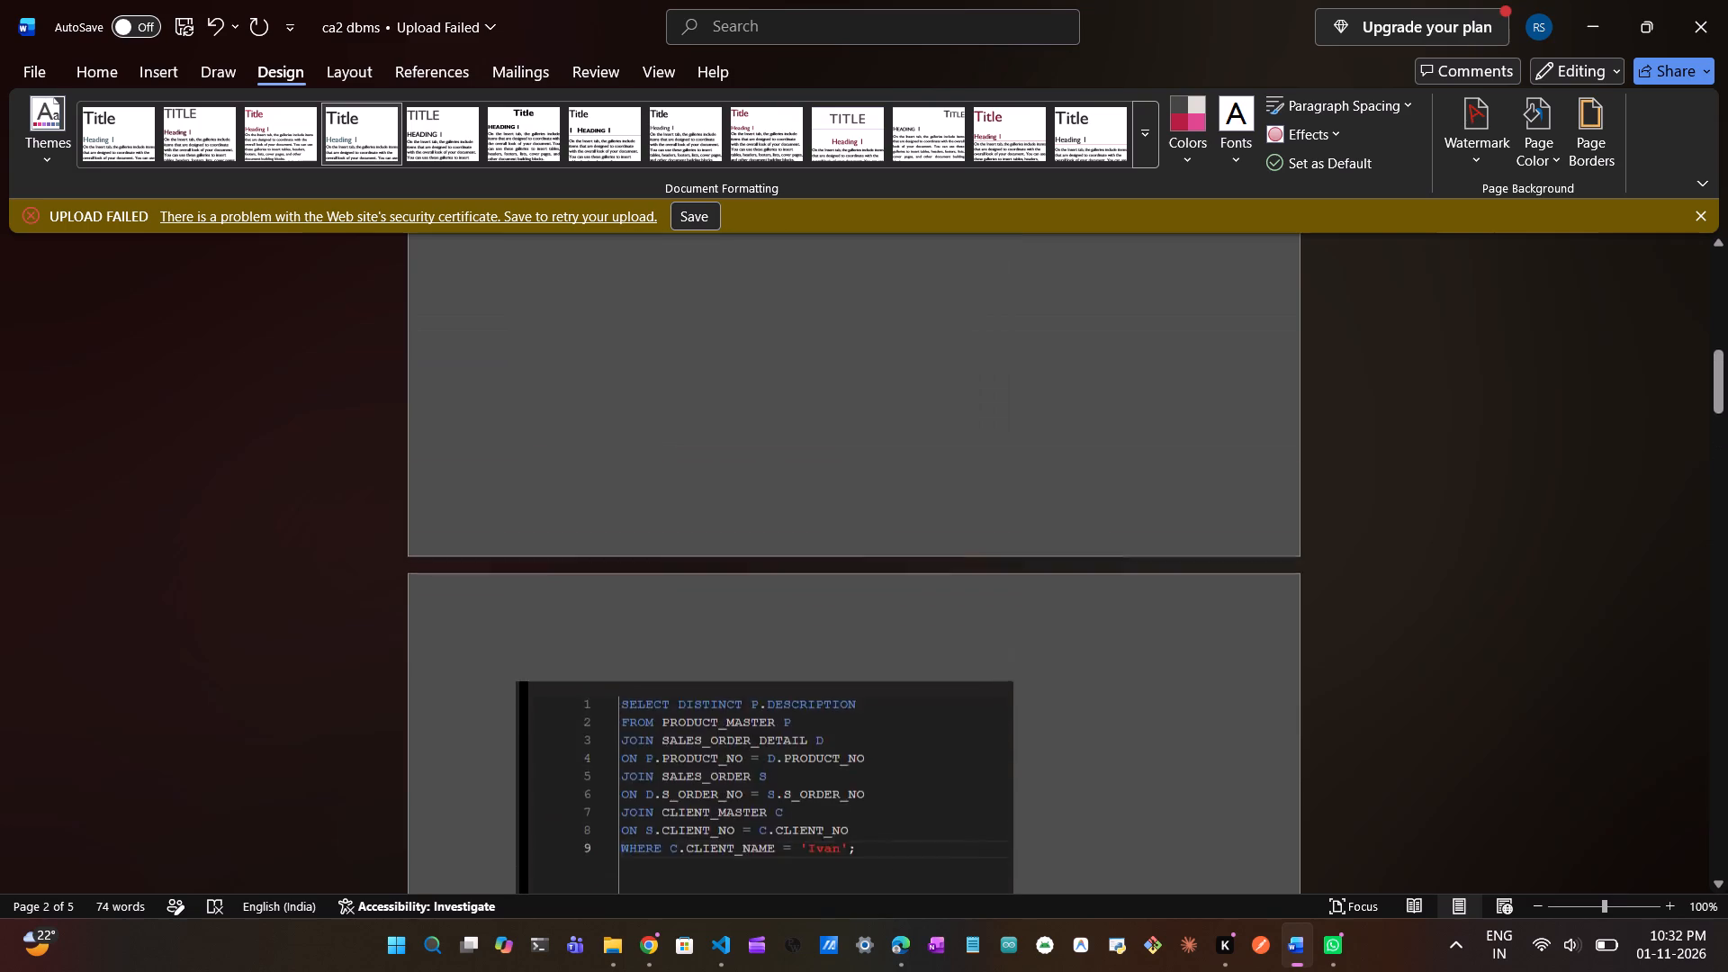
{"action": "scroll", "coordinate": [619, 802], "scroll_direction": "up", "scroll_amount": 4}
{"action": "scroll", "coordinate": [619, 802], "scroll_direction": "down", "scroll_amount": 1}
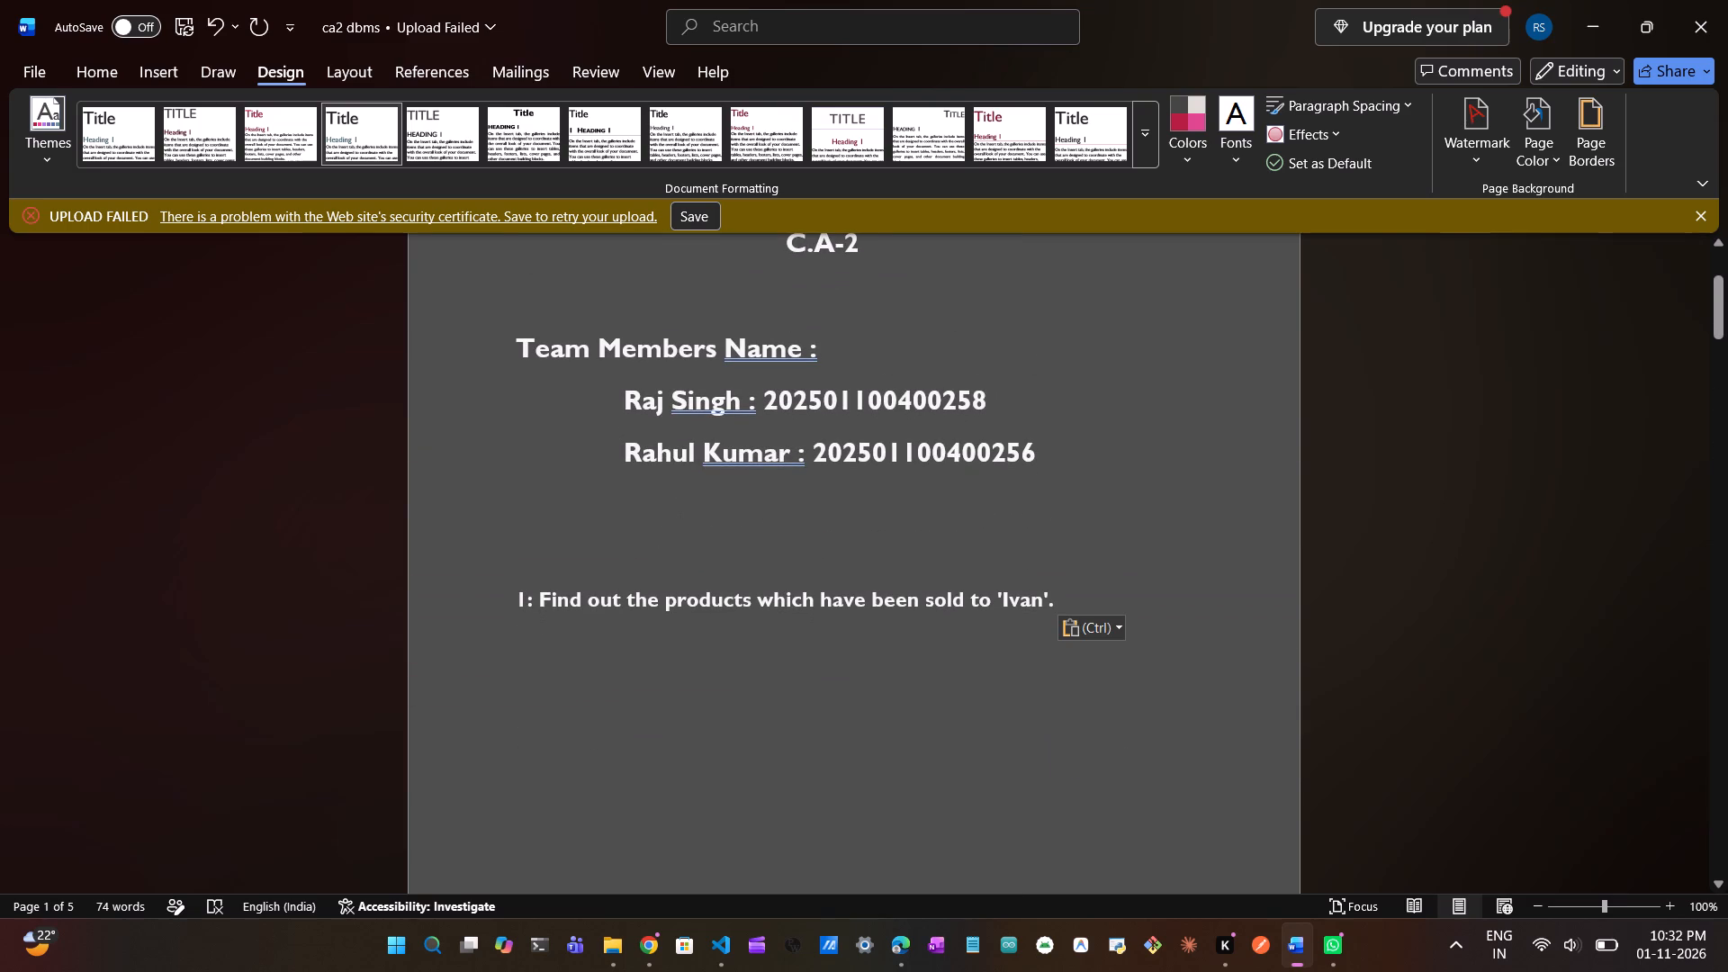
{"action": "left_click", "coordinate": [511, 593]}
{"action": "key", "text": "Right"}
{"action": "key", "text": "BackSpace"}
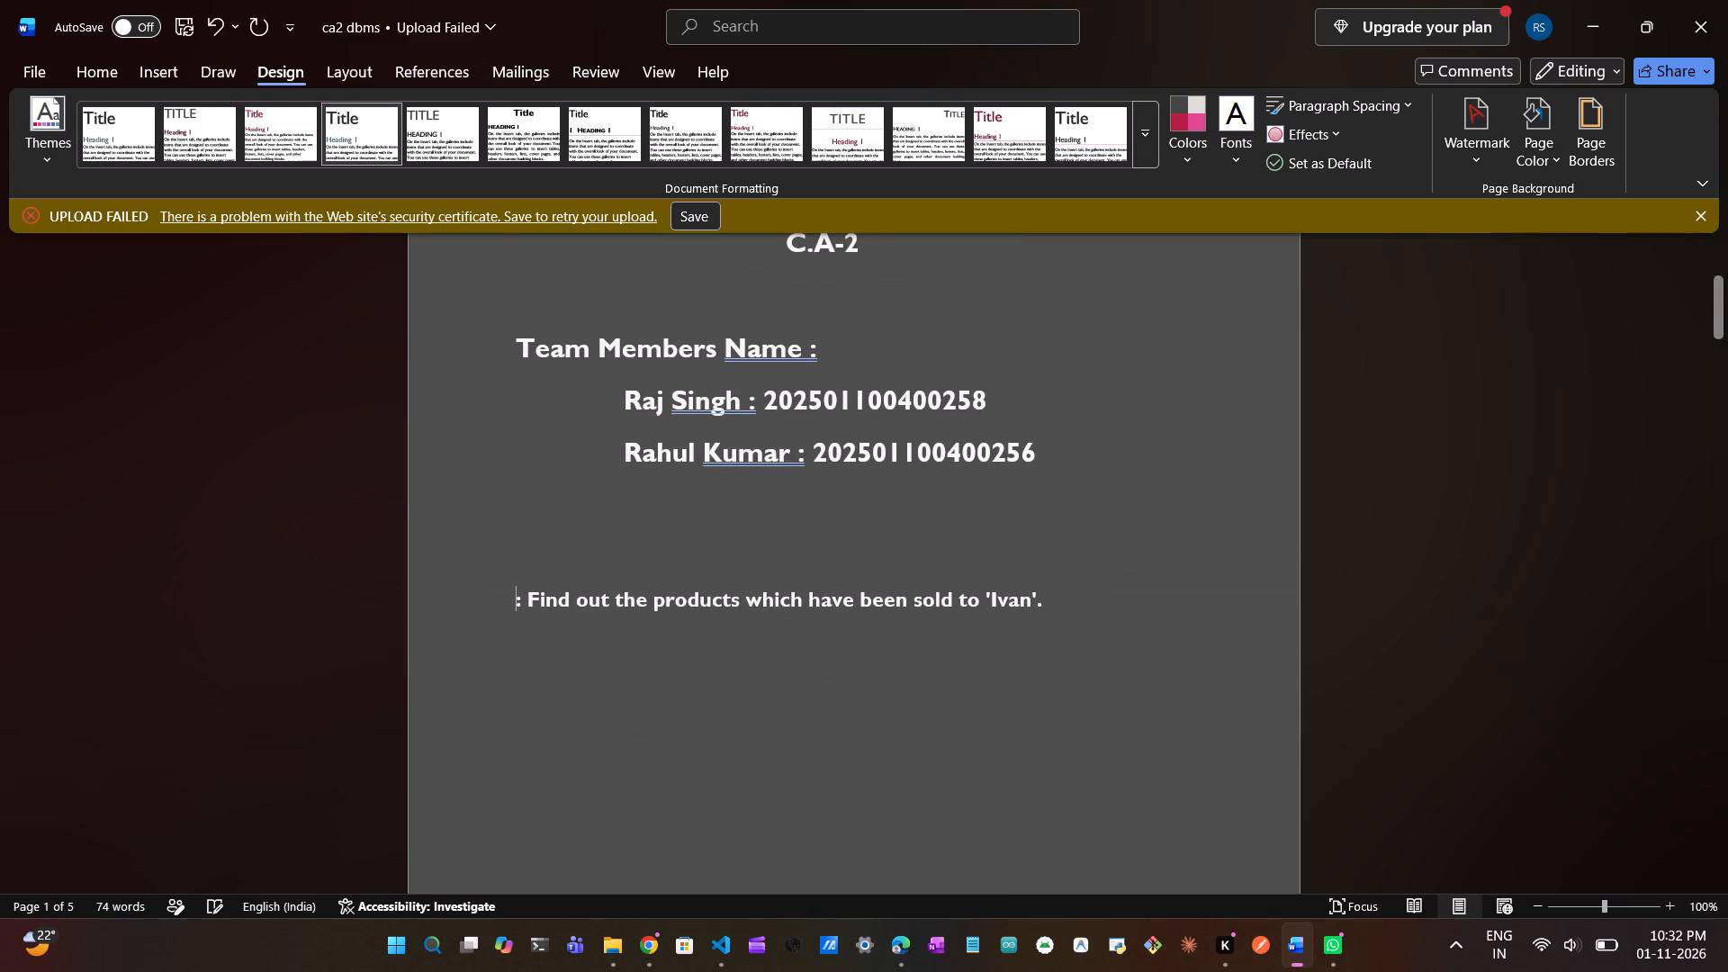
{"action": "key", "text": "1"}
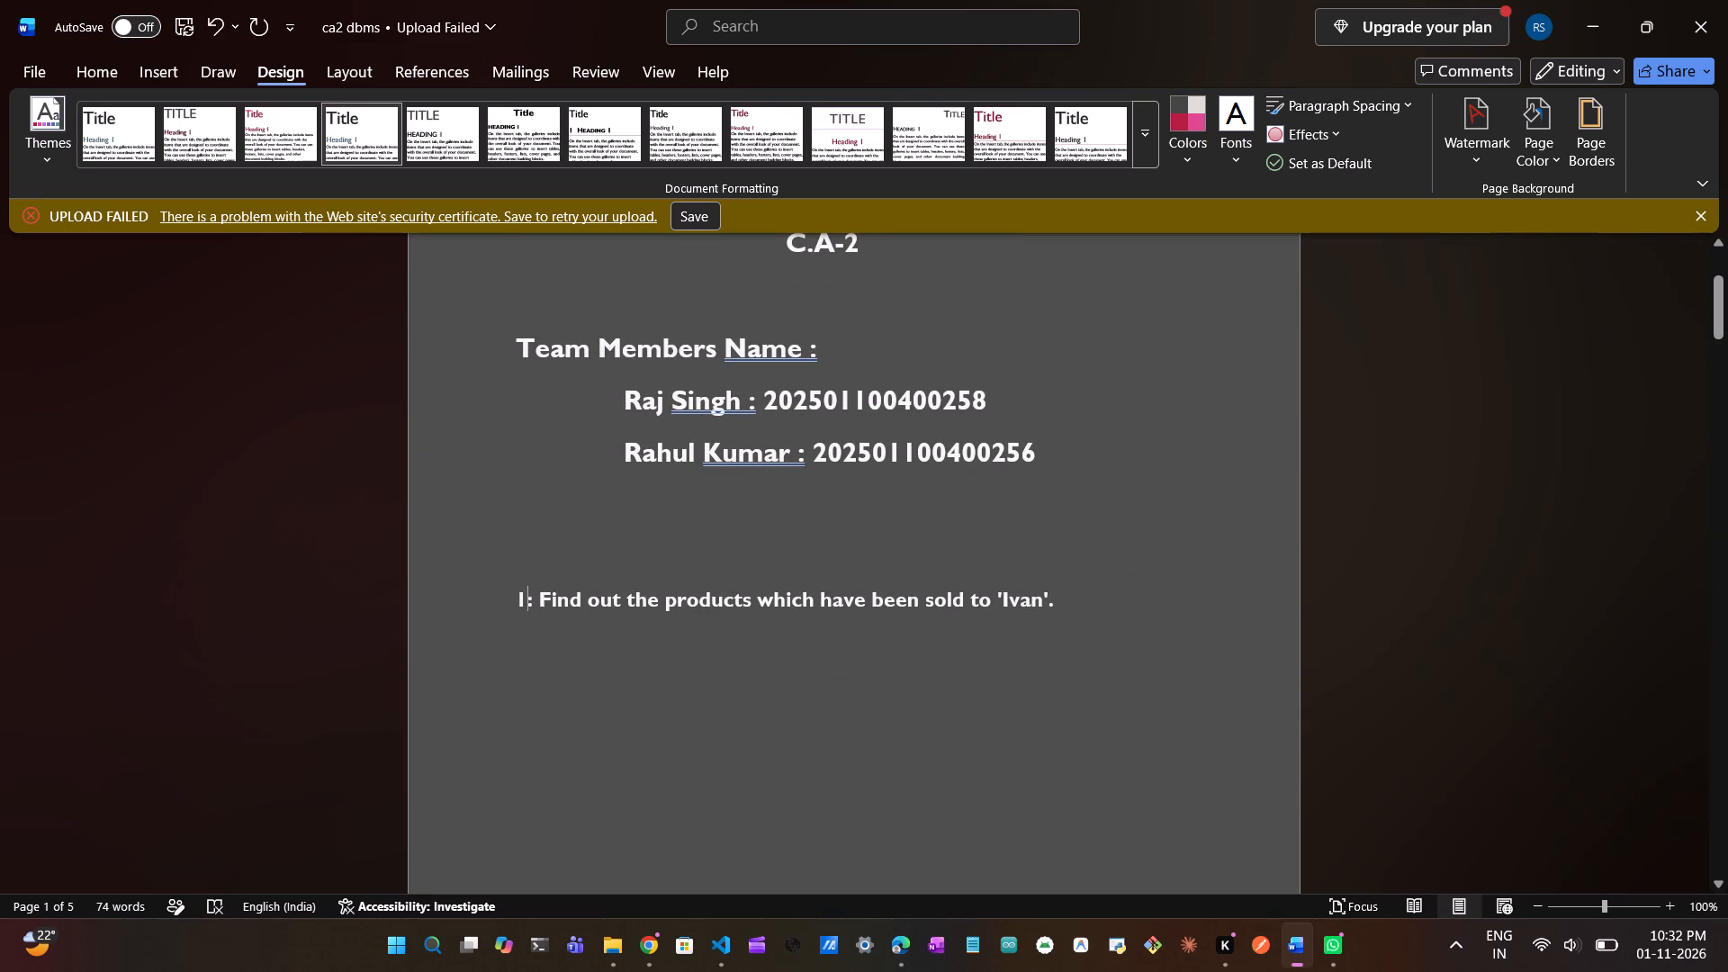
Insert blank lines above question 1 to push it off the title page toward its query screenshot on page 2.
{"action": "left_click", "coordinate": [521, 599]}
{"action": "key", "text": "Return"}
{"action": "key", "text": "Return"}
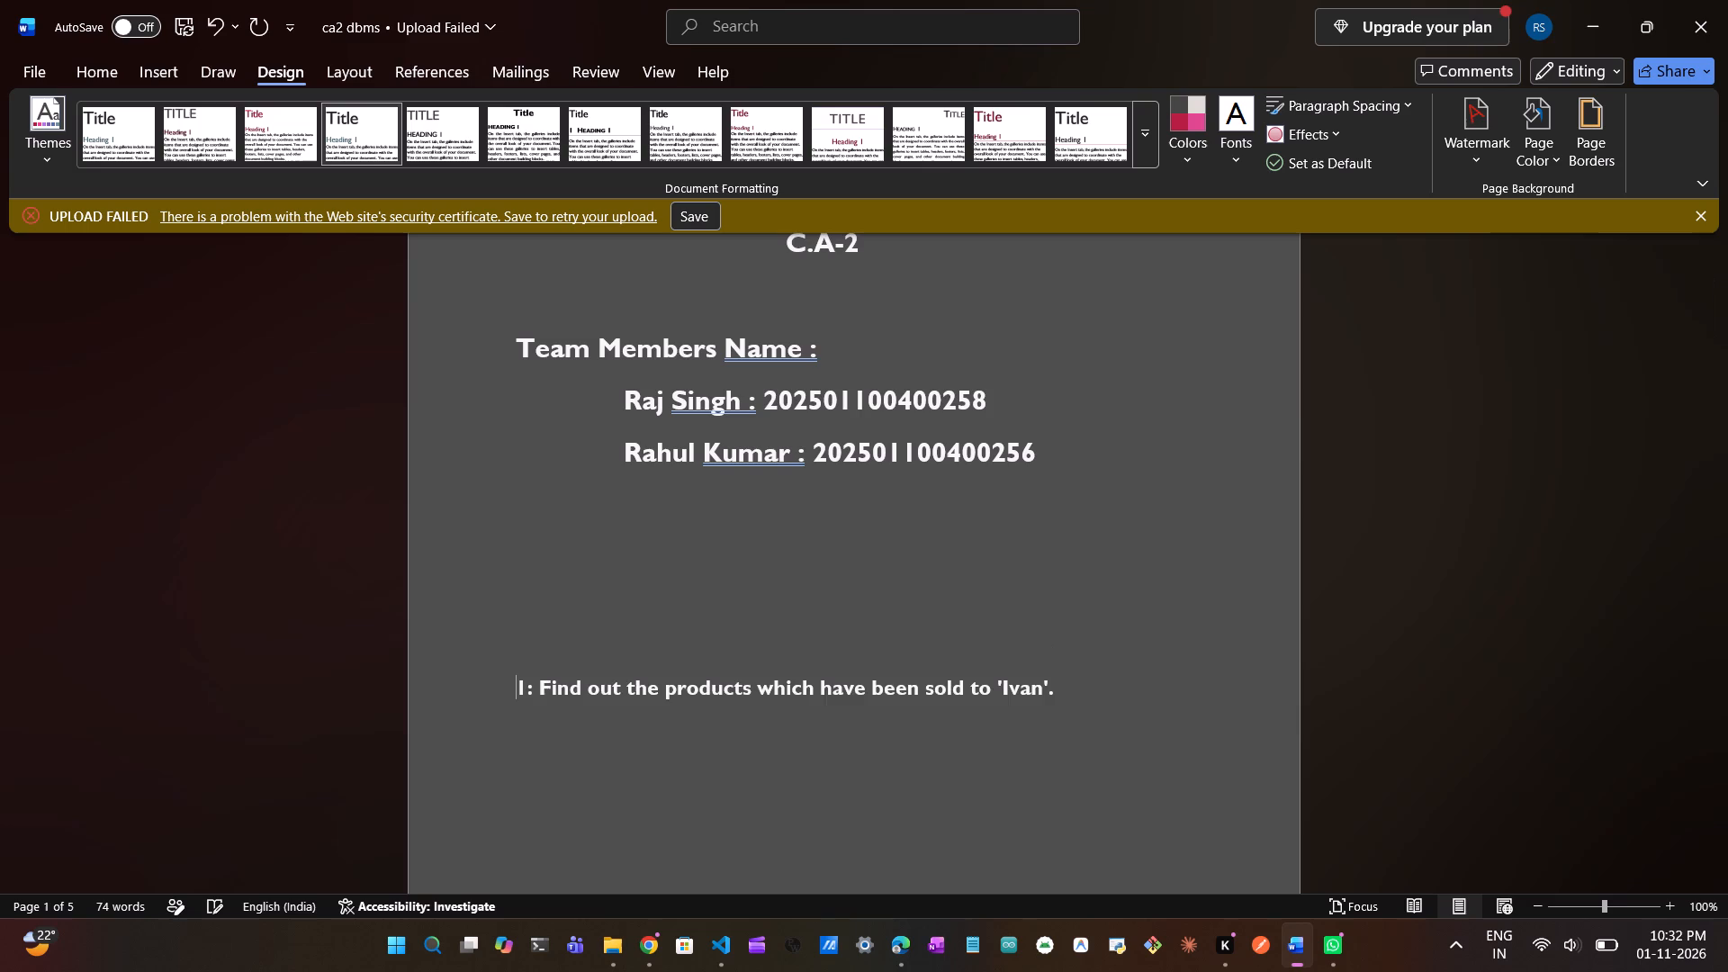
{"action": "key", "text": "Return"}
{"action": "key", "text": "Return"}
{"action": "key", "text": "Return"}
{"action": "key", "text": "Return"}
{"action": "key", "text": "Return"}
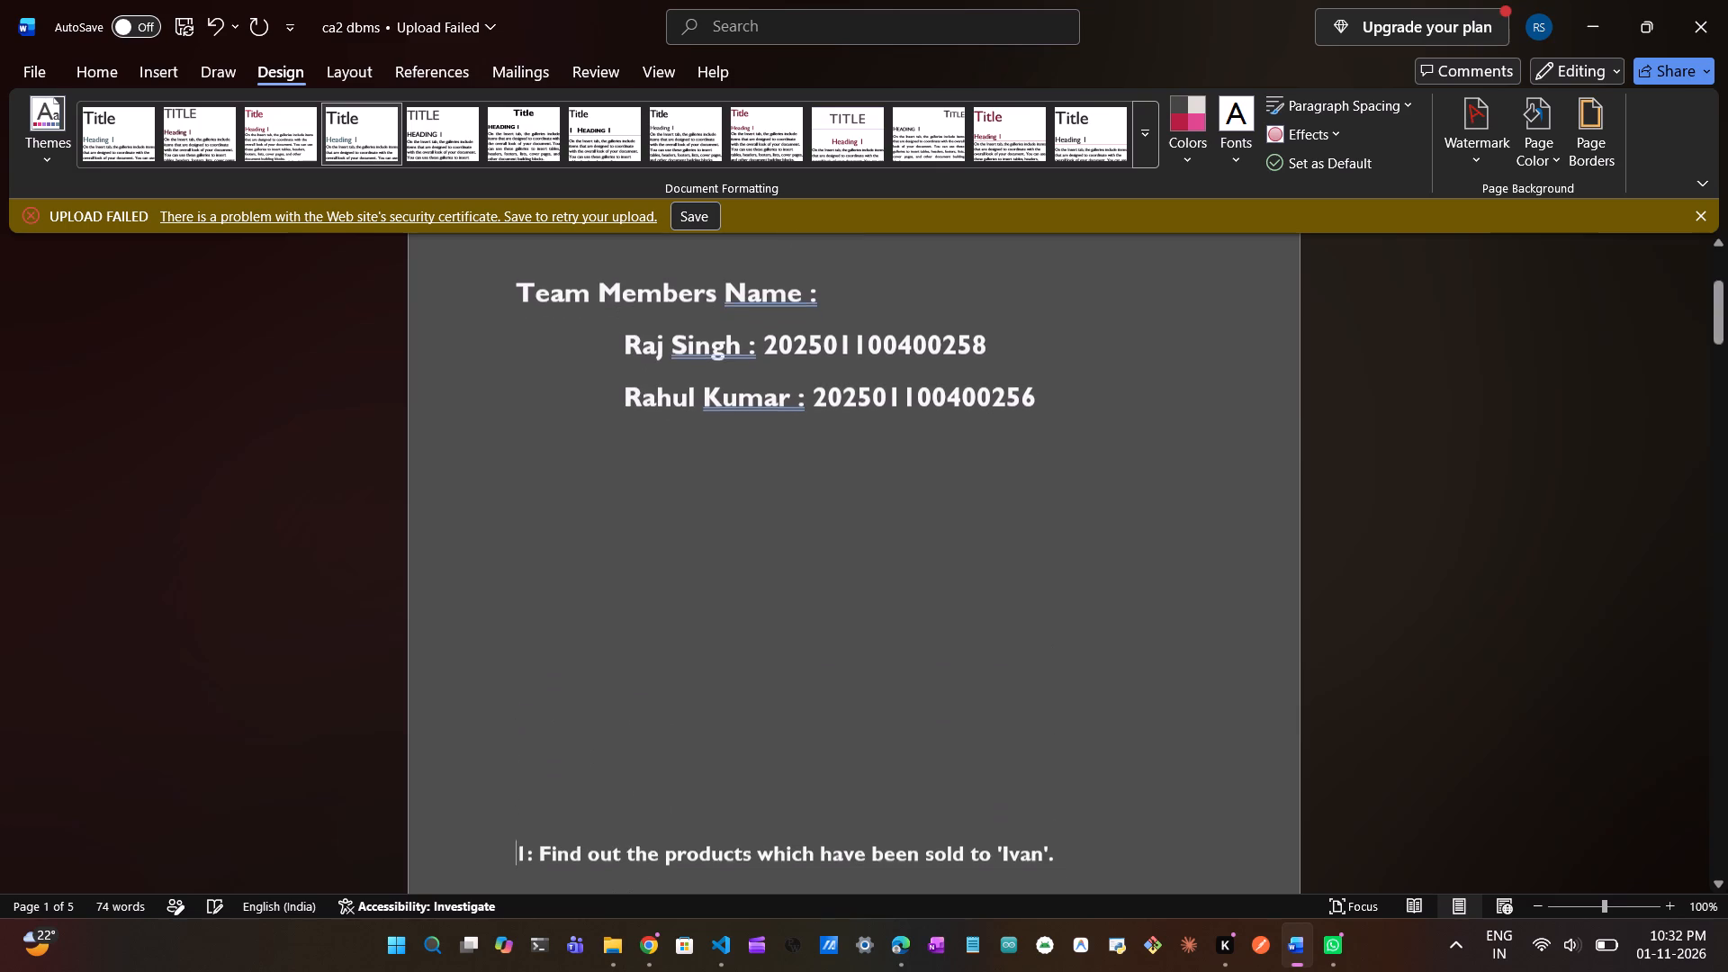
{"action": "key", "text": "Return"}
{"action": "key", "text": "Return"}
{"action": "key", "text": "Return"}
{"action": "key", "text": "Return"}
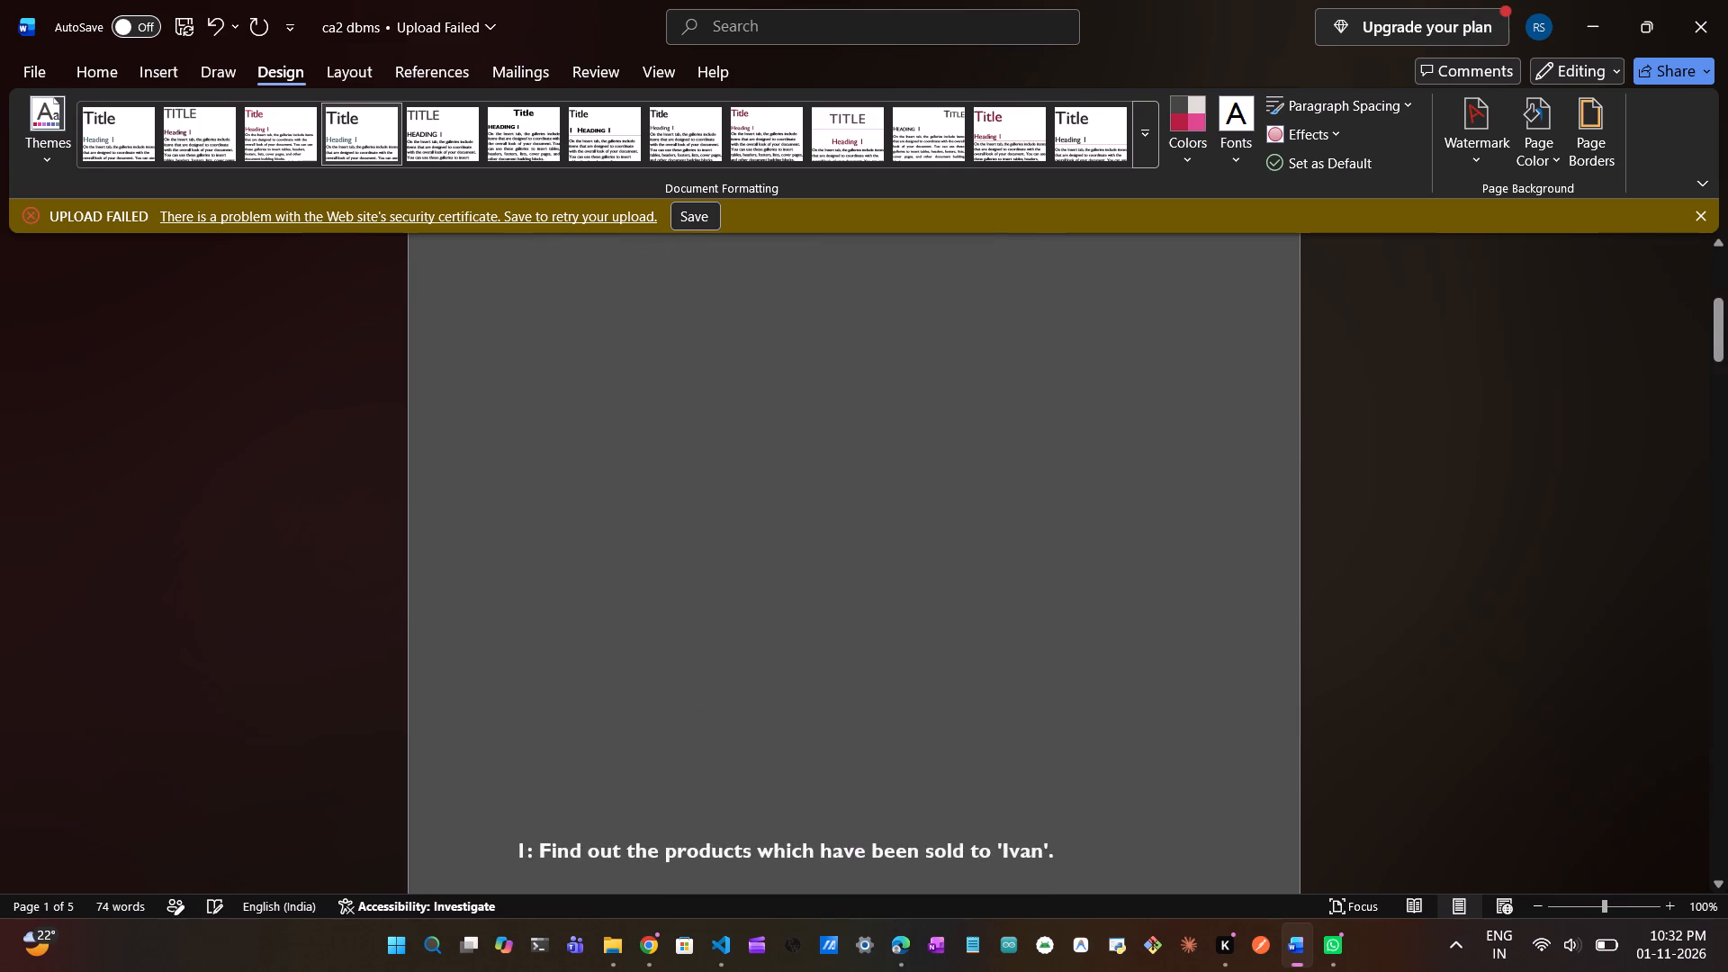
{"action": "key", "text": "Return"}
{"action": "key", "text": "Return"}
Set the font size of the CSE(AL&ML)-D, DBMS and C.A-2 headings to 20.
{"action": "scroll", "coordinate": [521, 599], "scroll_direction": "up", "scroll_amount": 3}
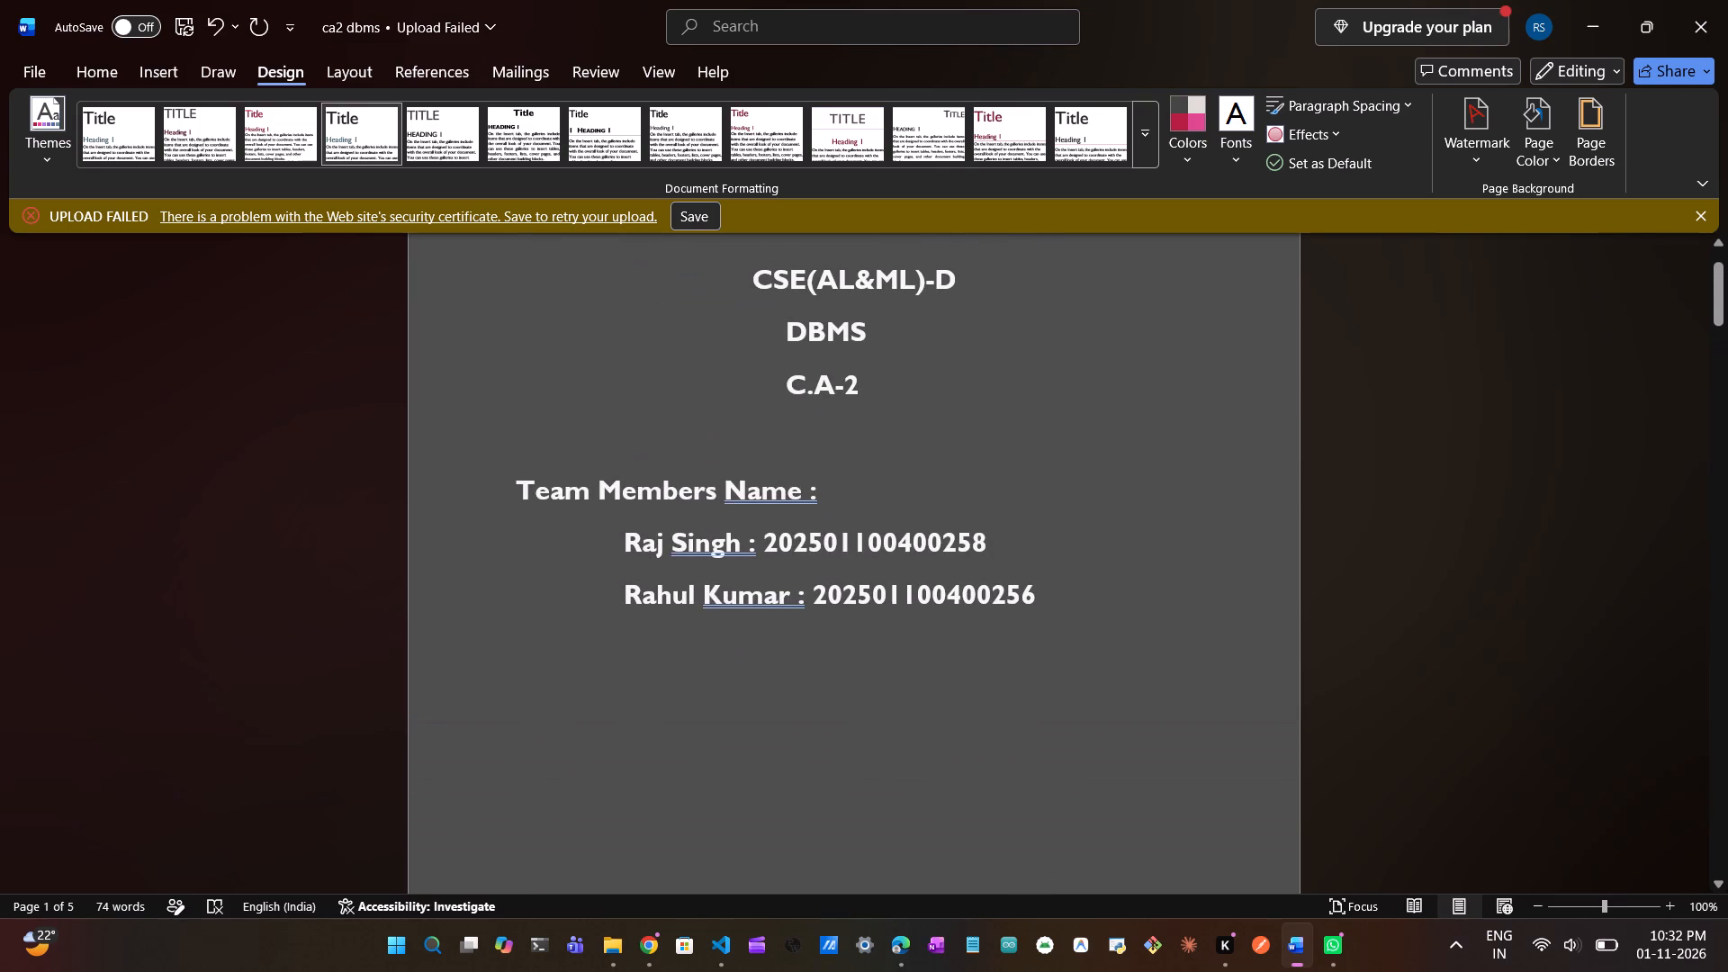
{"action": "left_click_drag", "start_coordinate": [616, 545], "coordinate": [628, 555]}
{"action": "left_click_drag", "start_coordinate": [628, 555], "coordinate": [938, 625]}
{"action": "scroll", "coordinate": [902, 459], "scroll_direction": "up", "scroll_amount": 1}
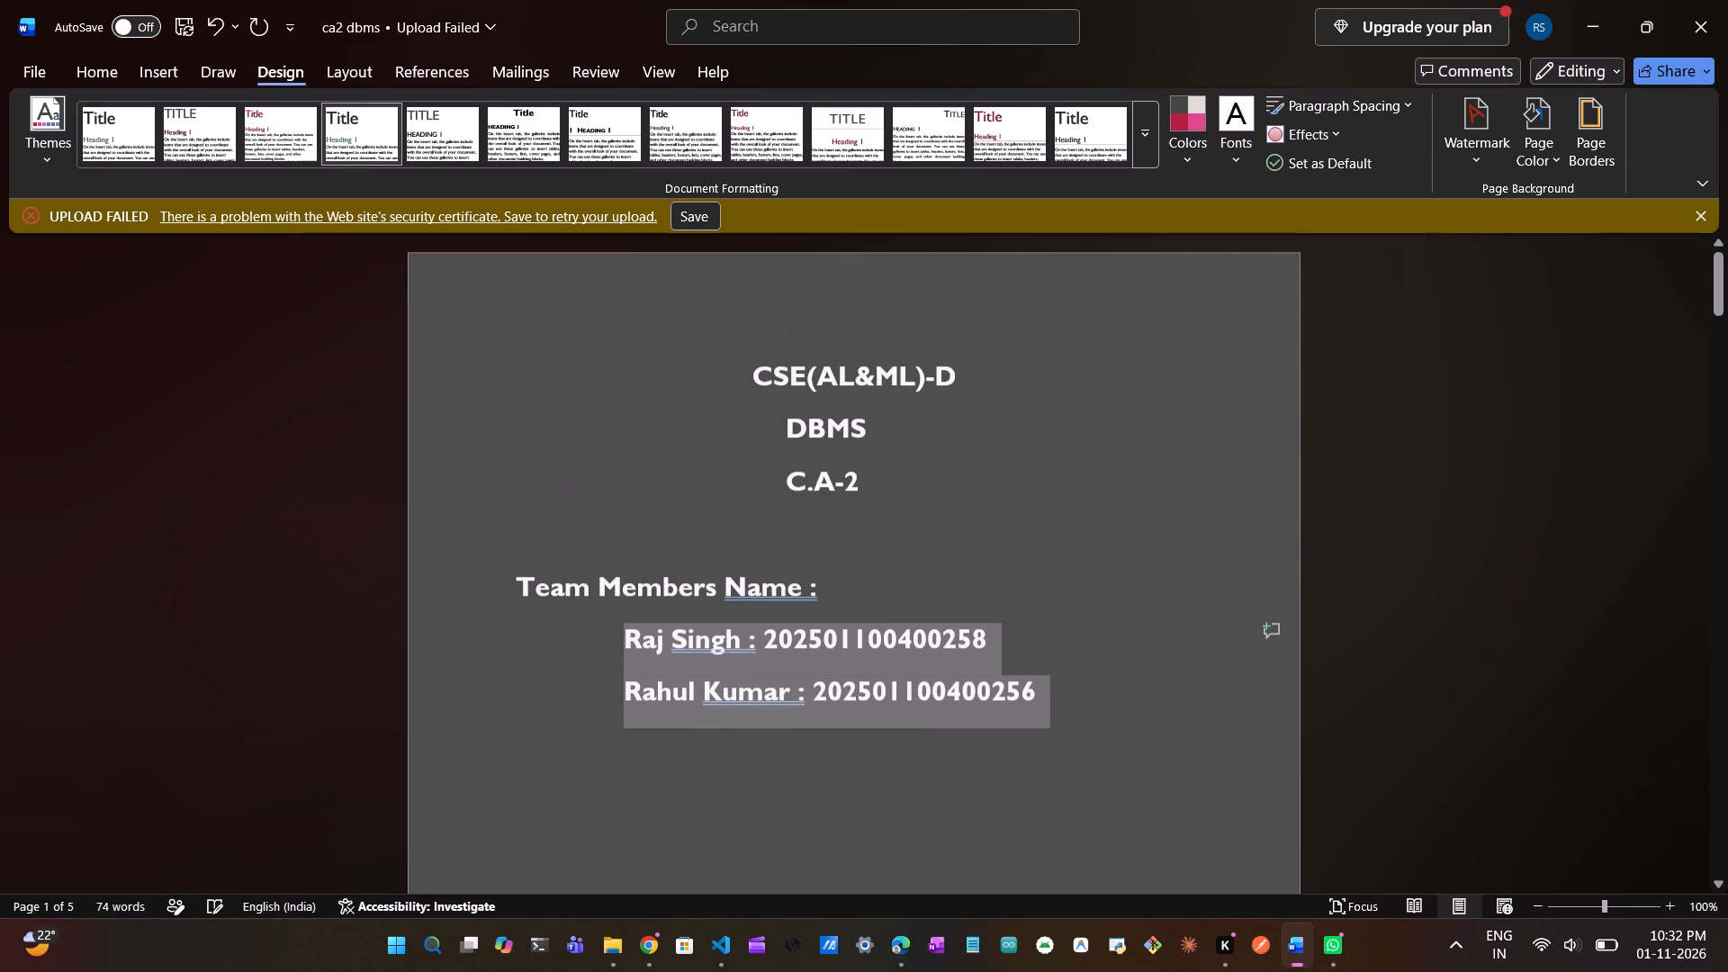
{"action": "left_click_drag", "start_coordinate": [892, 473], "coordinate": [764, 368]}
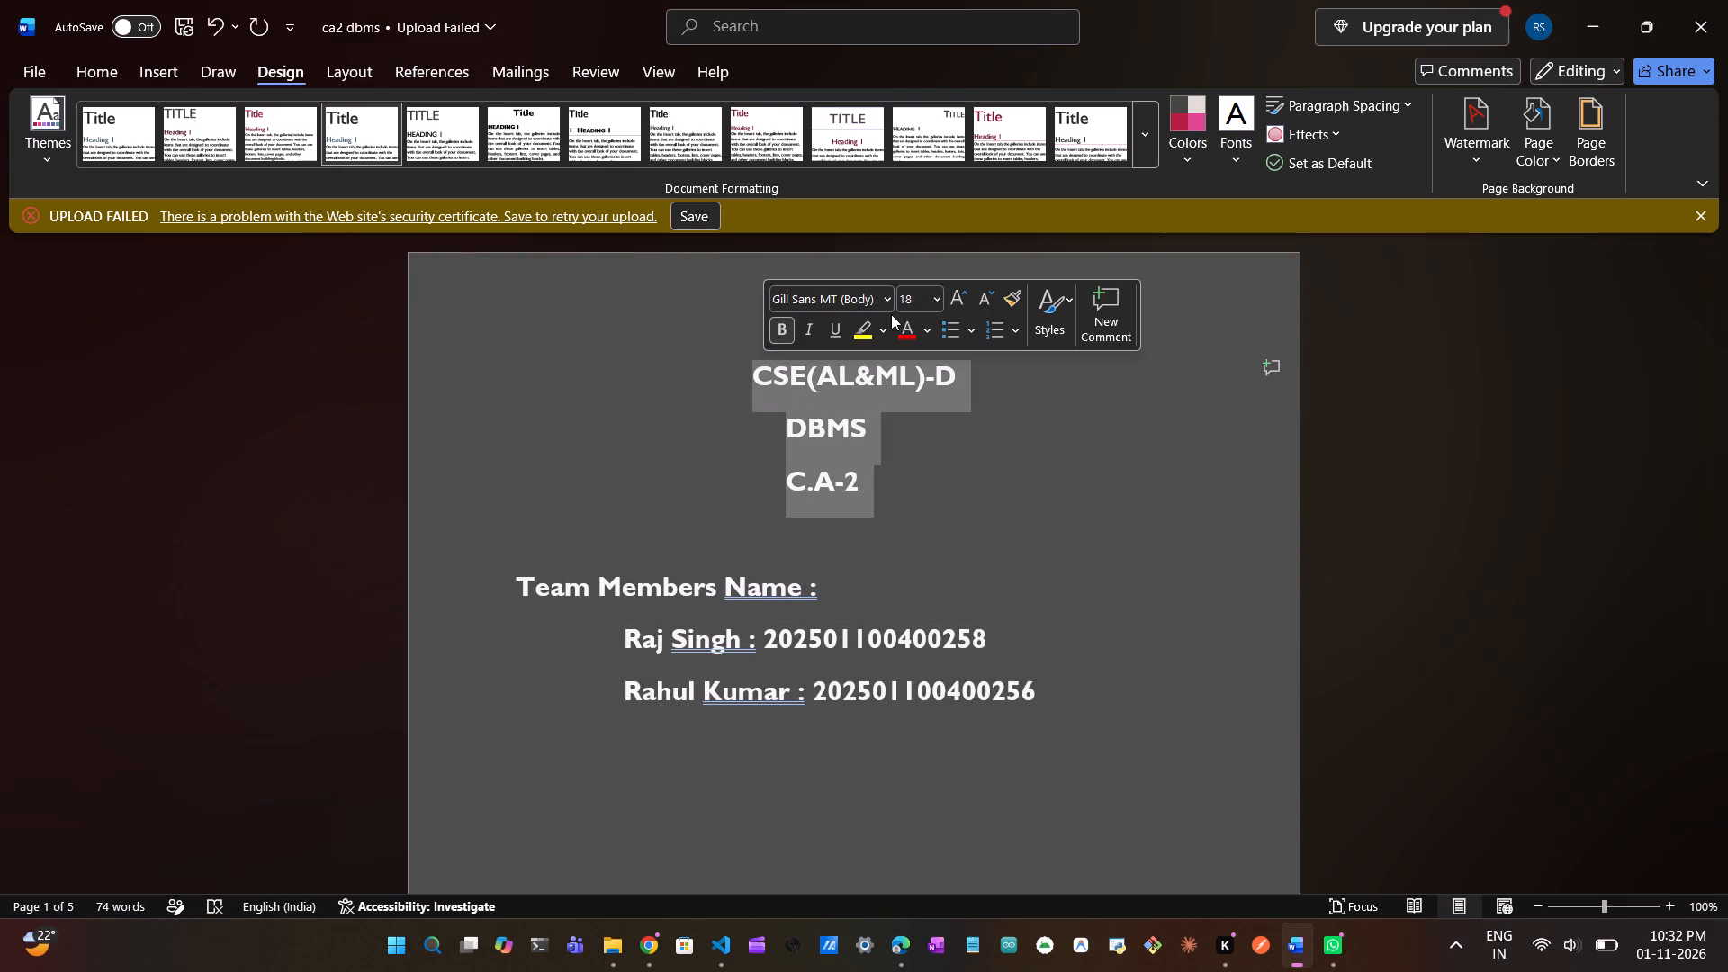
{"action": "left_click", "coordinate": [932, 301]}
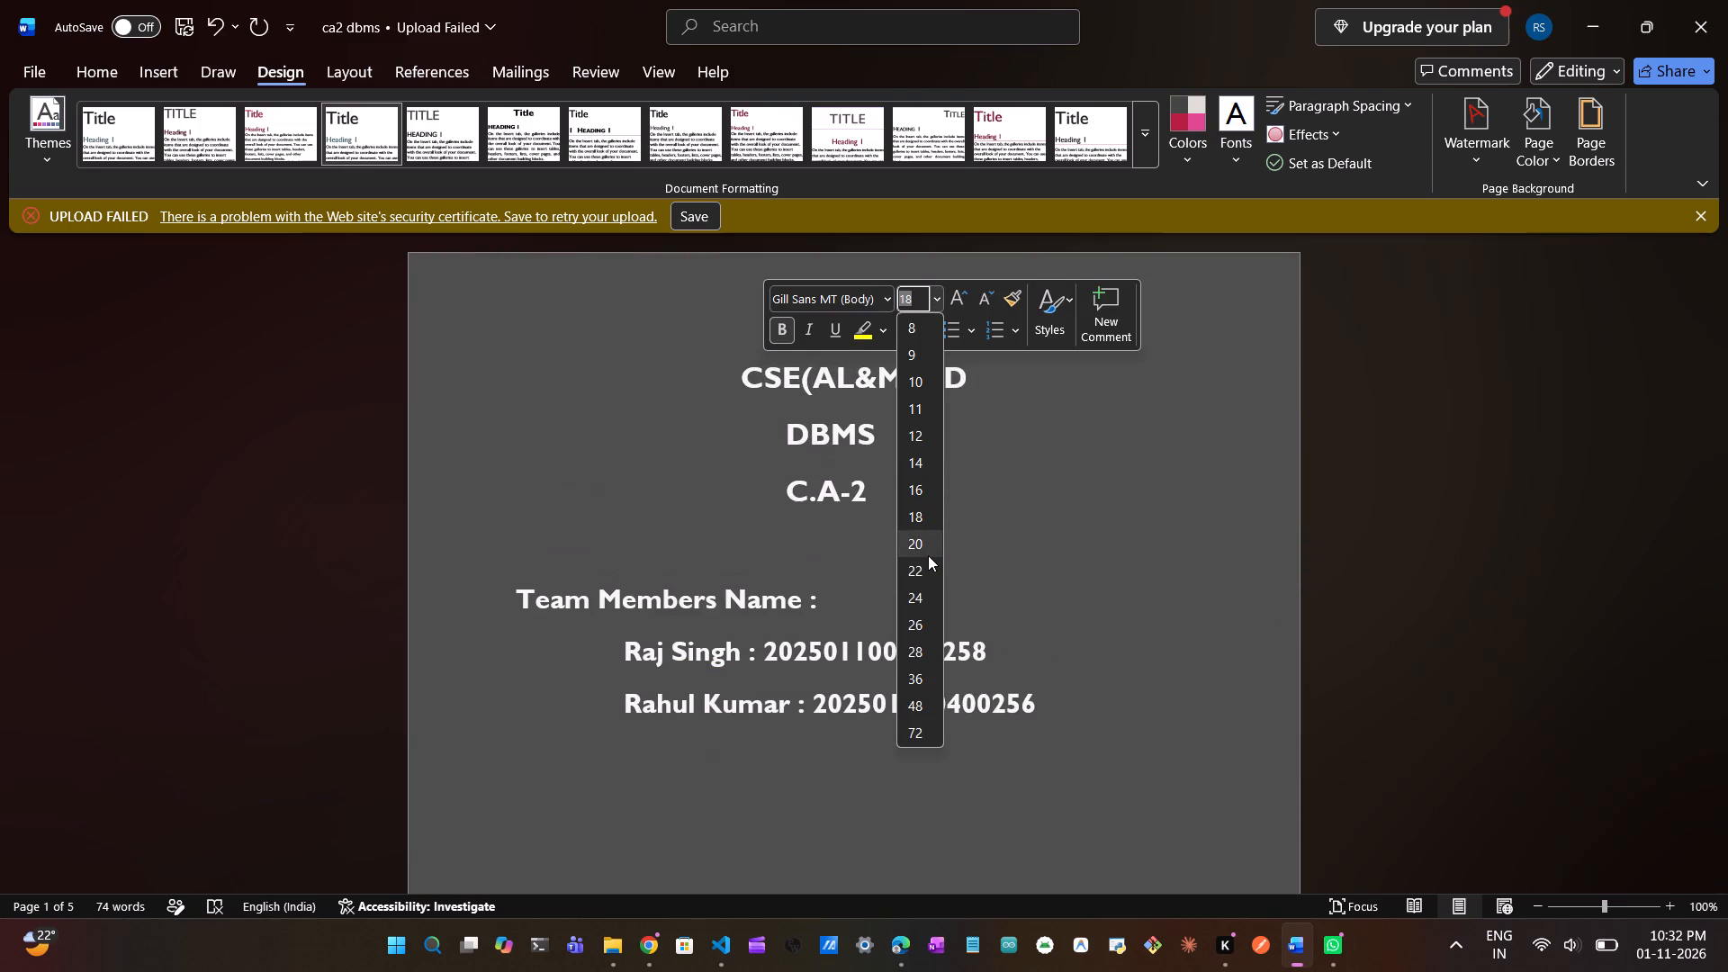
{"action": "left_click", "coordinate": [928, 555]}
Set the font size of the Team Members Name label and both member entries to 20.
{"action": "left_click_drag", "start_coordinate": [1065, 715], "coordinate": [1060, 714]}
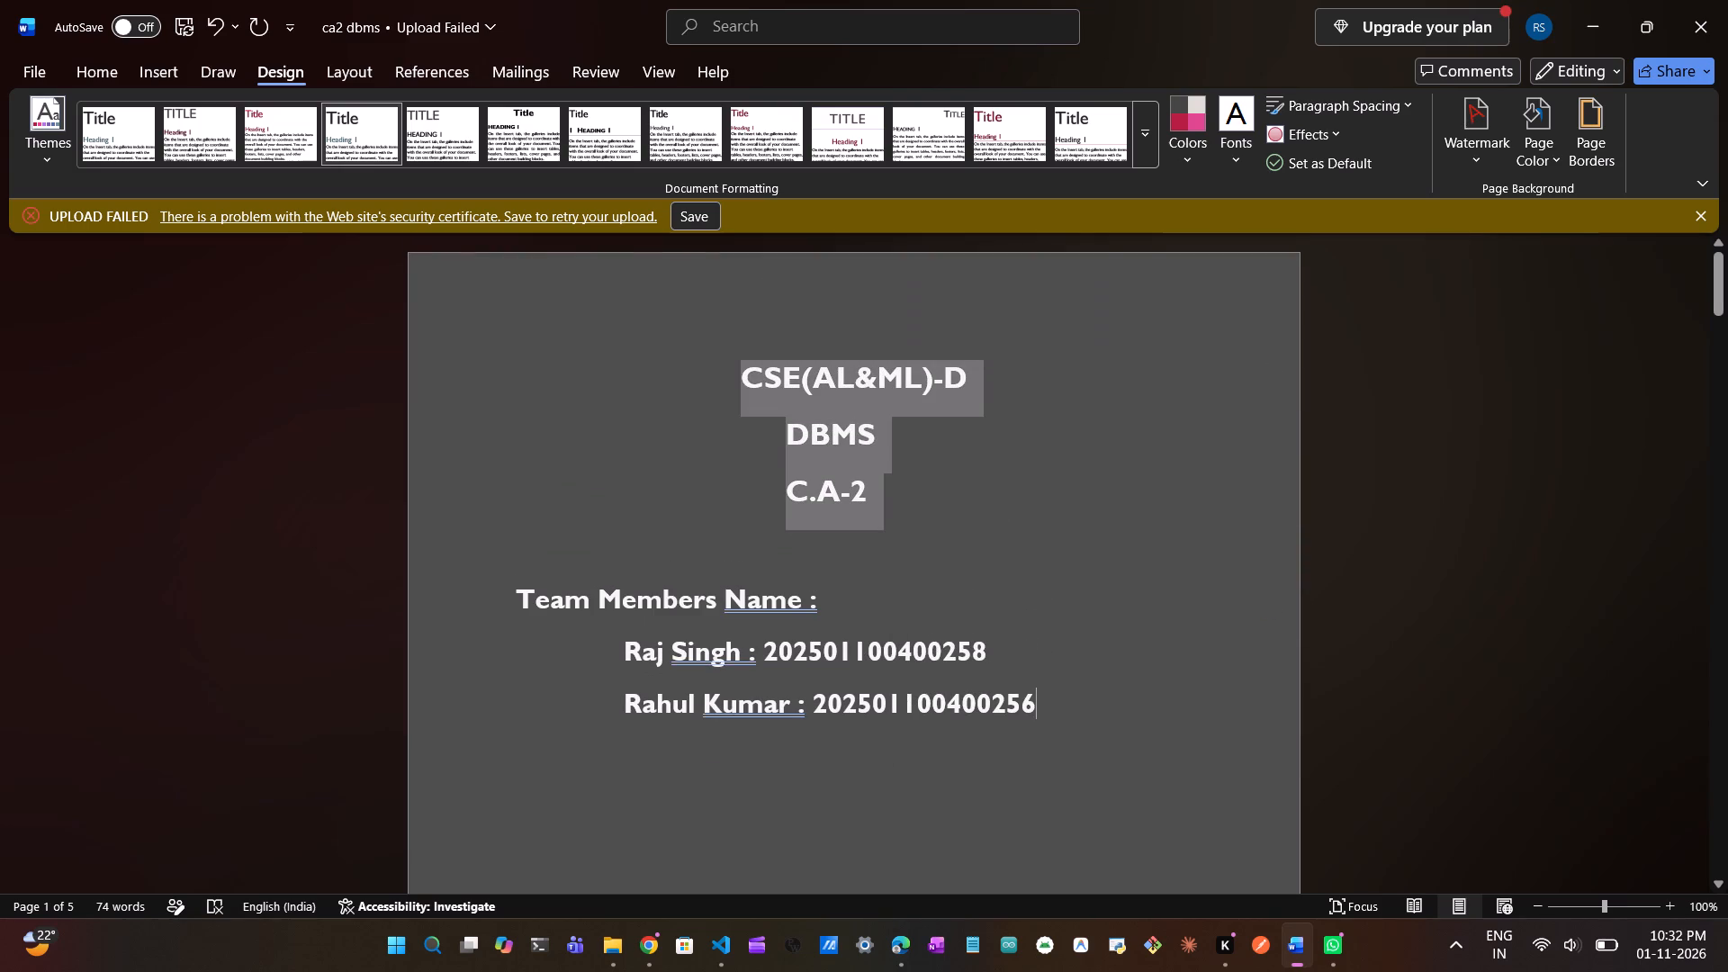
{"action": "left_click_drag", "start_coordinate": [1060, 714], "coordinate": [507, 592]}
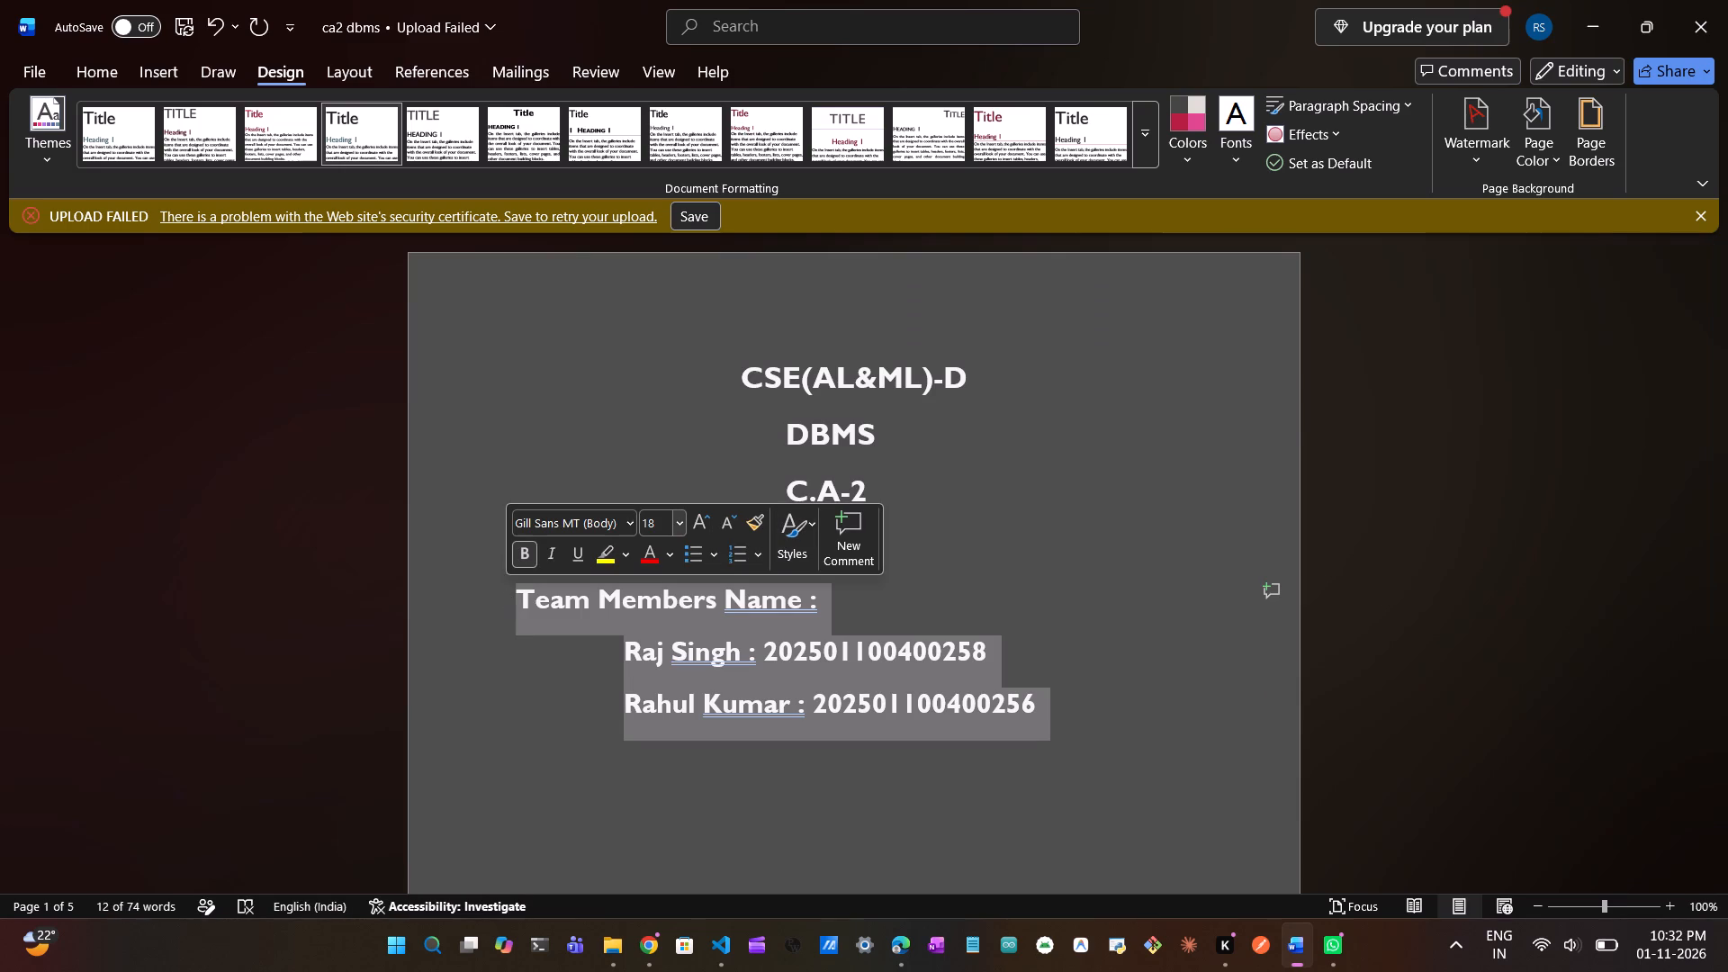
{"action": "left_click", "coordinate": [670, 526]}
{"action": "left_click", "coordinate": [681, 525]}
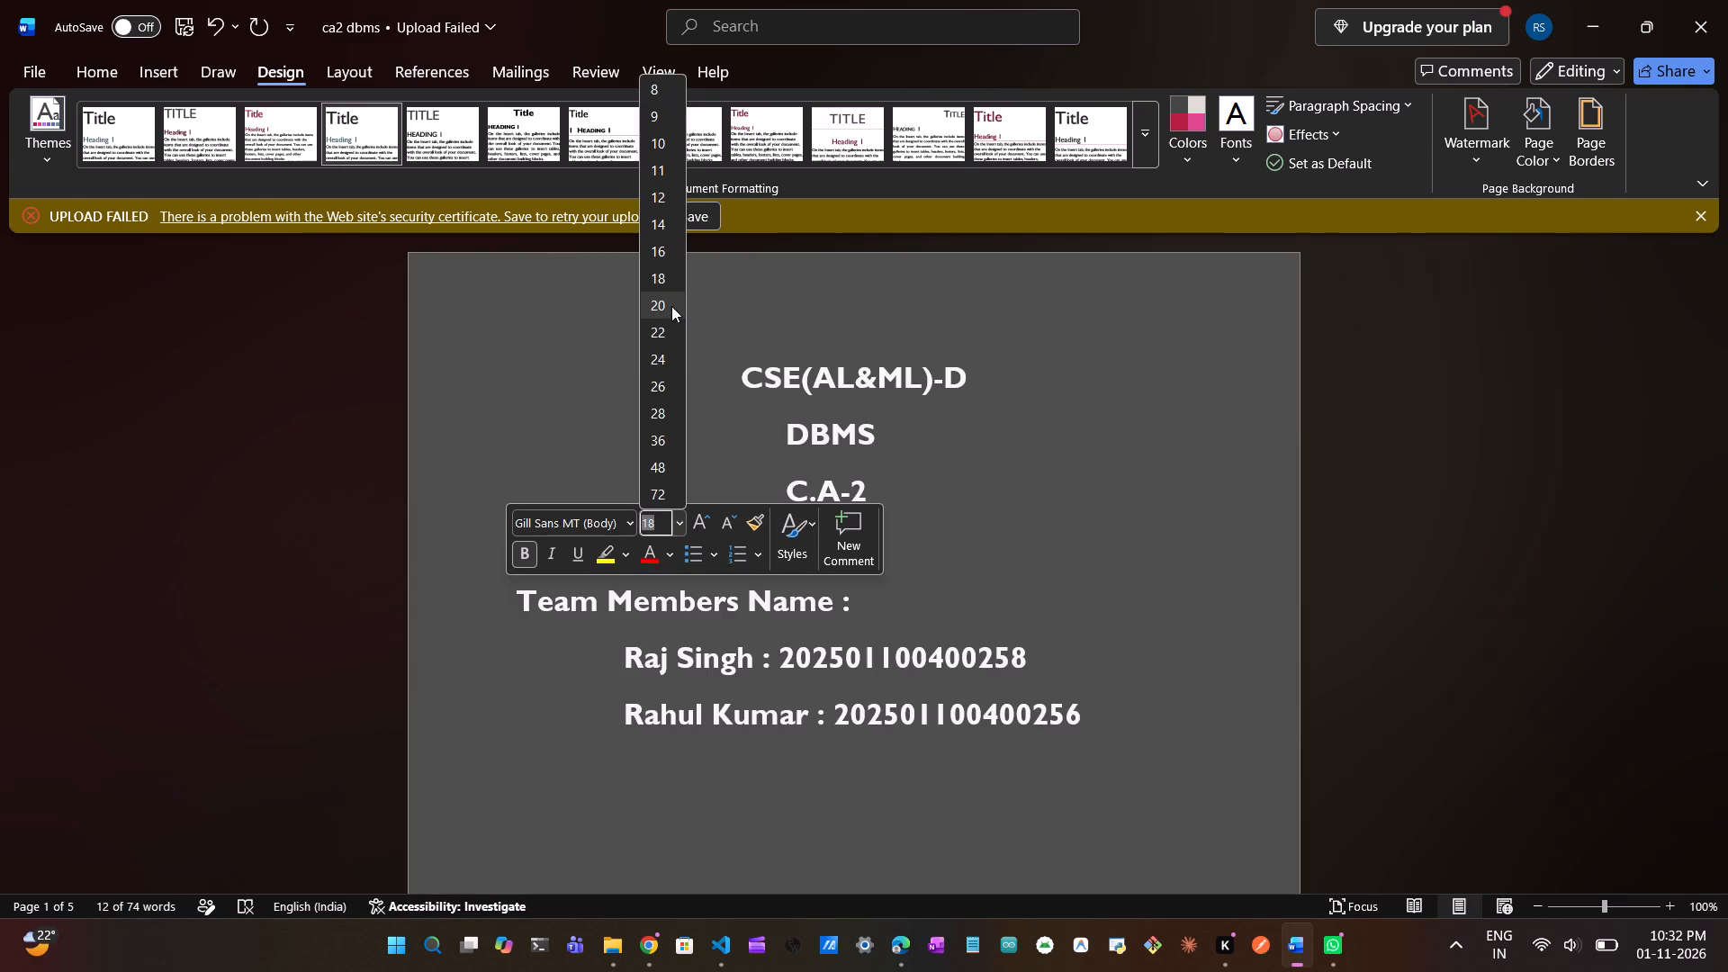
{"action": "left_click", "coordinate": [671, 306]}
{"action": "left_click", "coordinate": [1166, 696]}
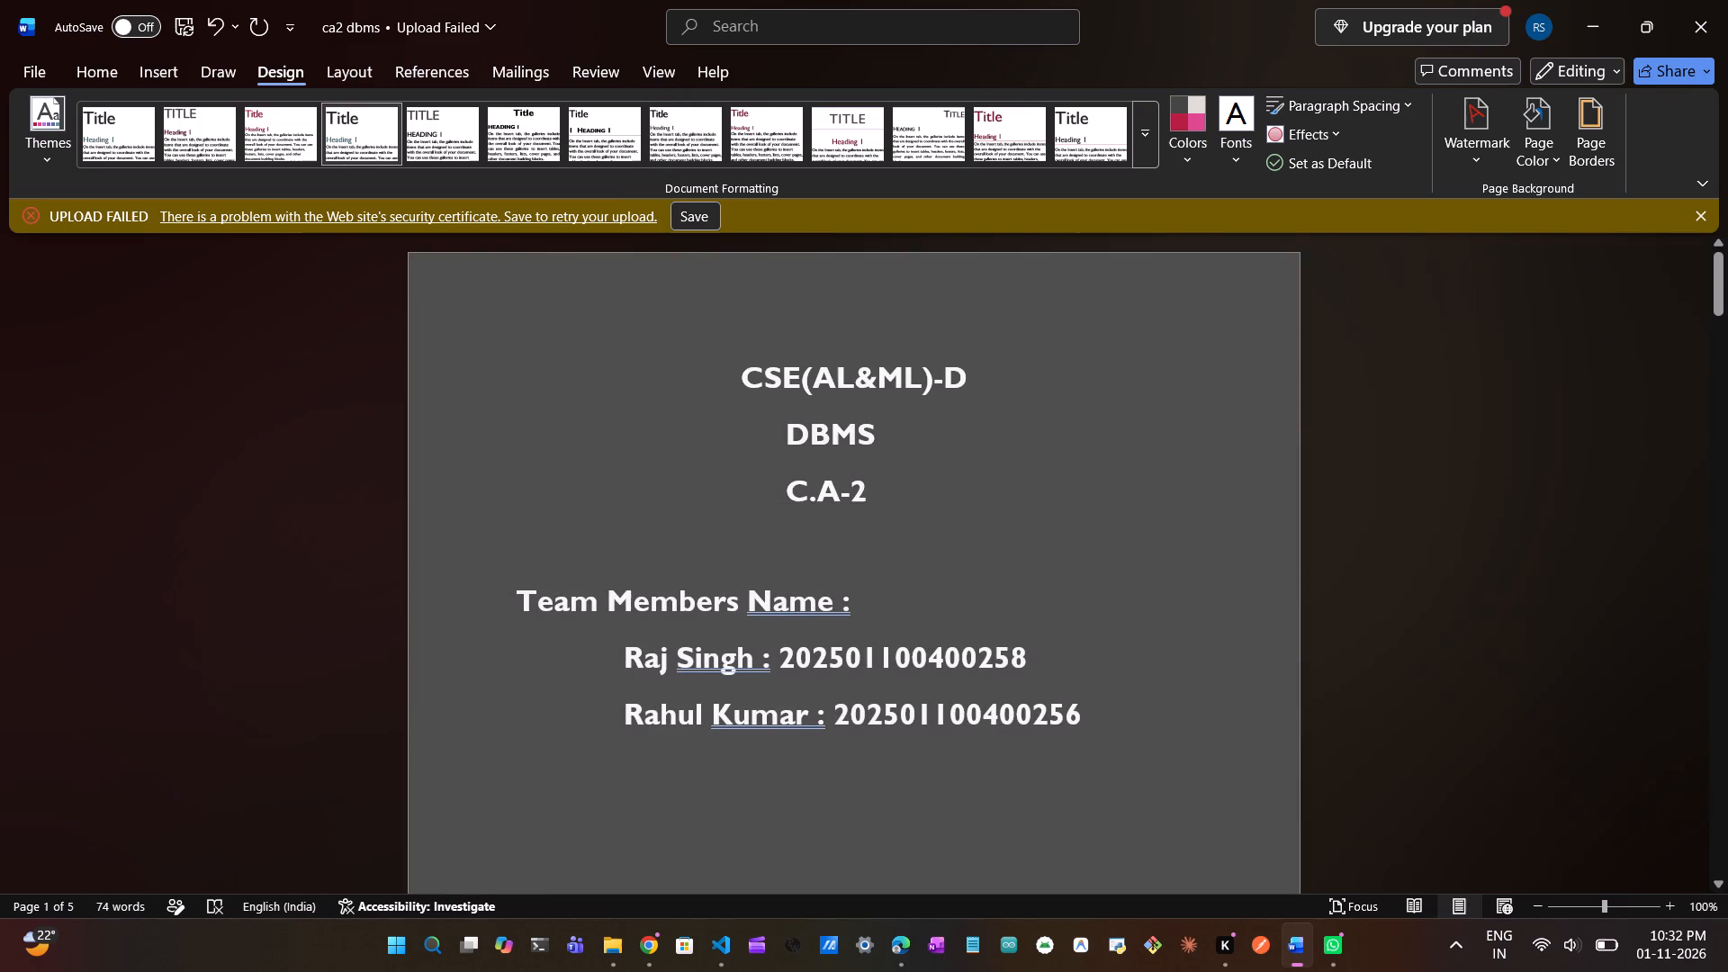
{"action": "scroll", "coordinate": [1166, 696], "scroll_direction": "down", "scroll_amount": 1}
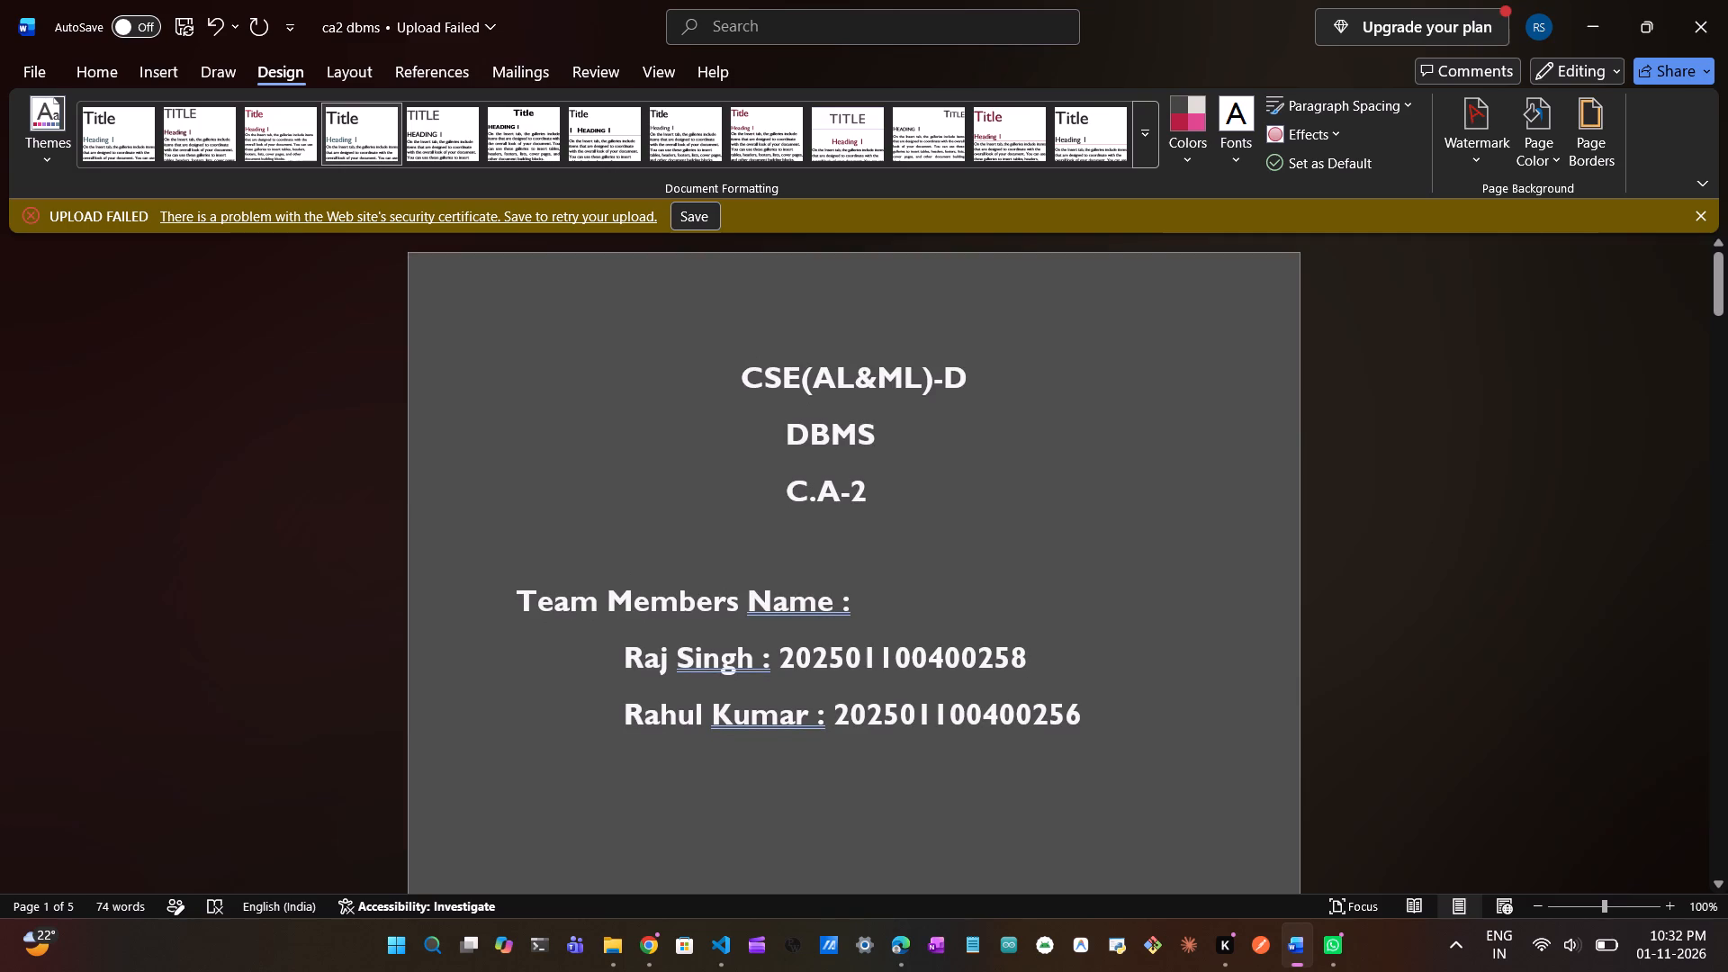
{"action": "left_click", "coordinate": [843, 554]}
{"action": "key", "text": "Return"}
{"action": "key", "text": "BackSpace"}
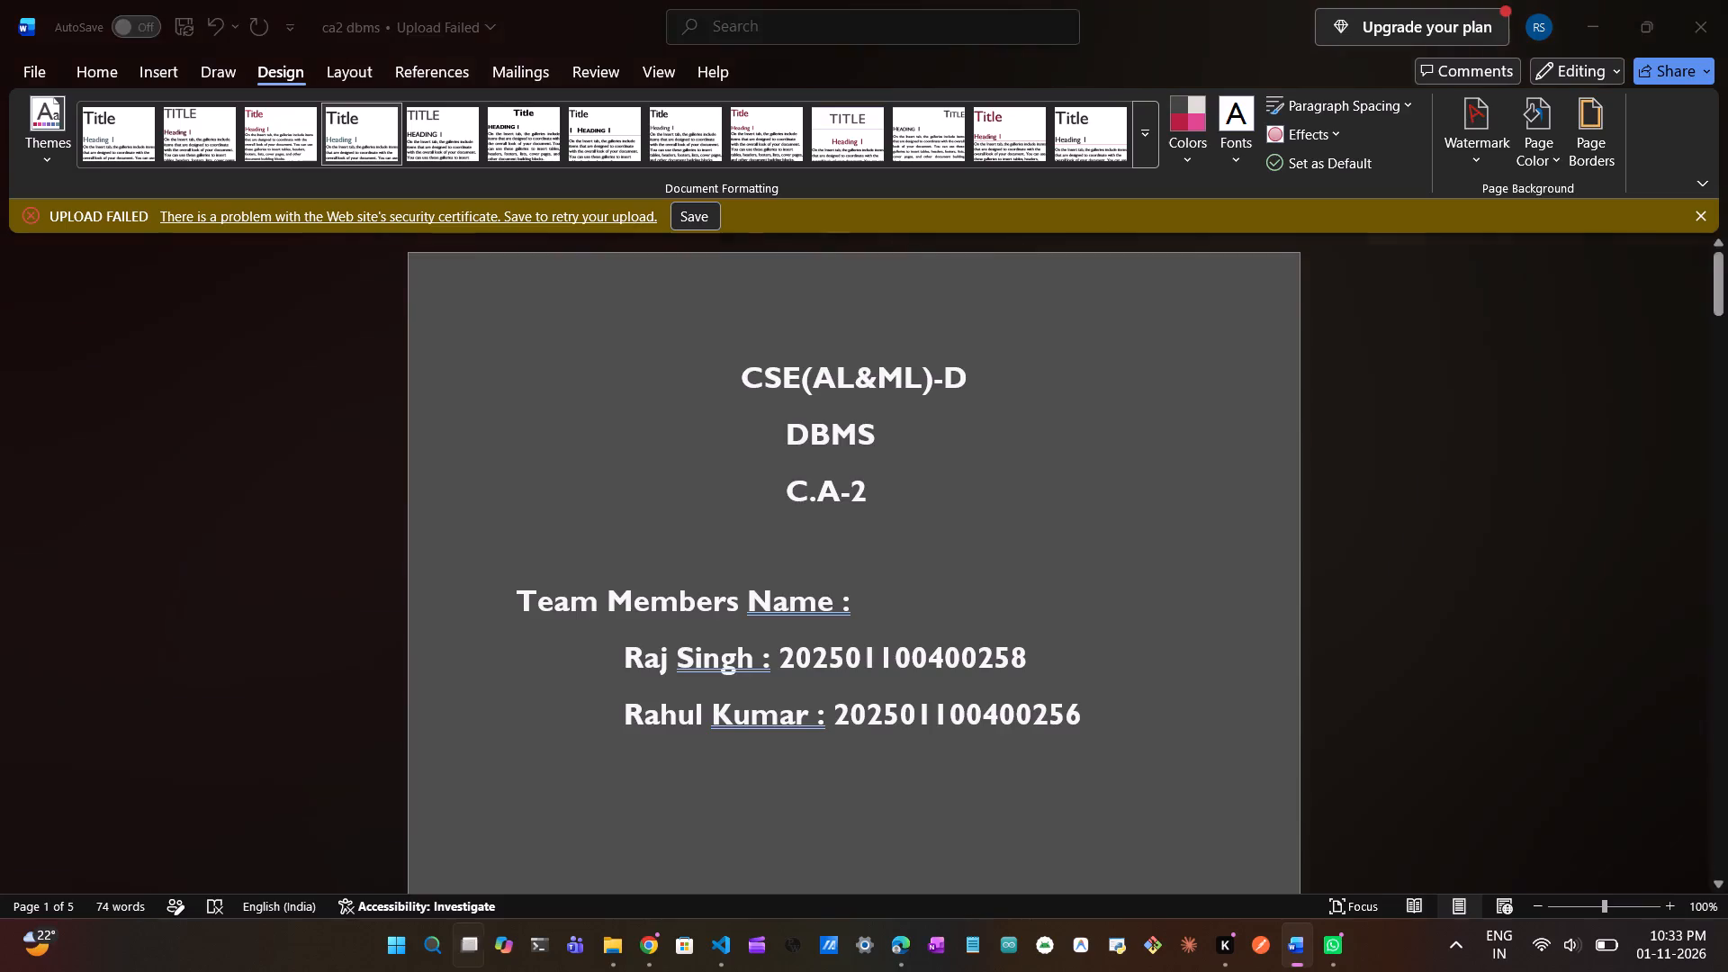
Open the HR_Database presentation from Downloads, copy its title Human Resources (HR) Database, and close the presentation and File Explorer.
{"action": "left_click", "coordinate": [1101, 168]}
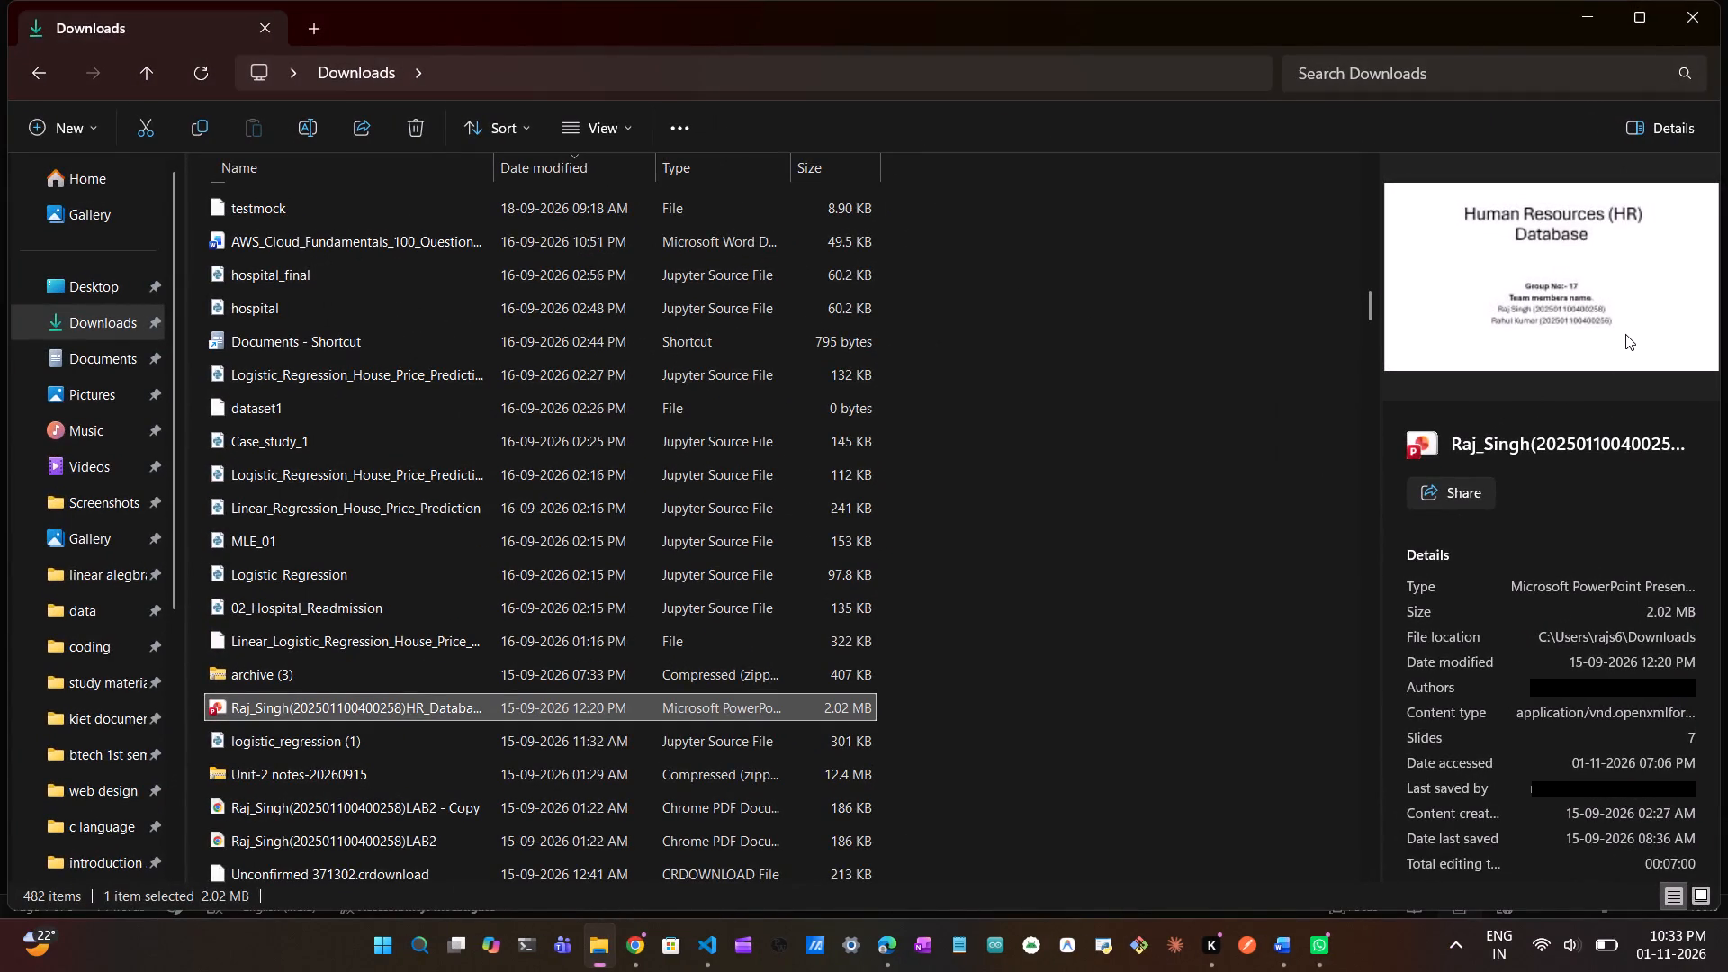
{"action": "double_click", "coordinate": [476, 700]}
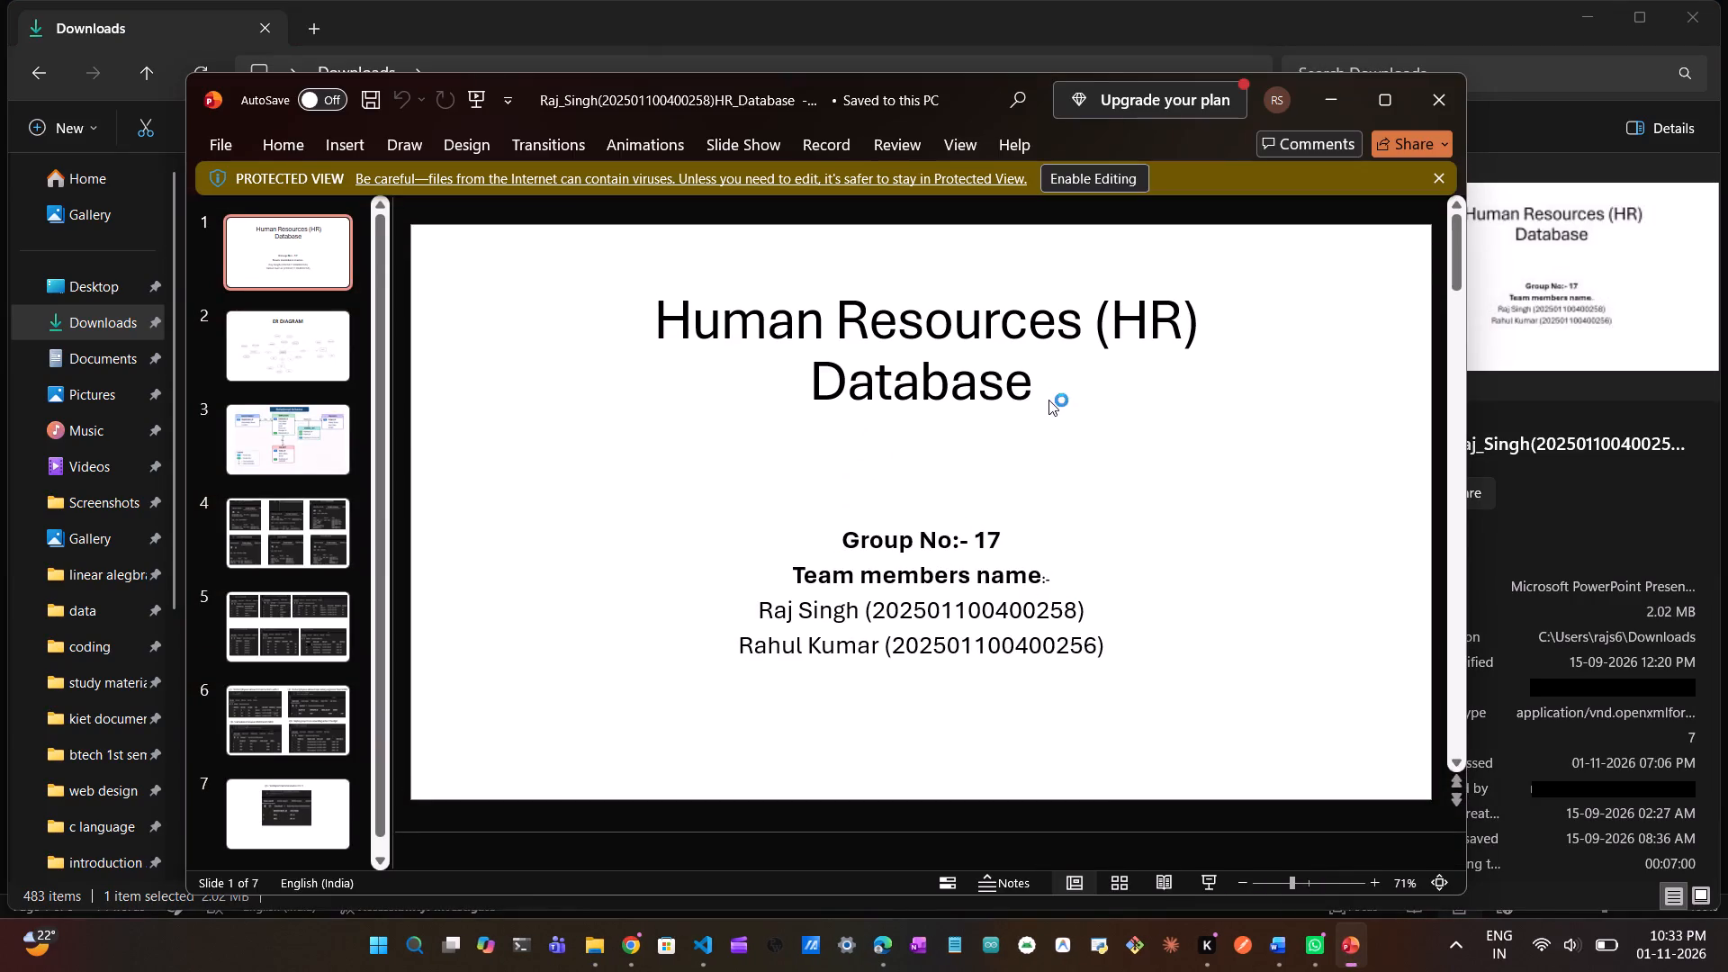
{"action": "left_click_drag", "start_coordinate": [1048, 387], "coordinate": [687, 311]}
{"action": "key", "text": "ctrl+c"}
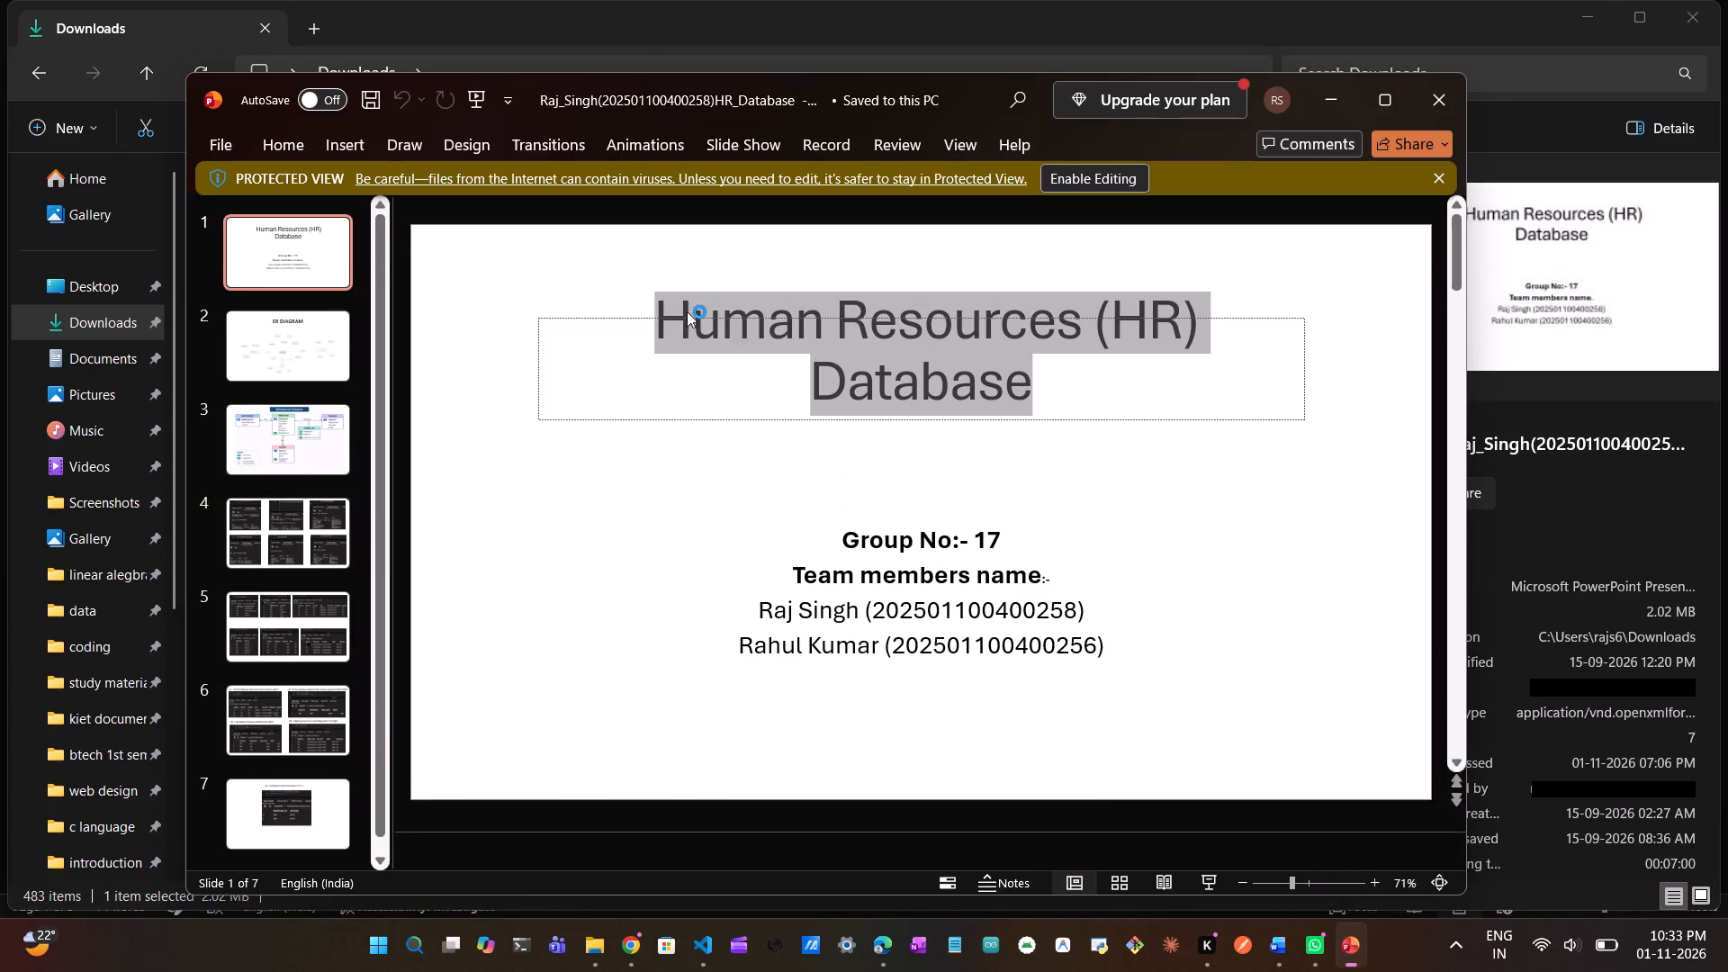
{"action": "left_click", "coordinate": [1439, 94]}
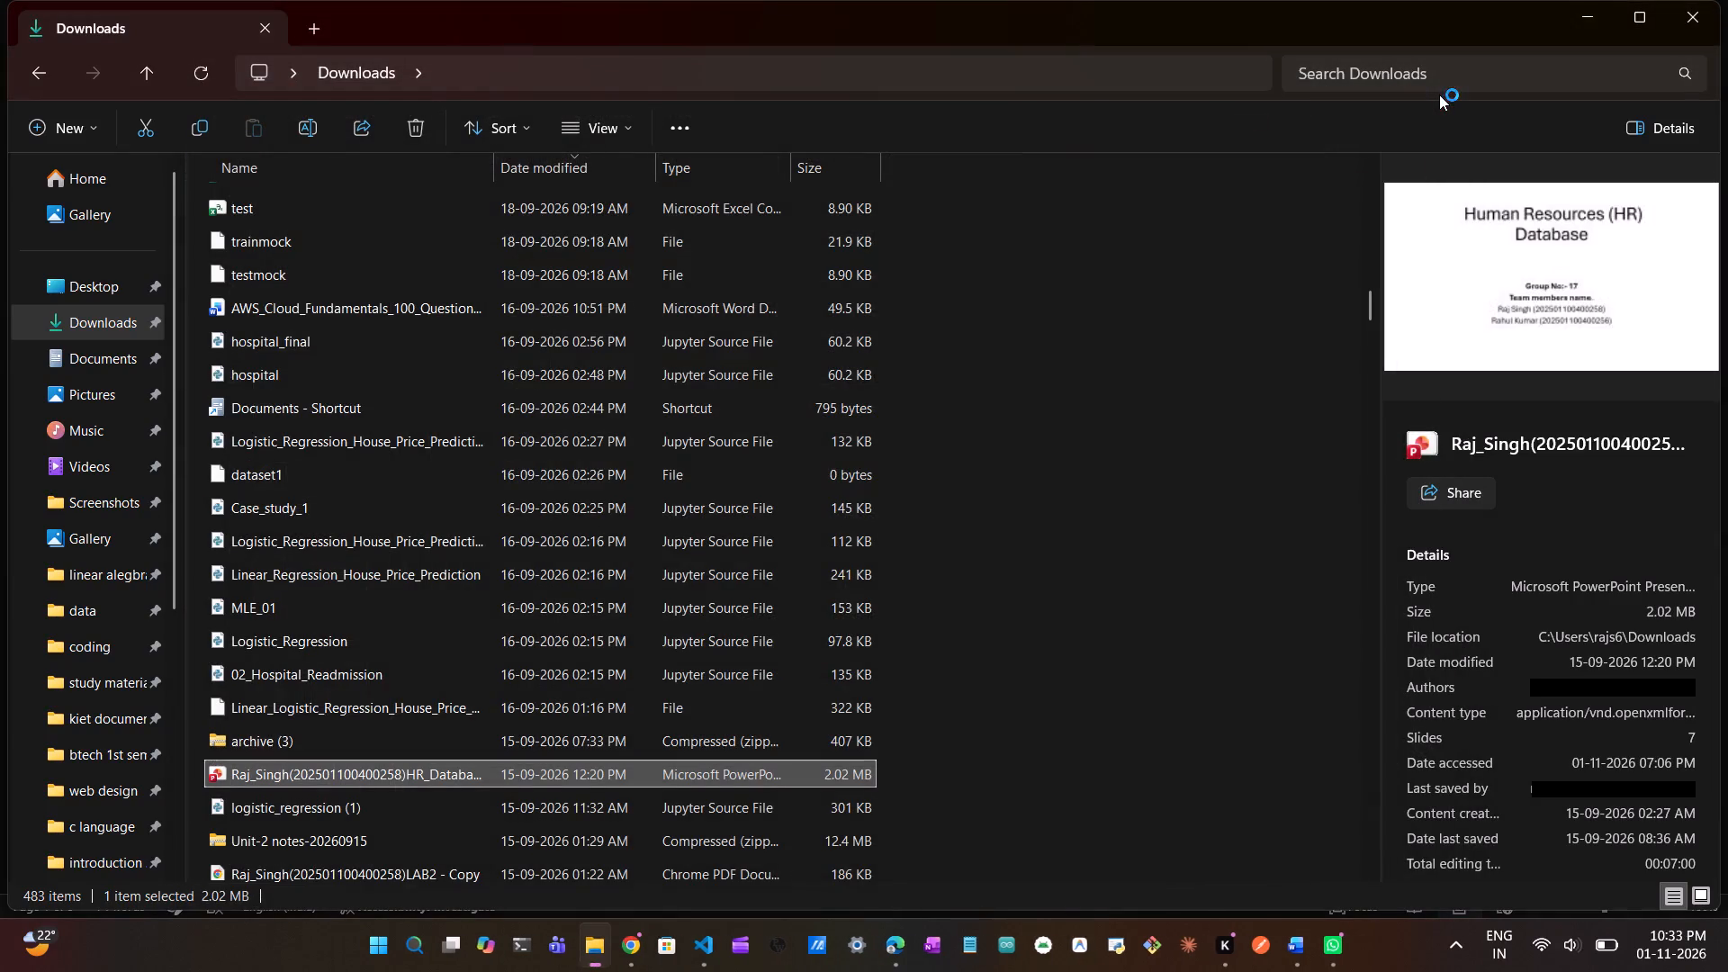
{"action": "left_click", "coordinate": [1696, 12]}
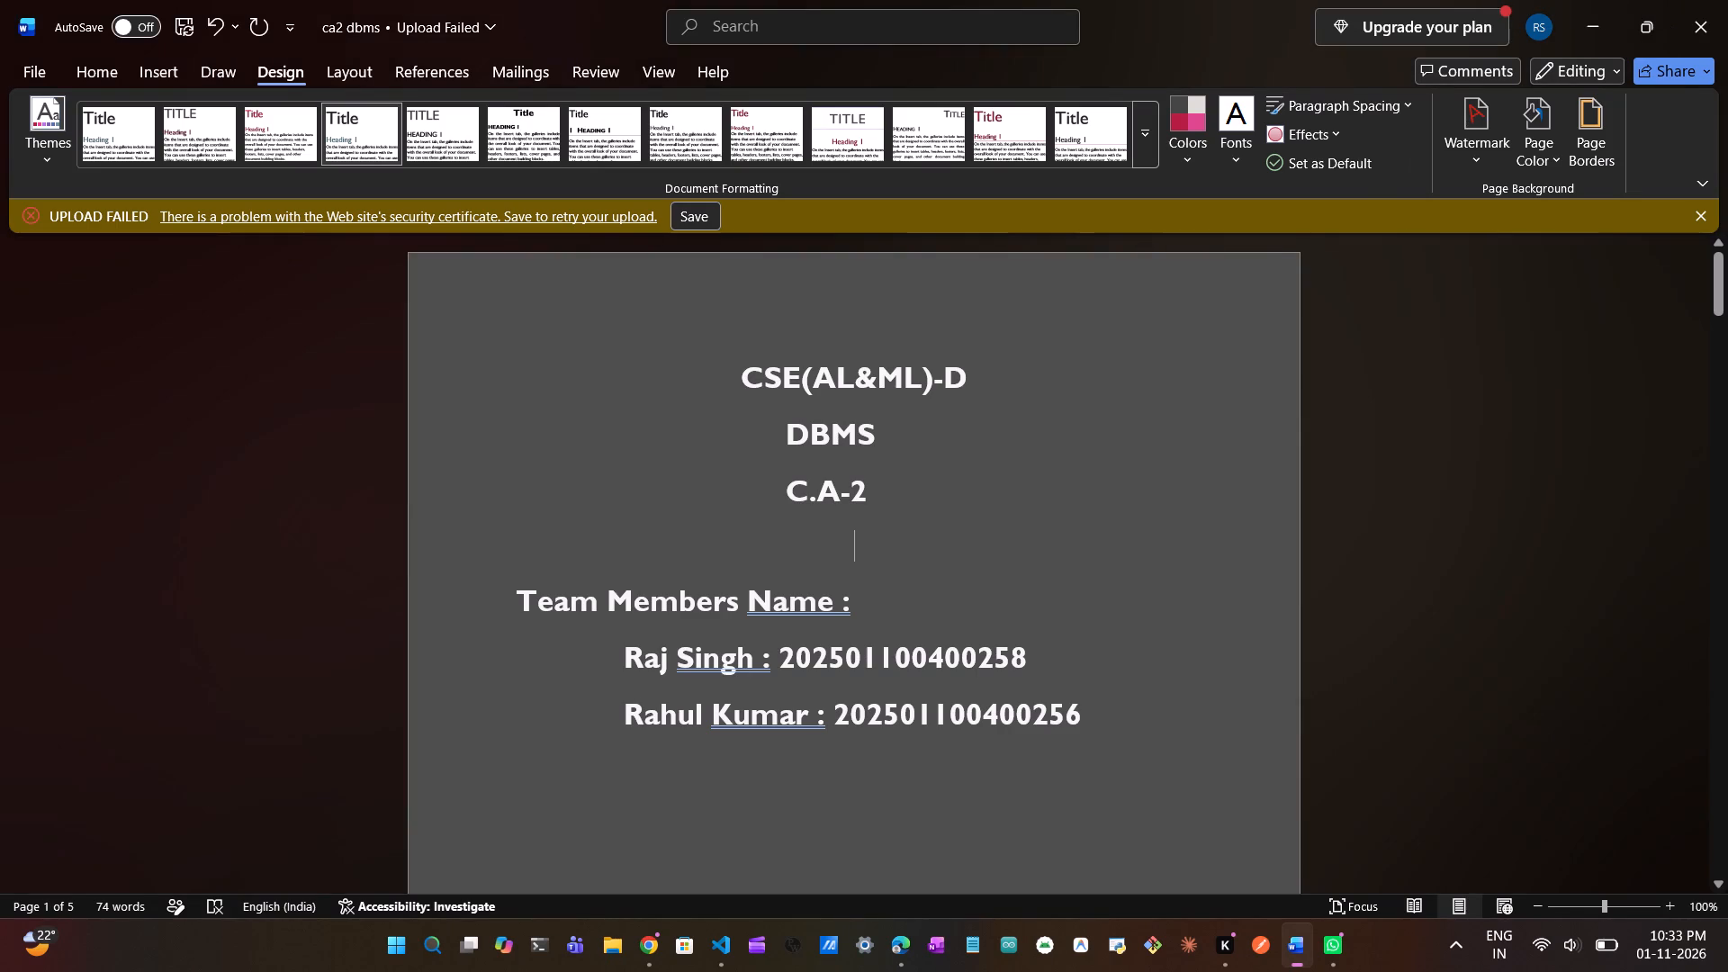
Back in the ca2 dbms document, add one blank line between C.A-2 and the Team Members Name label.
{"action": "key", "text": "Return"}
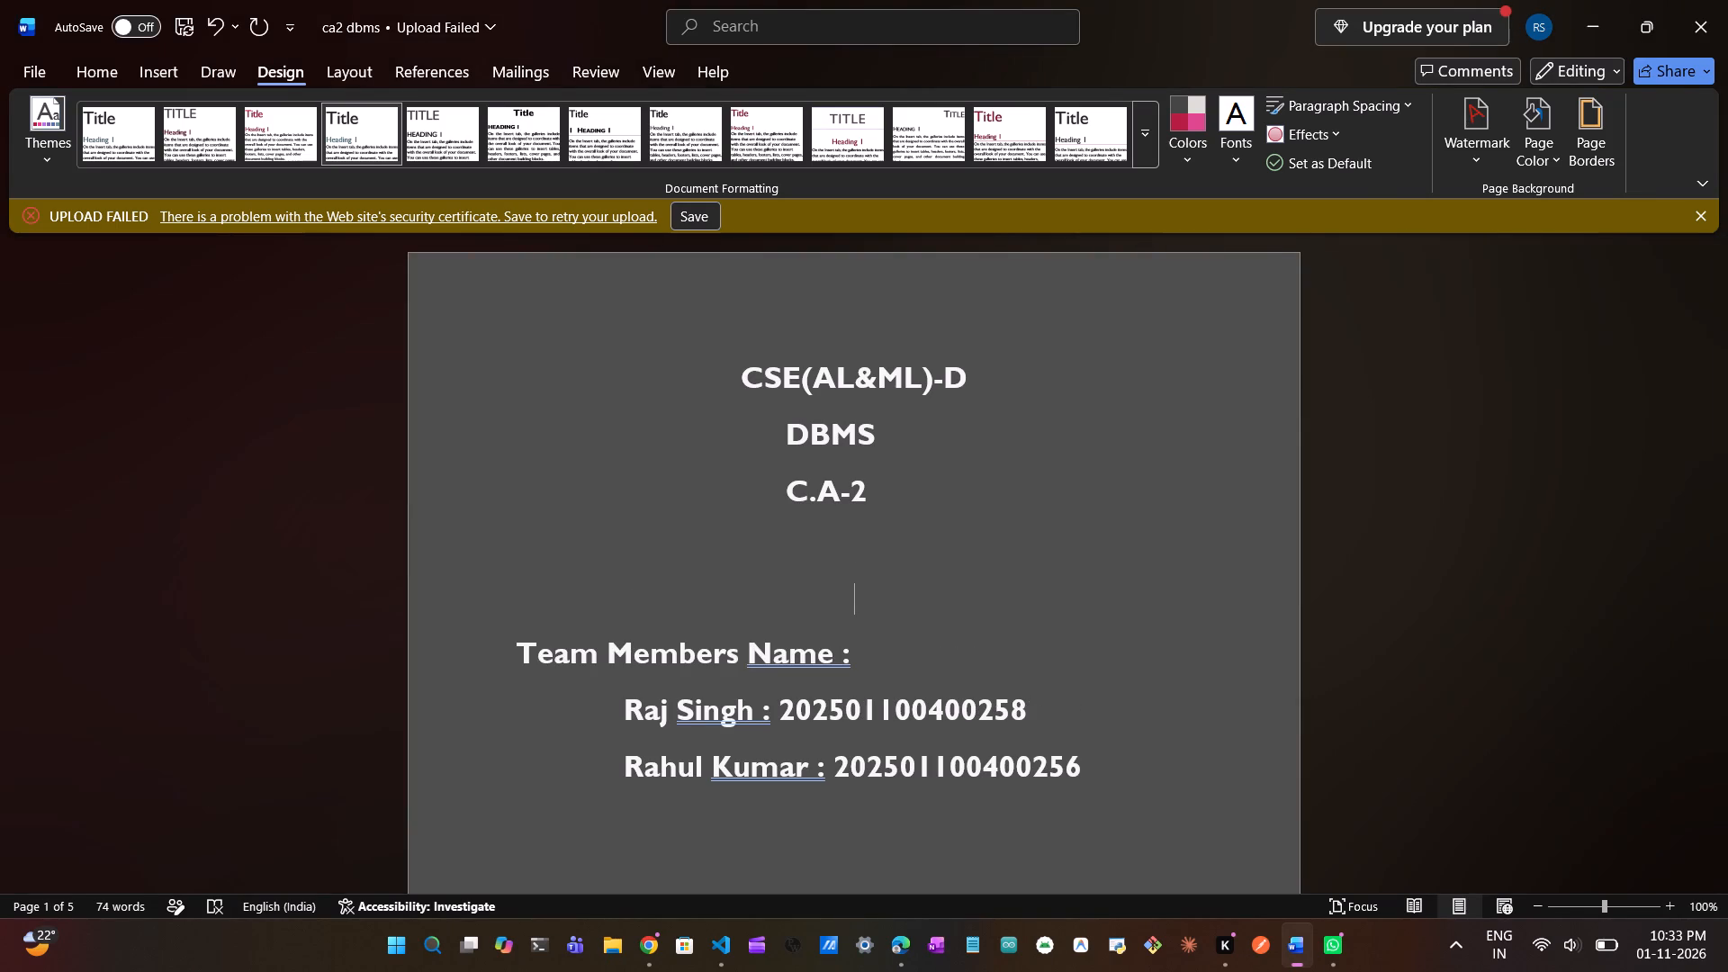
{"action": "key", "text": "BackSpace"}
{"action": "key", "text": "Return"}
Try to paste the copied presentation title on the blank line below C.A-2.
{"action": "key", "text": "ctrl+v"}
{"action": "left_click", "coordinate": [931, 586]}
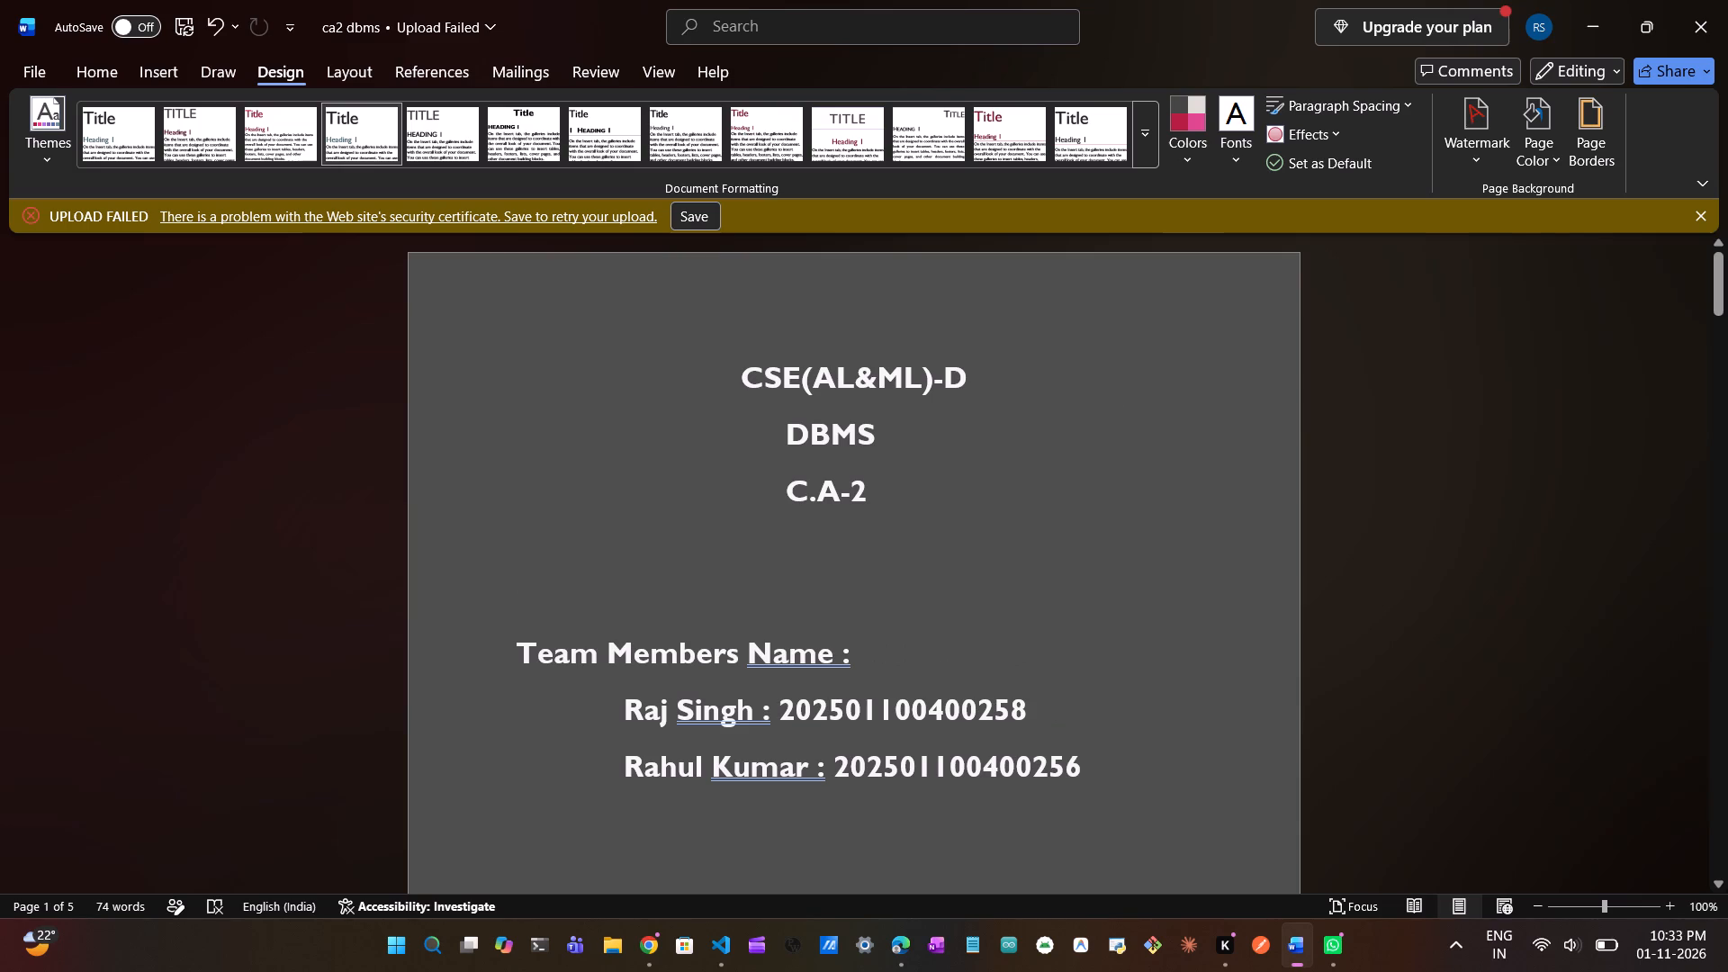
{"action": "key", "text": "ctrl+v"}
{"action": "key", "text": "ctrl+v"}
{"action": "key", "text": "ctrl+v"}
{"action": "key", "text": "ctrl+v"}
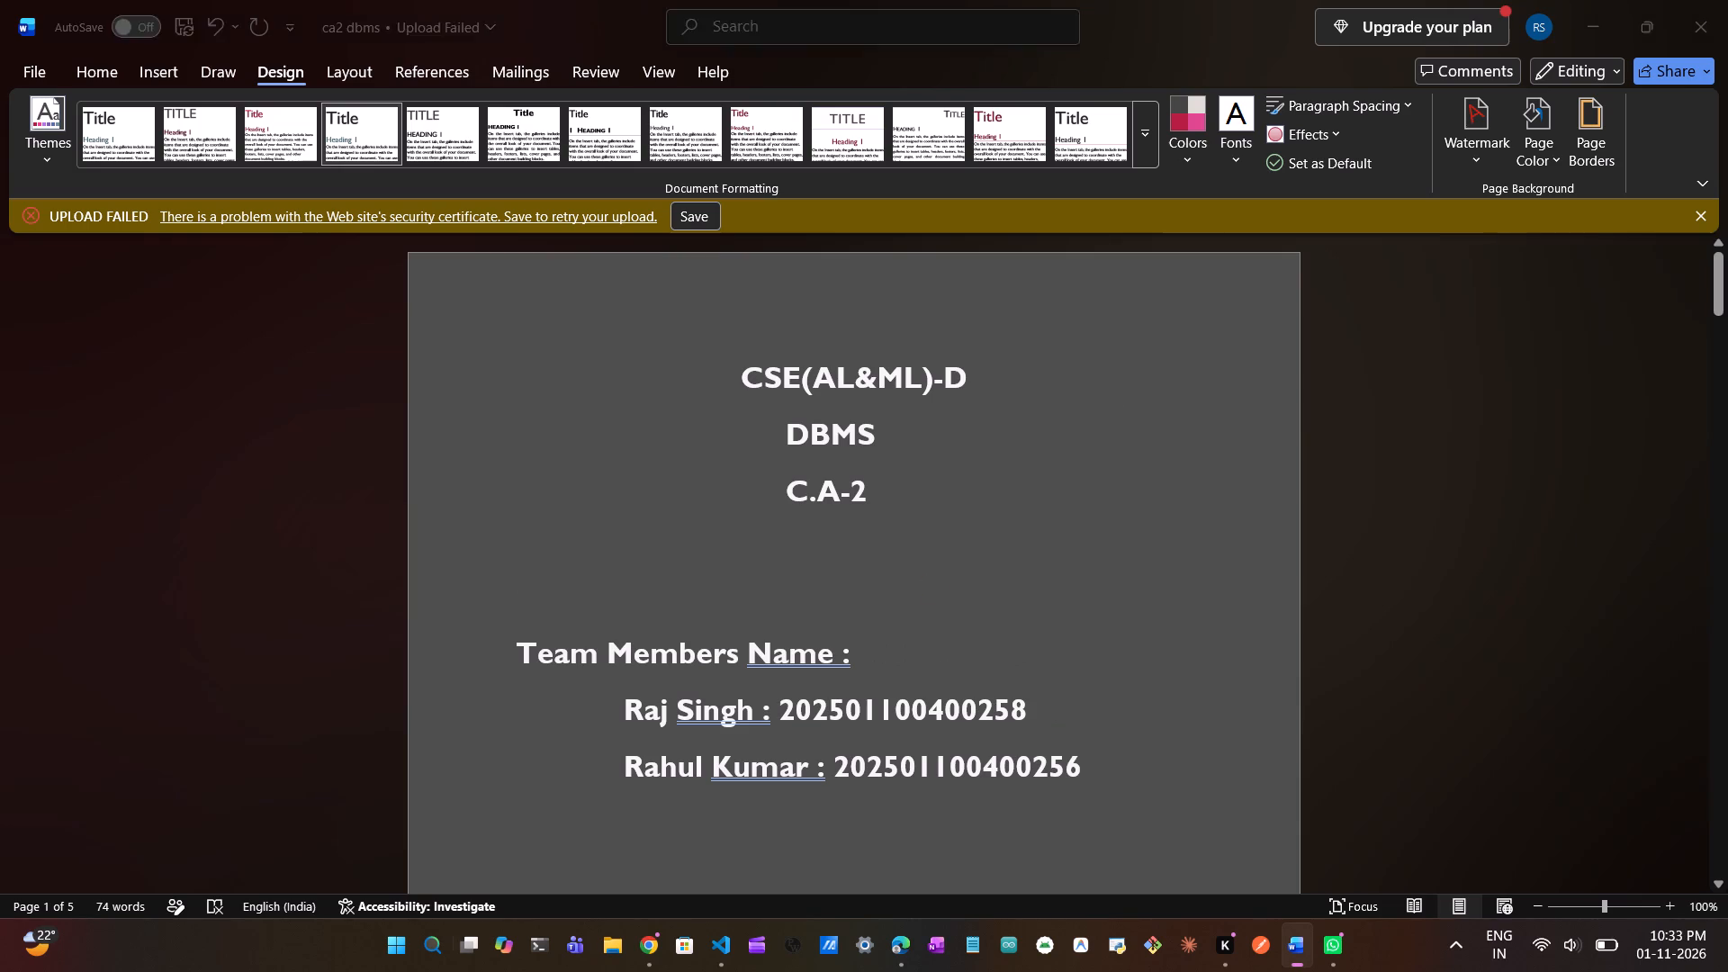
Look through the pages after the title page to check the layout of the questions and their query screenshots.
{"action": "scroll", "coordinate": [931, 586], "scroll_direction": "down", "scroll_amount": 7}
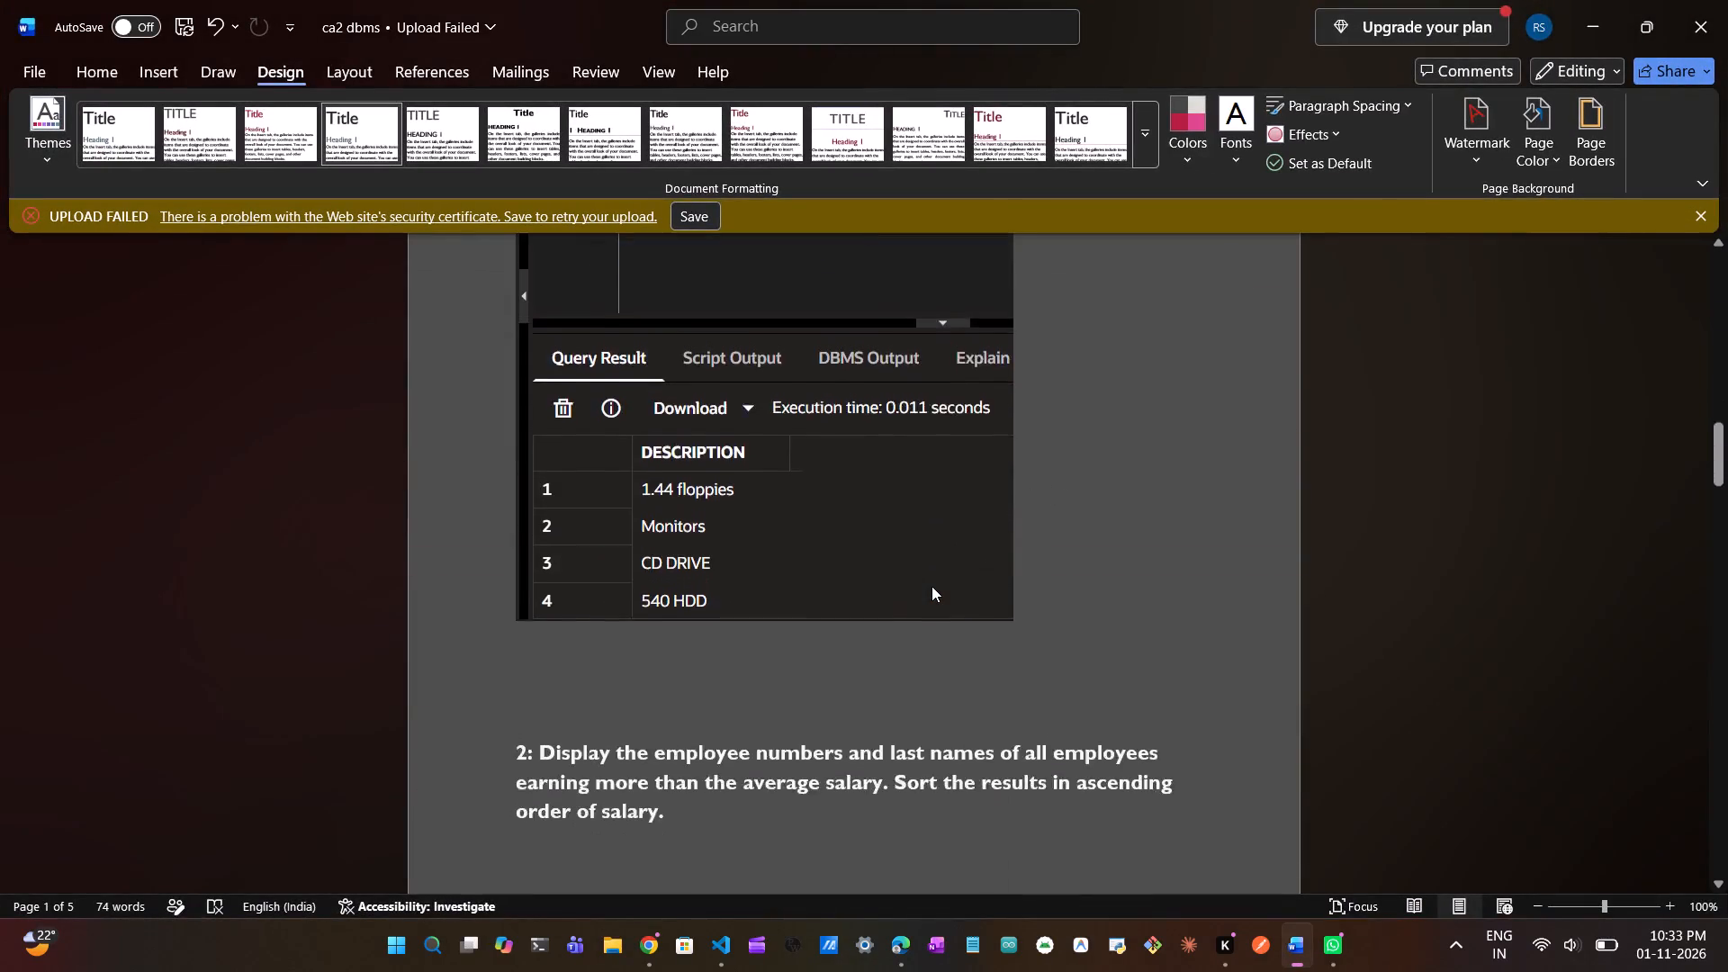
{"action": "scroll", "coordinate": [931, 586], "scroll_direction": "down", "scroll_amount": 4}
{"action": "scroll", "coordinate": [931, 586], "scroll_direction": "up", "scroll_amount": 3}
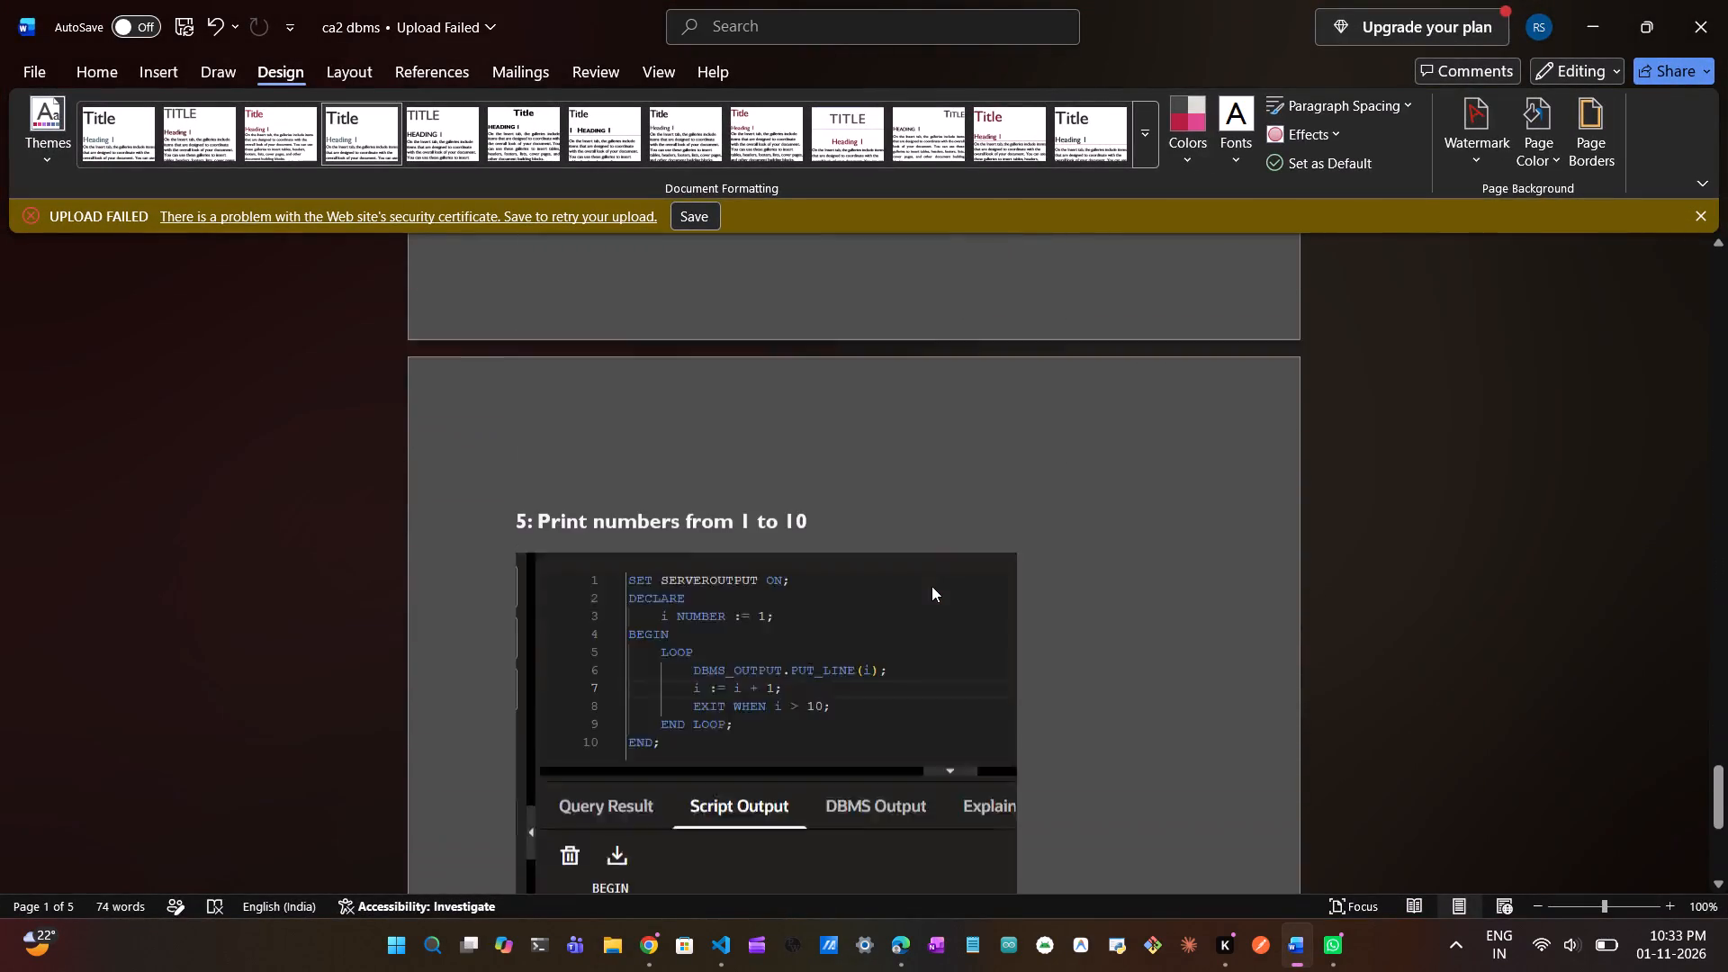
{"action": "scroll", "coordinate": [931, 586], "scroll_direction": "up", "scroll_amount": 8}
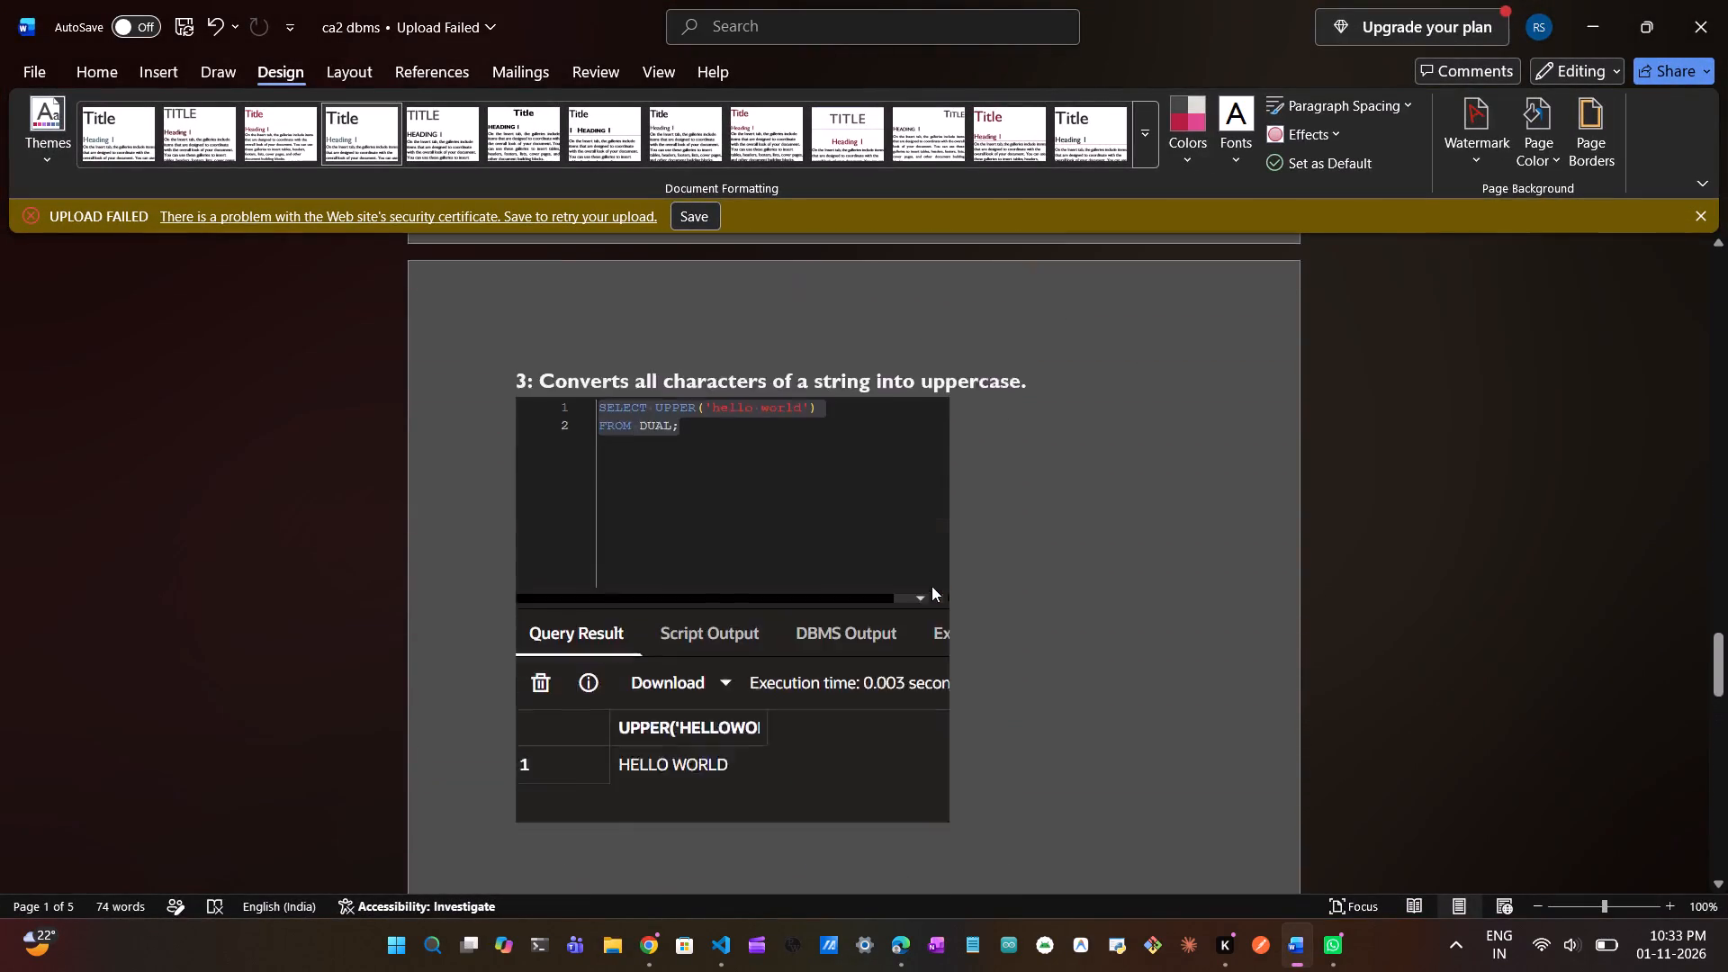
{"action": "scroll", "coordinate": [931, 586], "scroll_direction": "up", "scroll_amount": 8}
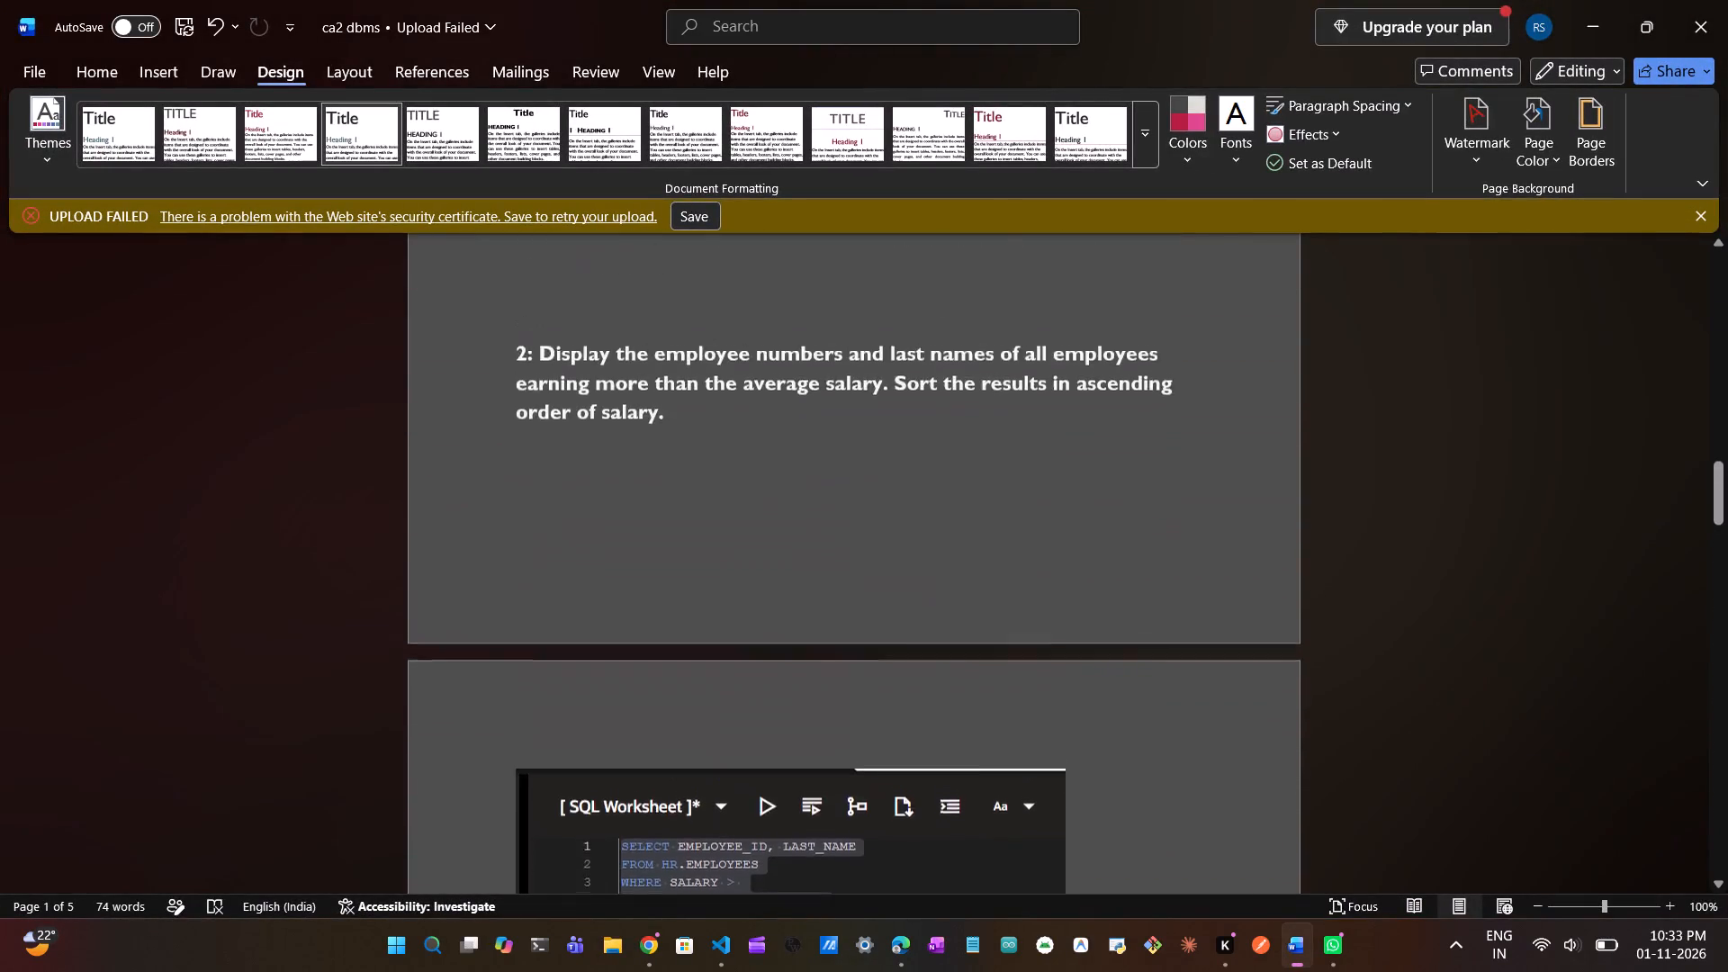
{"action": "scroll", "coordinate": [931, 586], "scroll_direction": "up", "scroll_amount": 2}
{"action": "scroll", "coordinate": [931, 586], "scroll_direction": "down", "scroll_amount": 1}
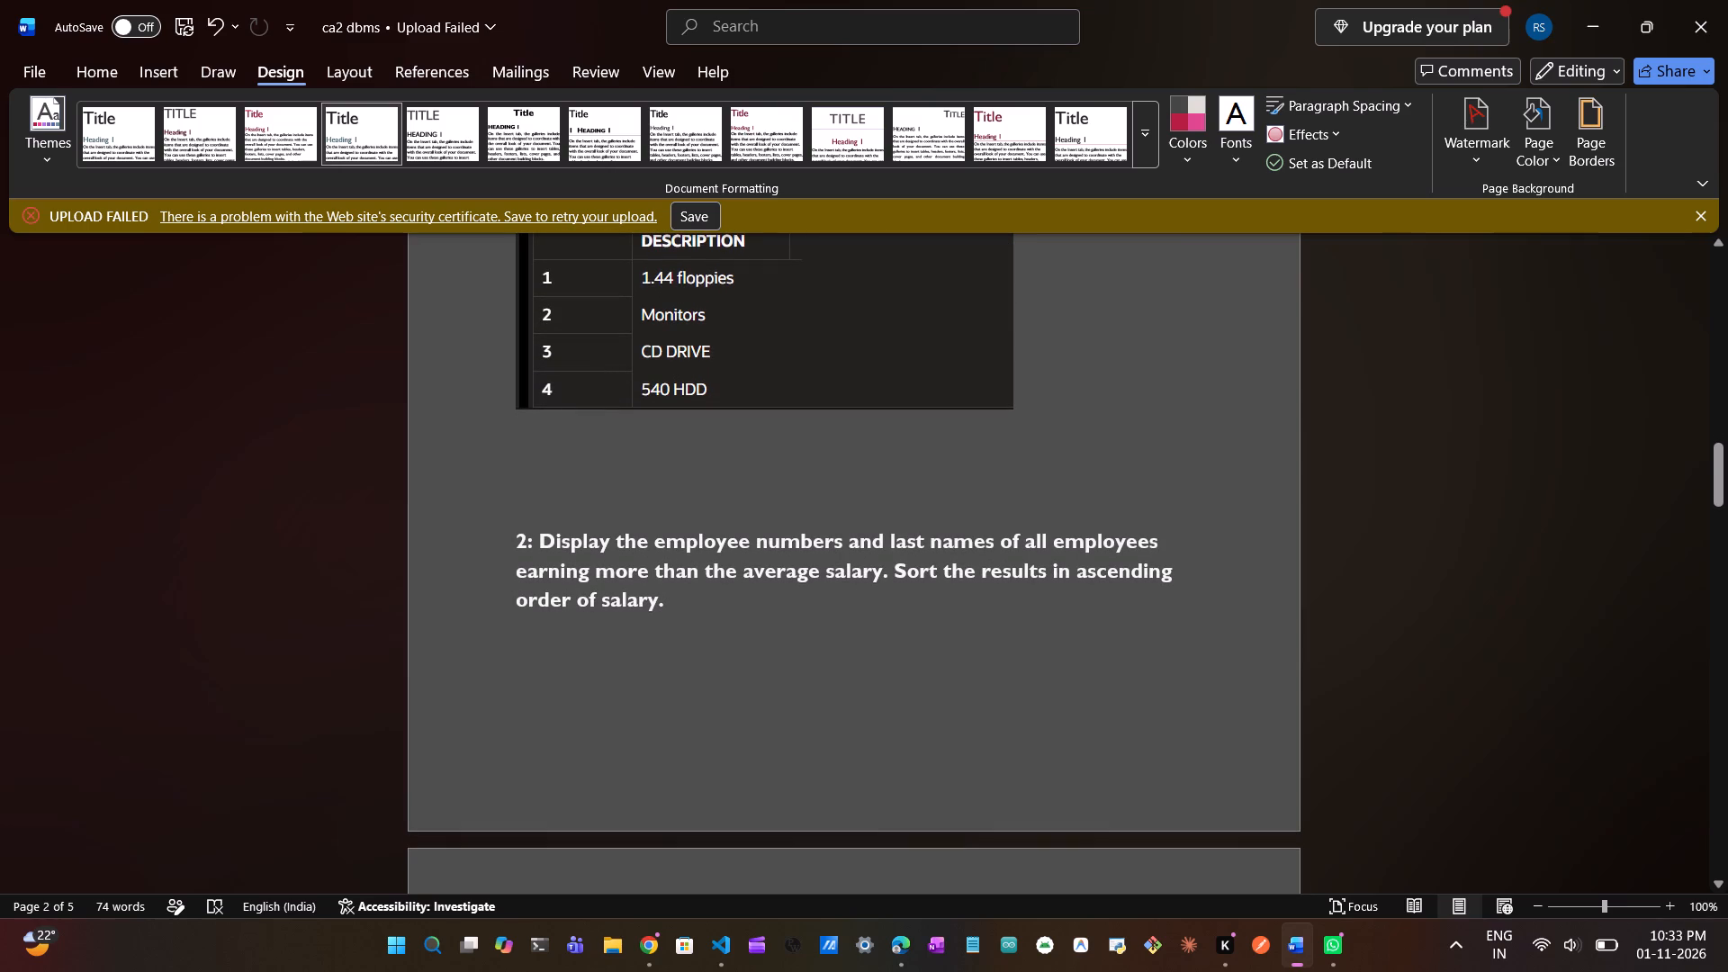
Insert three blank lines above question 2 to move it further down from the first question's query result.
{"action": "left_click", "coordinate": [522, 531]}
{"action": "key", "text": "Left"}
{"action": "key", "text": "Return"}
{"action": "key", "text": "Return"}
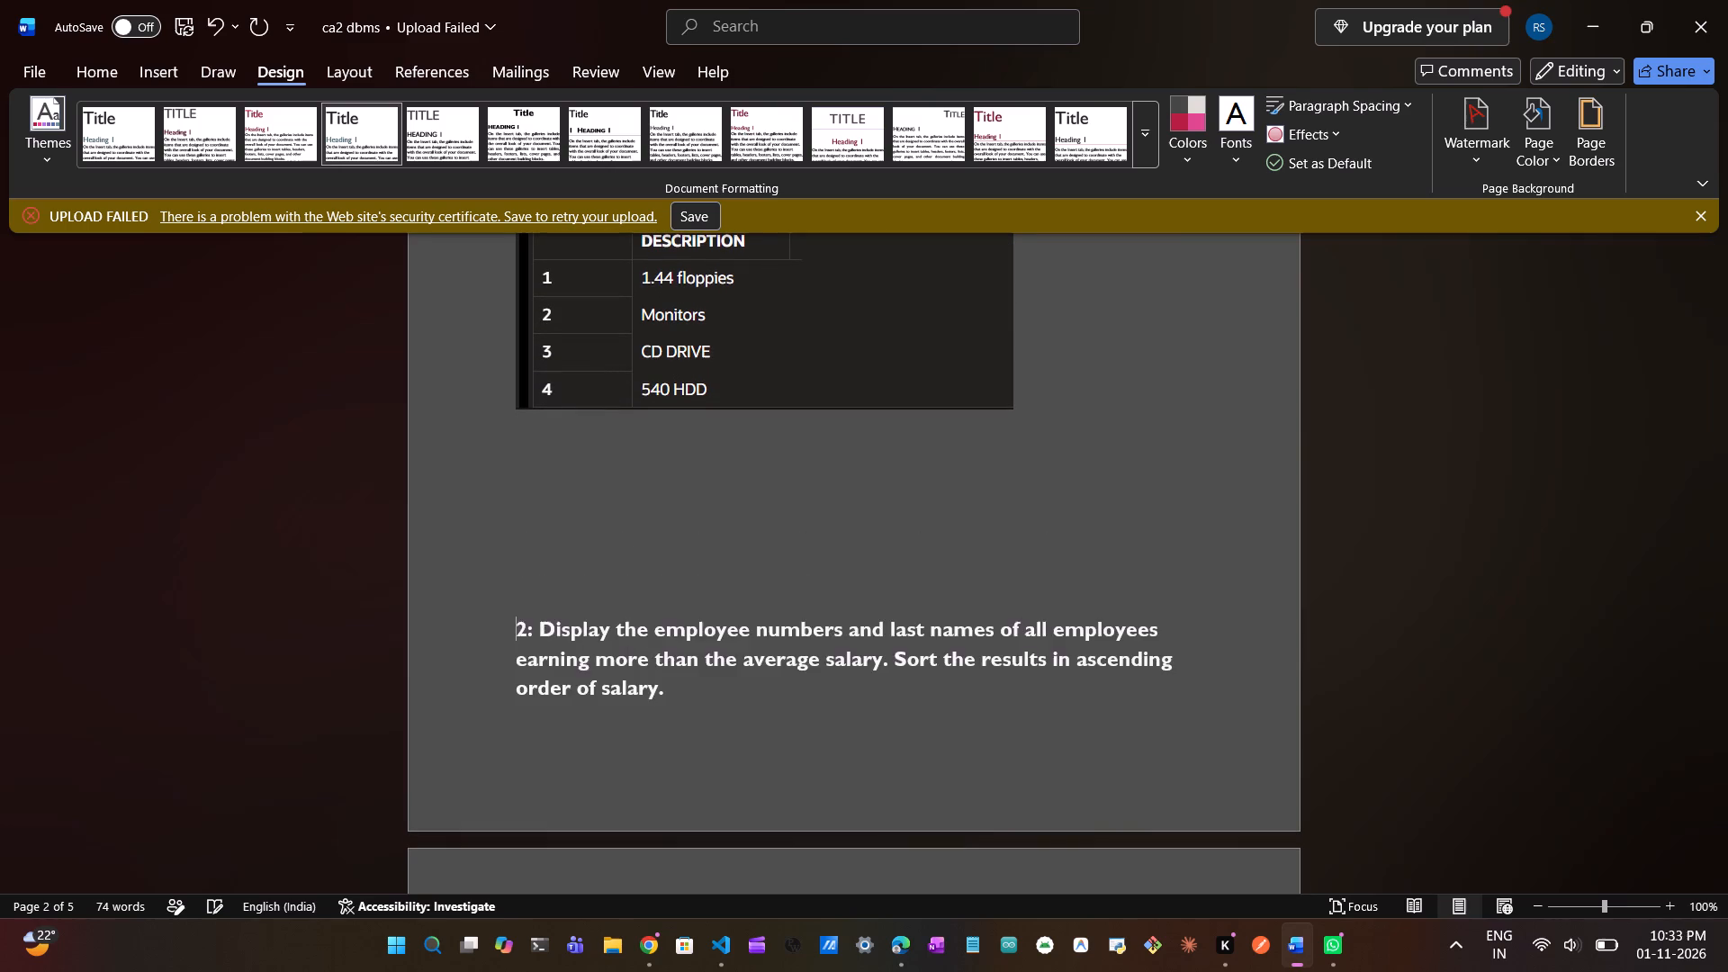
{"action": "key", "text": "Return"}
Enter HR followed by a pair of parentheses on the blank line below C.A-2 on the title page.
{"action": "scroll", "coordinate": [522, 531], "scroll_direction": "down", "scroll_amount": 4}
{"action": "scroll", "coordinate": [522, 531], "scroll_direction": "up", "scroll_amount": 1}
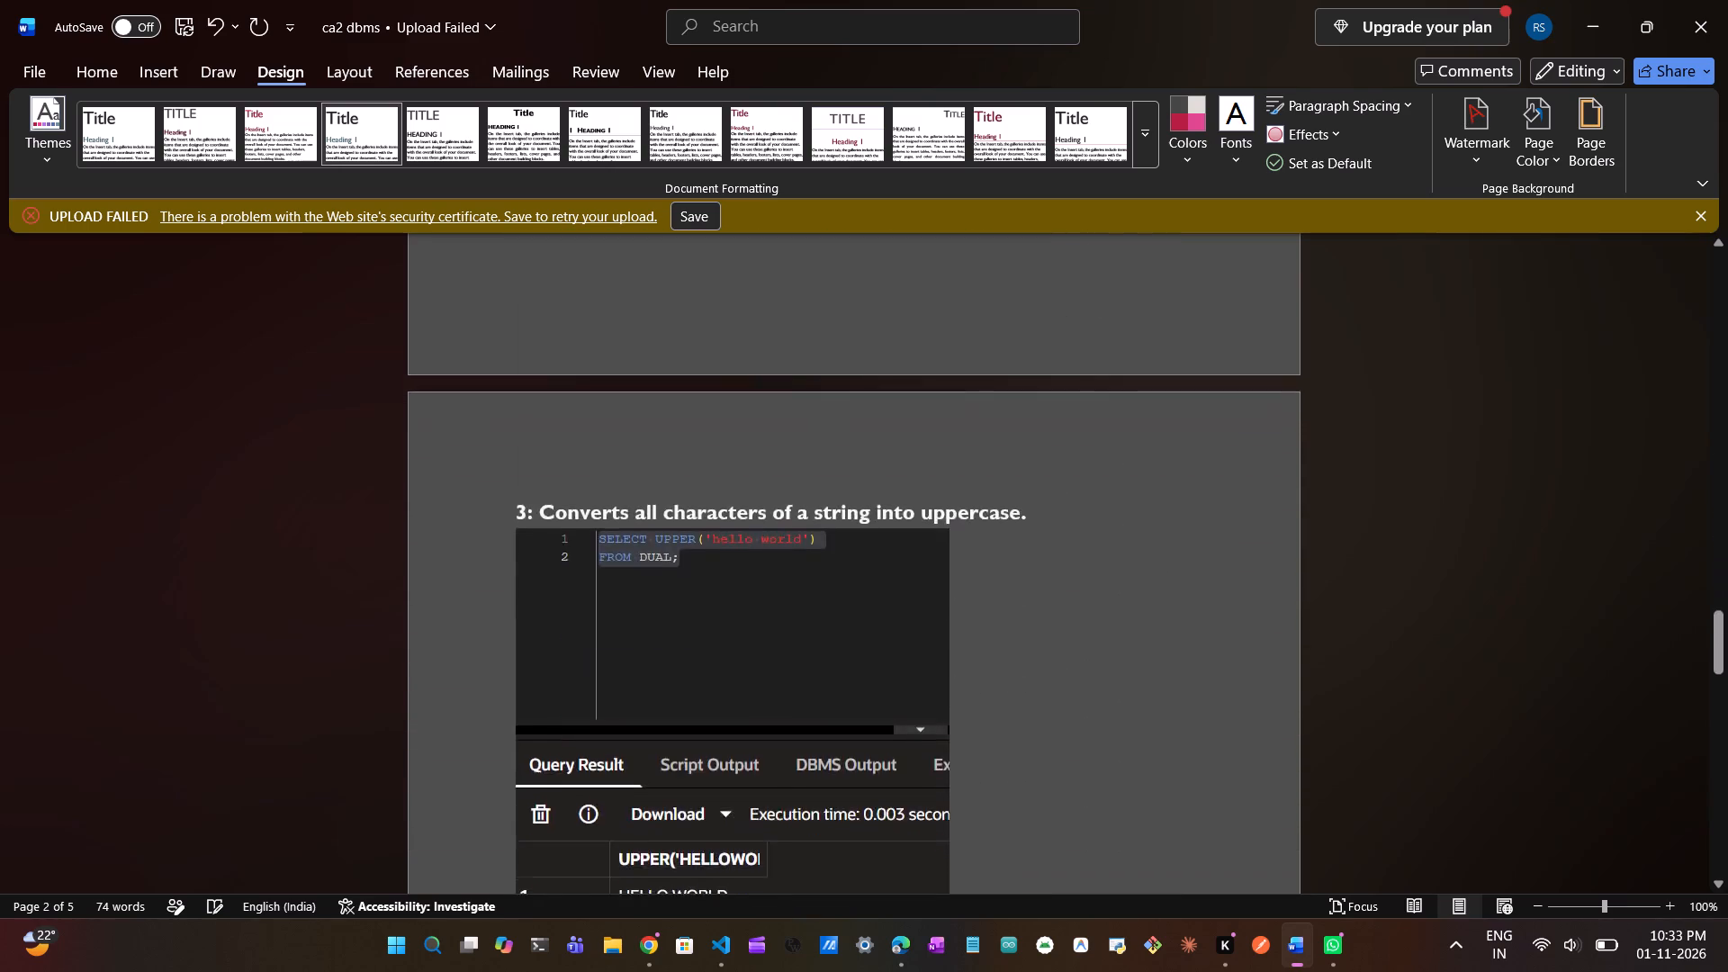
{"action": "scroll", "coordinate": [522, 531], "scroll_direction": "up", "scroll_amount": 4}
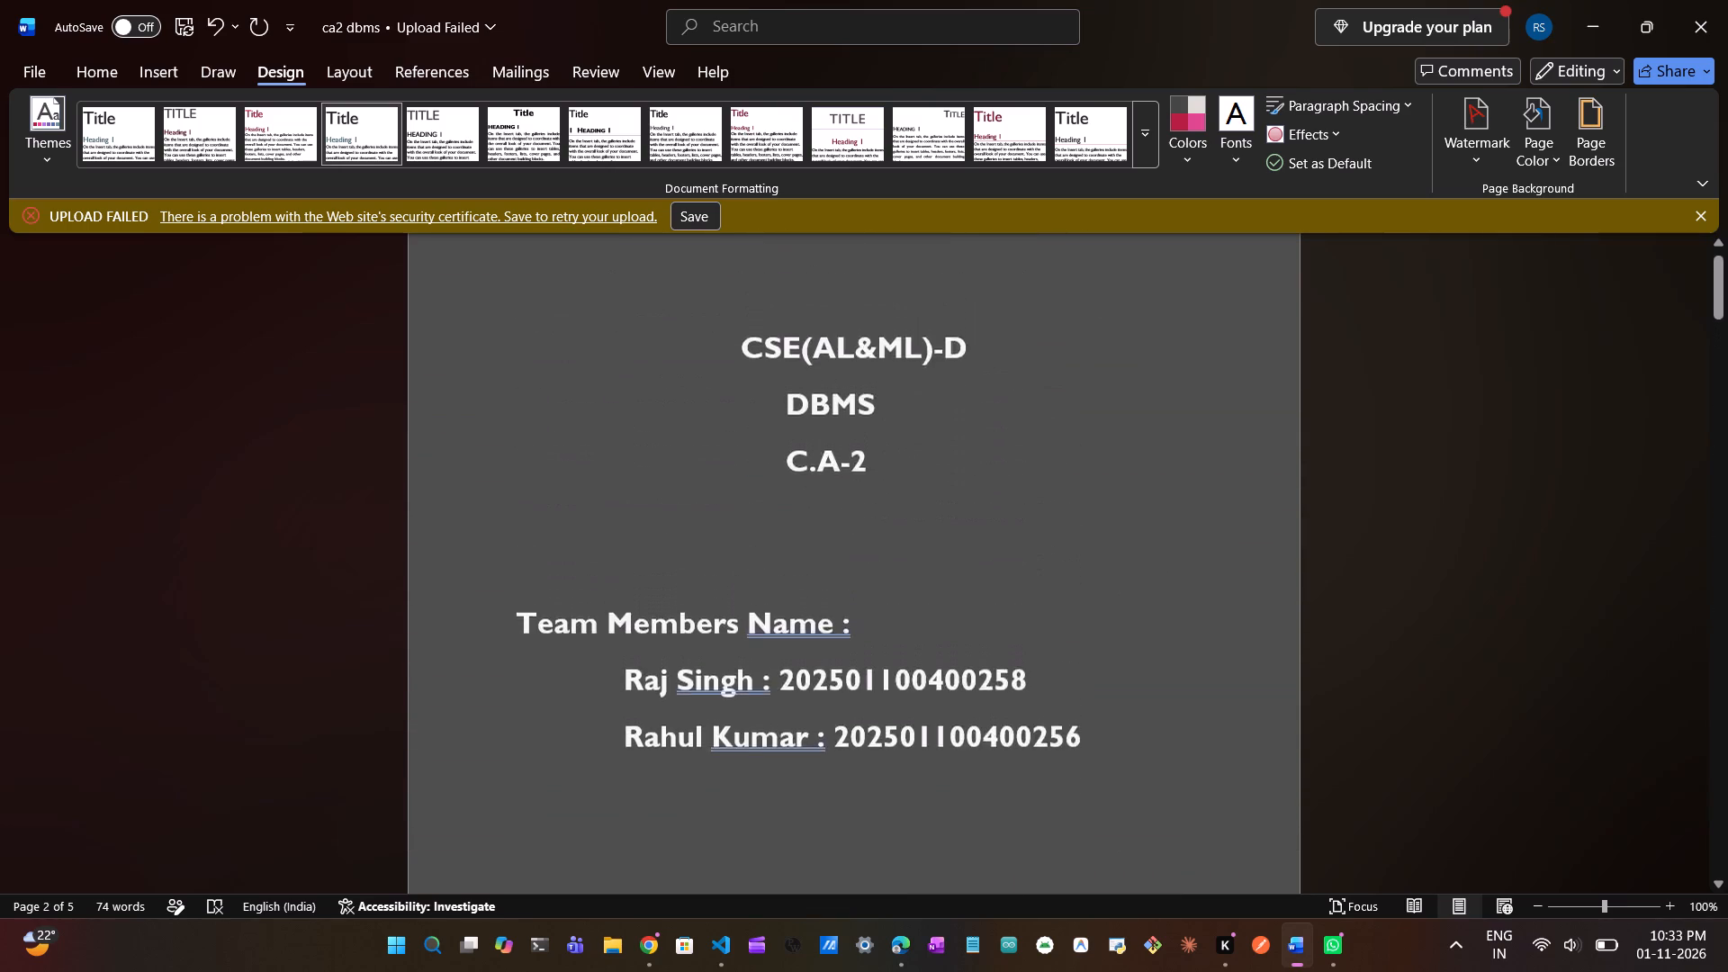
{"action": "scroll", "coordinate": [522, 531], "scroll_direction": "up", "scroll_amount": 2}
{"action": "left_click", "coordinate": [783, 643]}
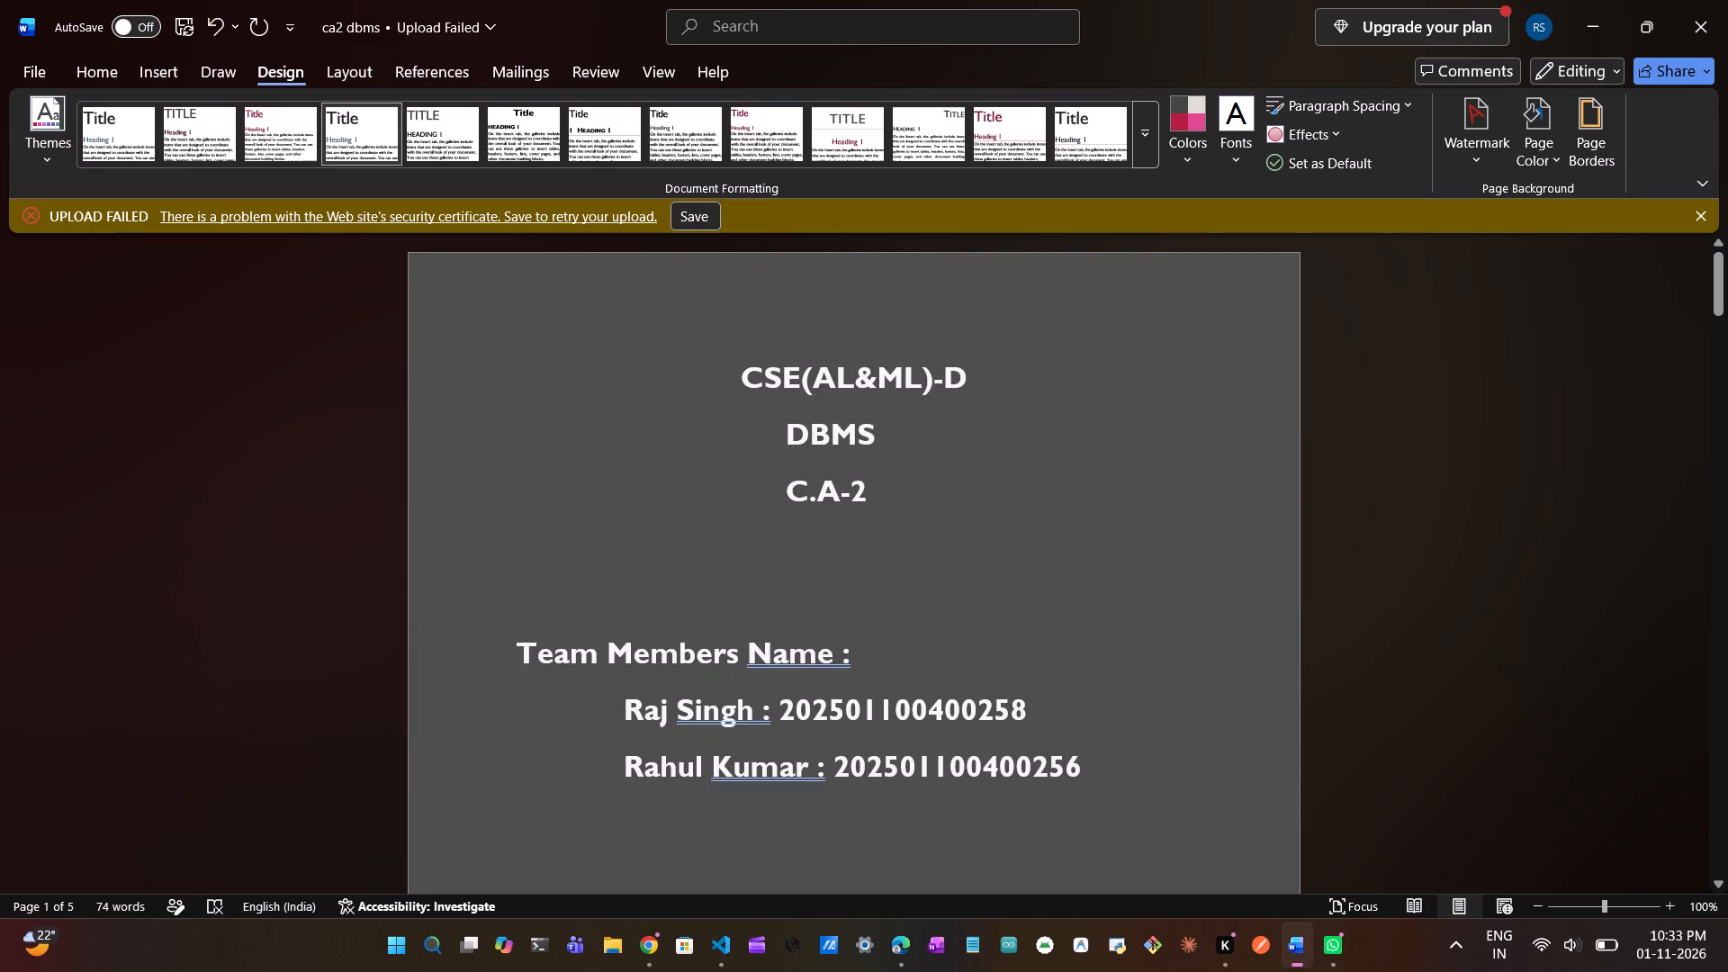
{"action": "left_click", "coordinate": [842, 544]}
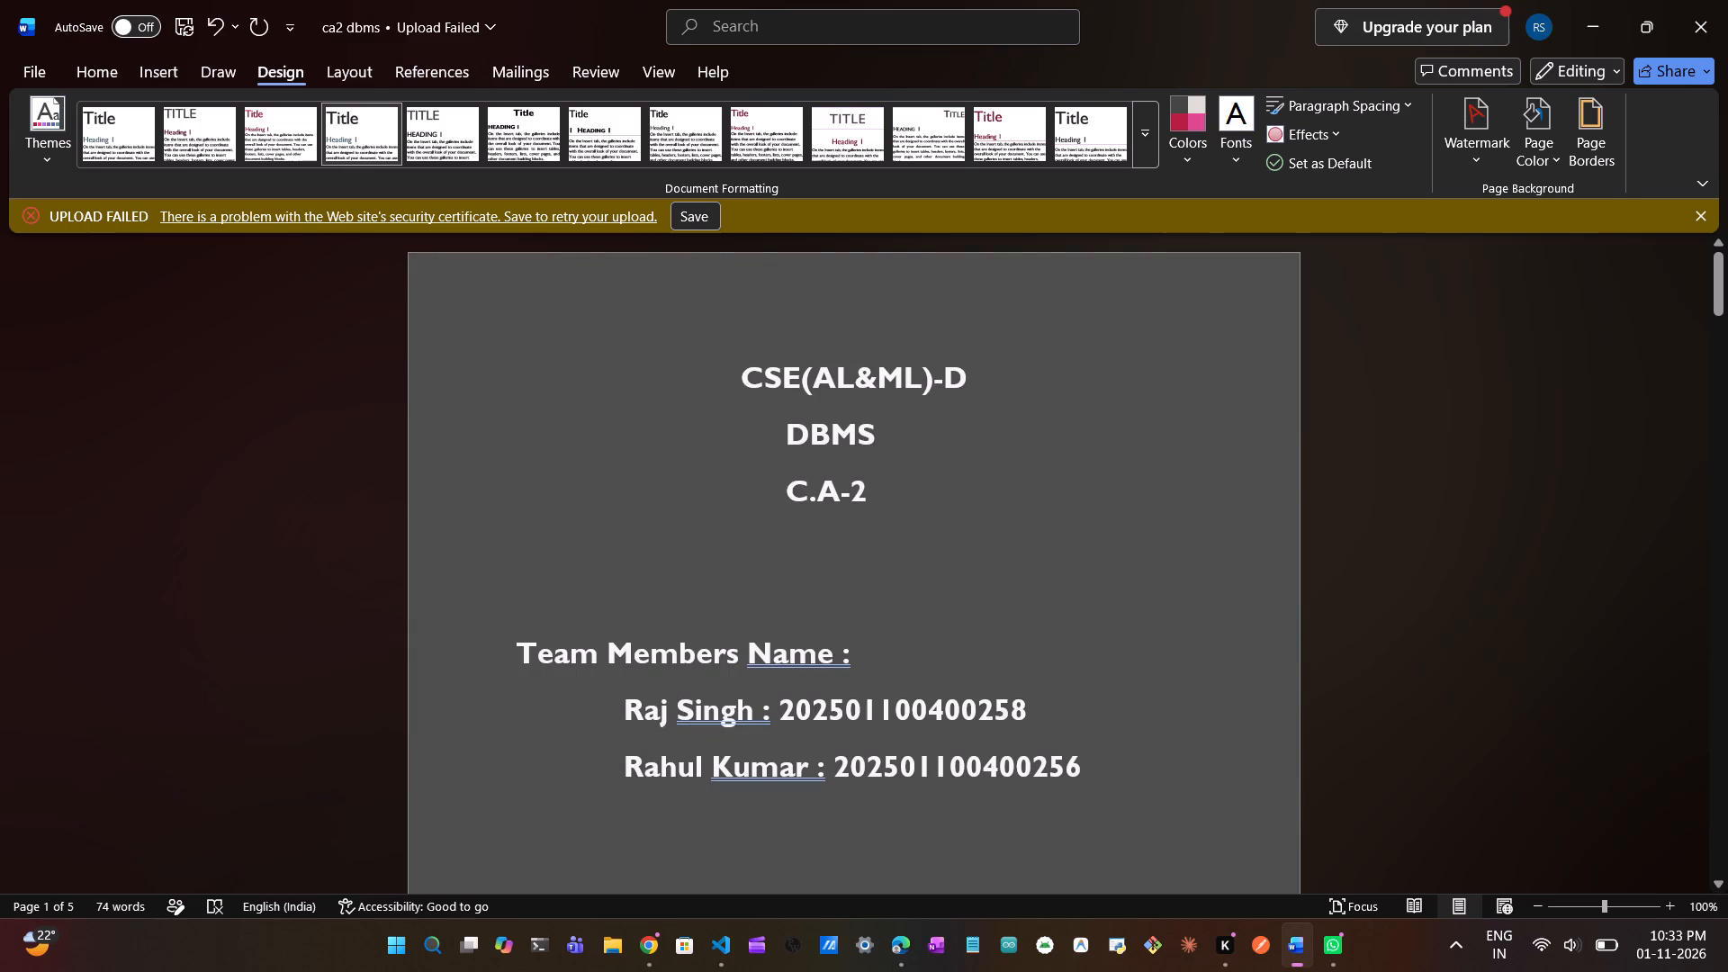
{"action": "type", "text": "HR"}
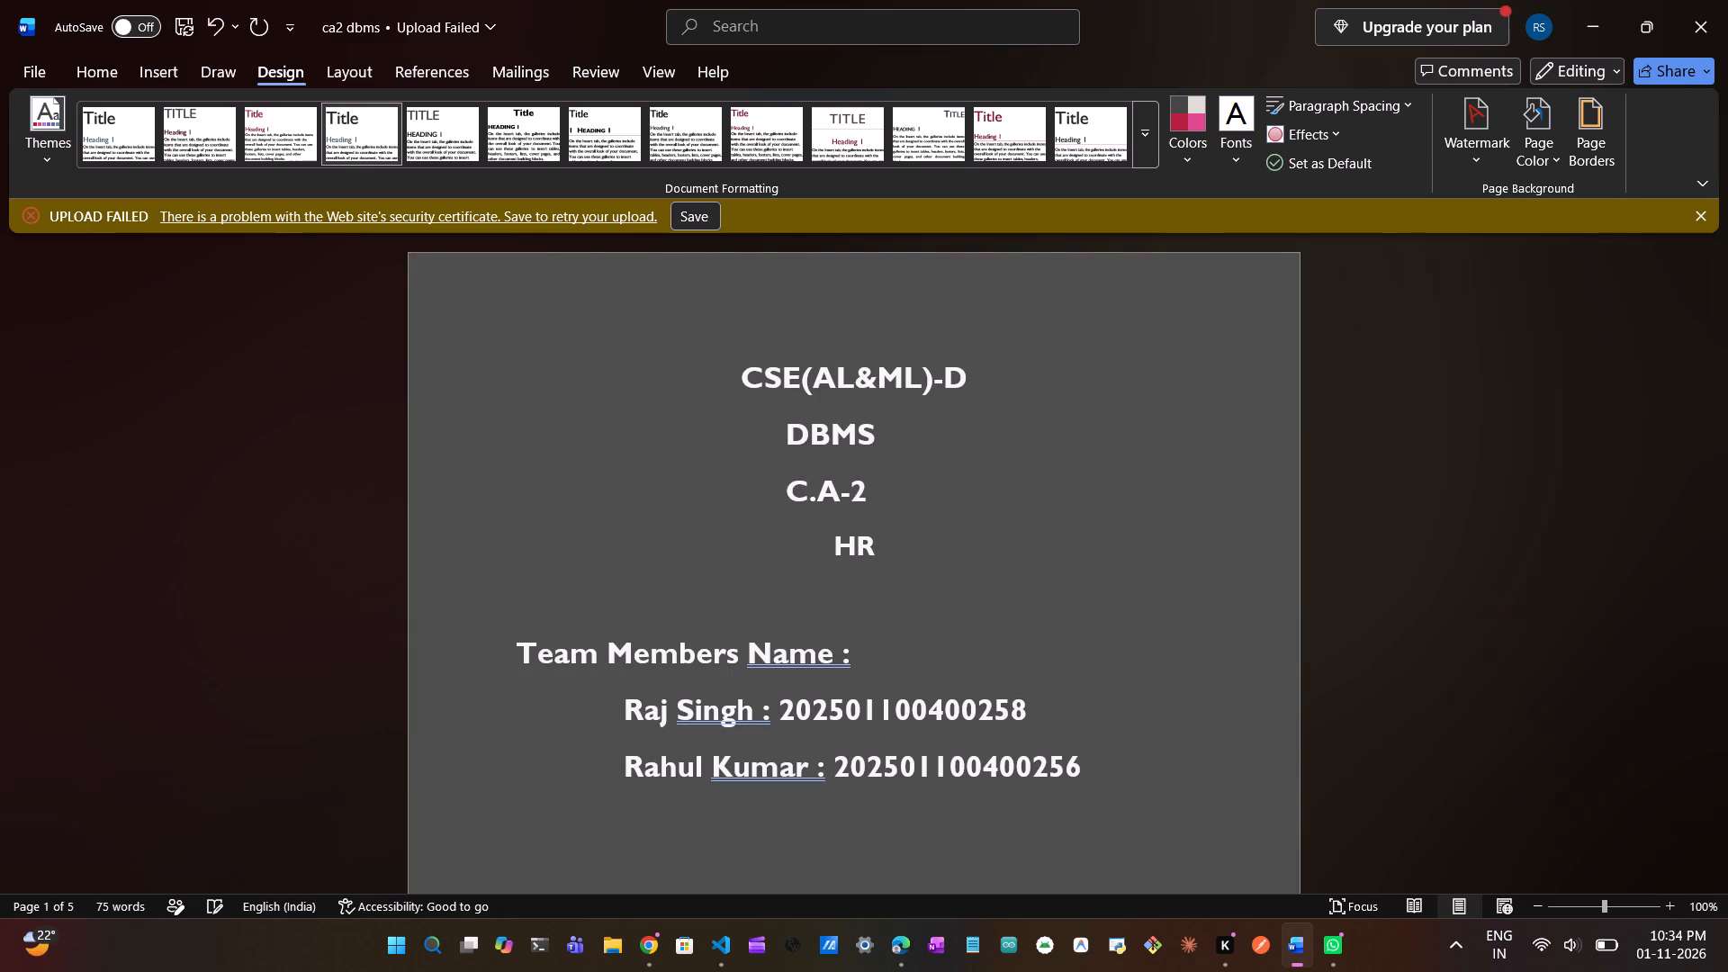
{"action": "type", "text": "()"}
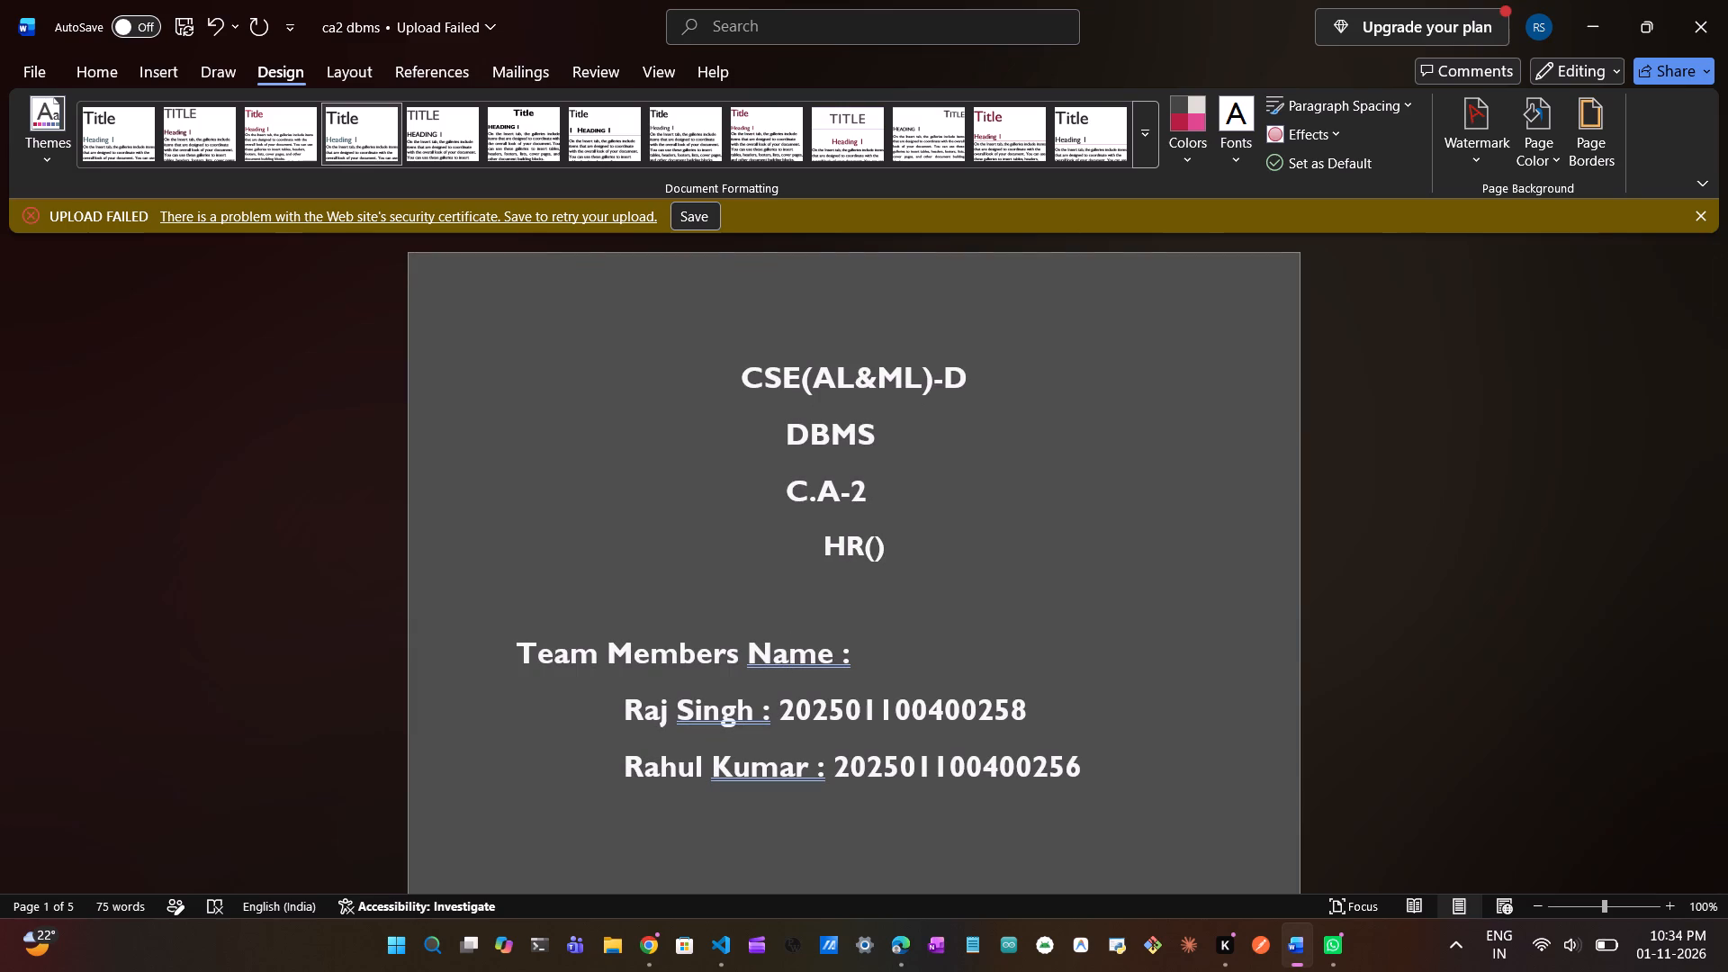
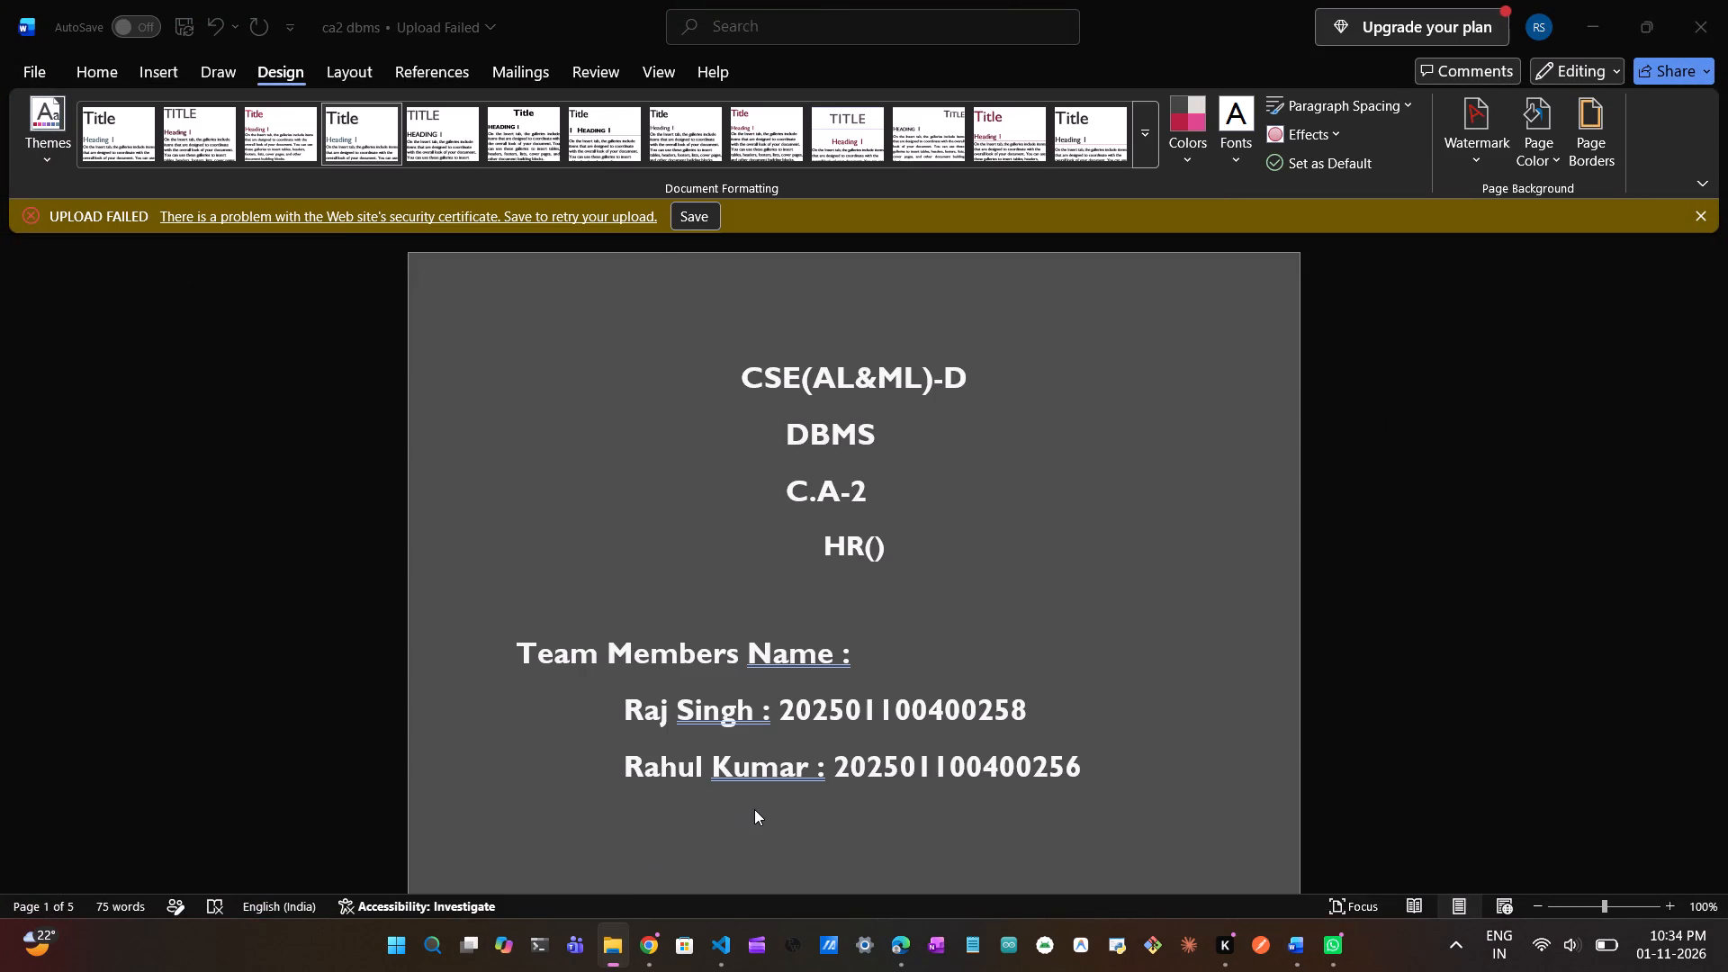
In File Explorer, search the Downloads folder for HUMAN and open the HR_Database presentation.
{"action": "left_click", "coordinate": [612, 941]}
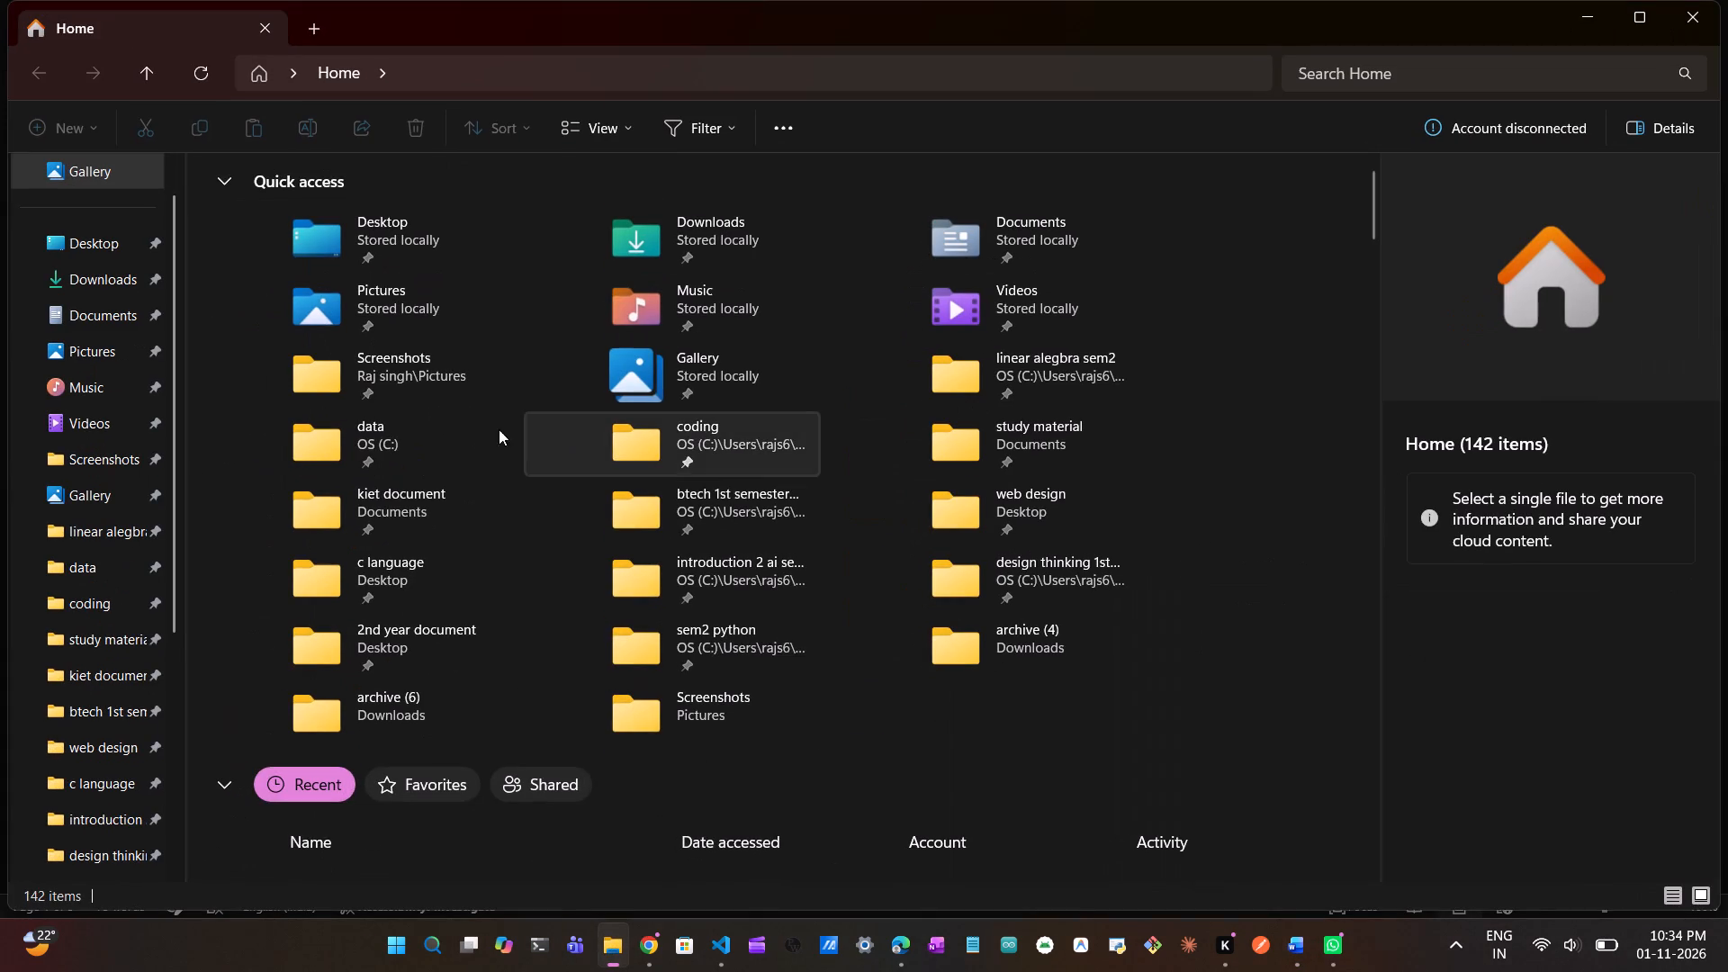
{"action": "left_click", "coordinate": [138, 290]}
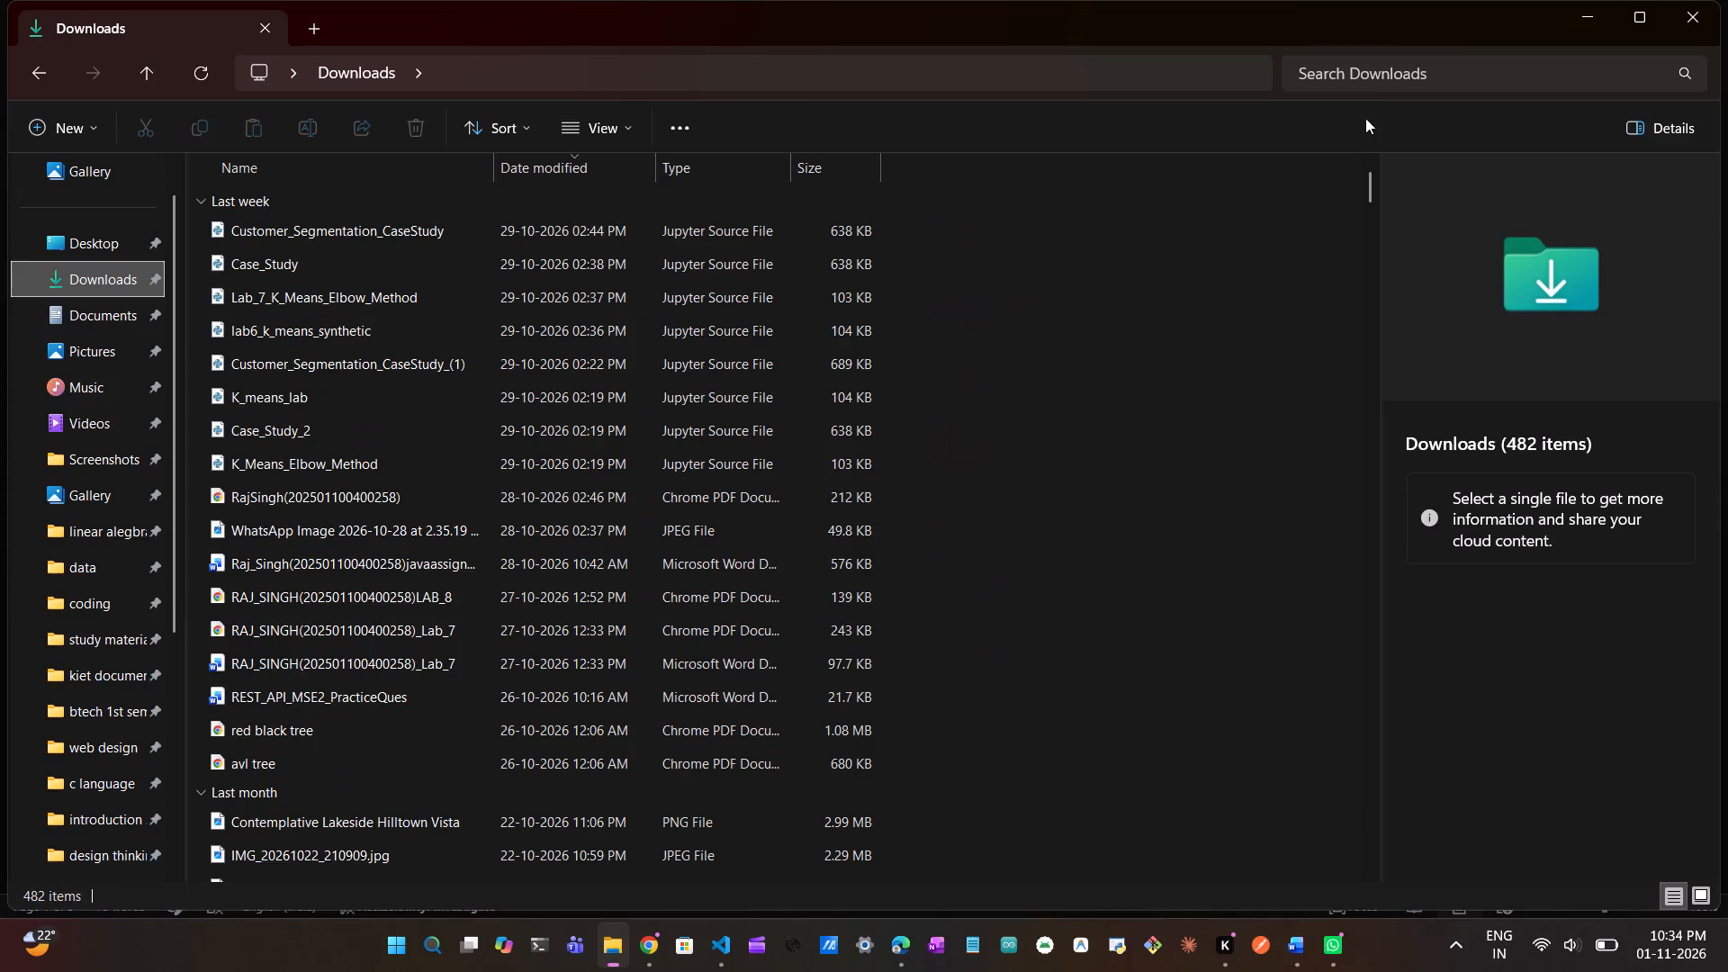
{"action": "left_click", "coordinate": [1373, 74]}
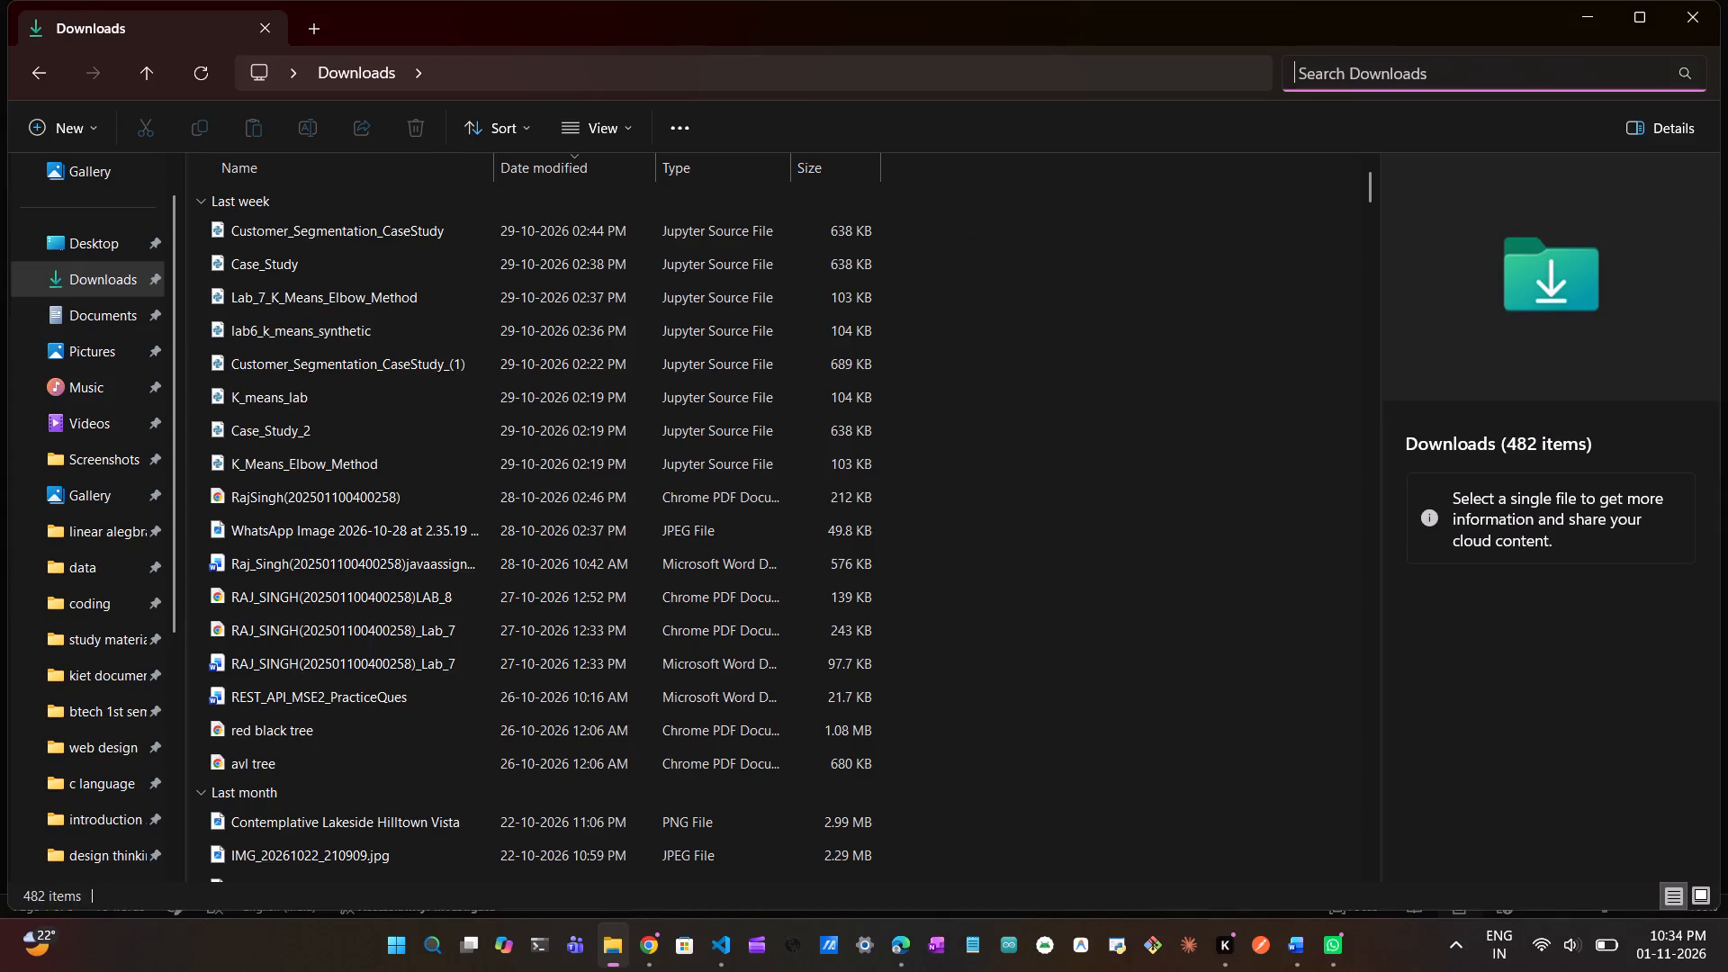
{"action": "type", "text": "HUMAN"}
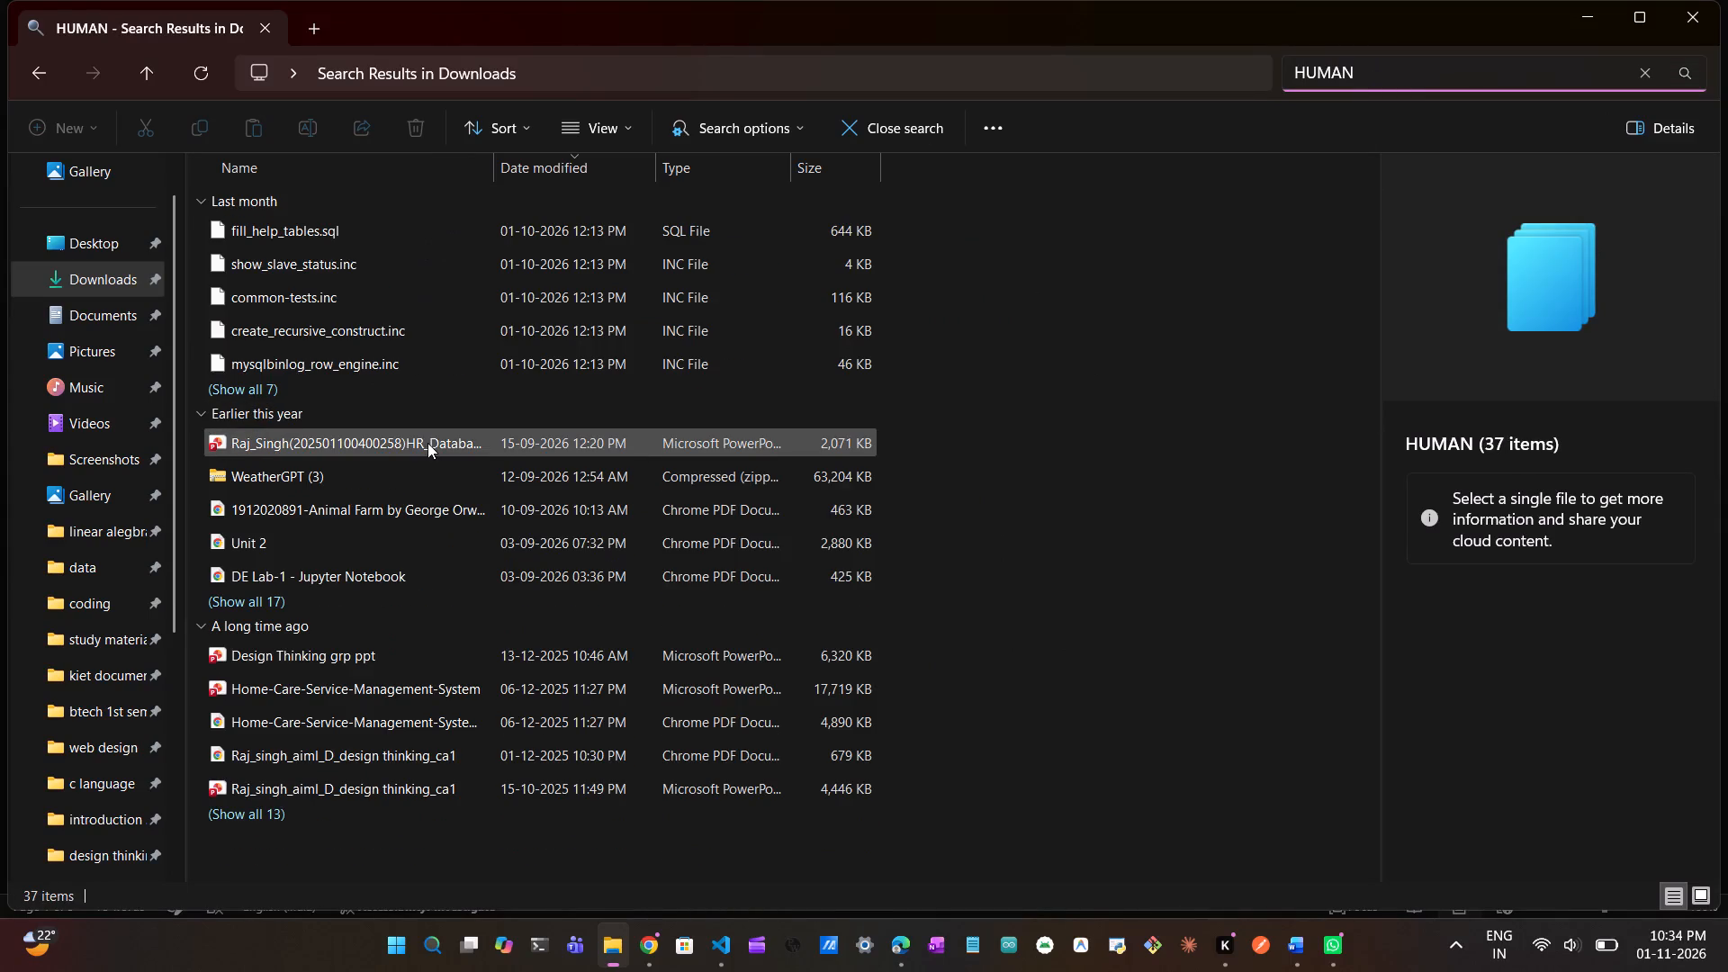
{"action": "double_click", "coordinate": [427, 443]}
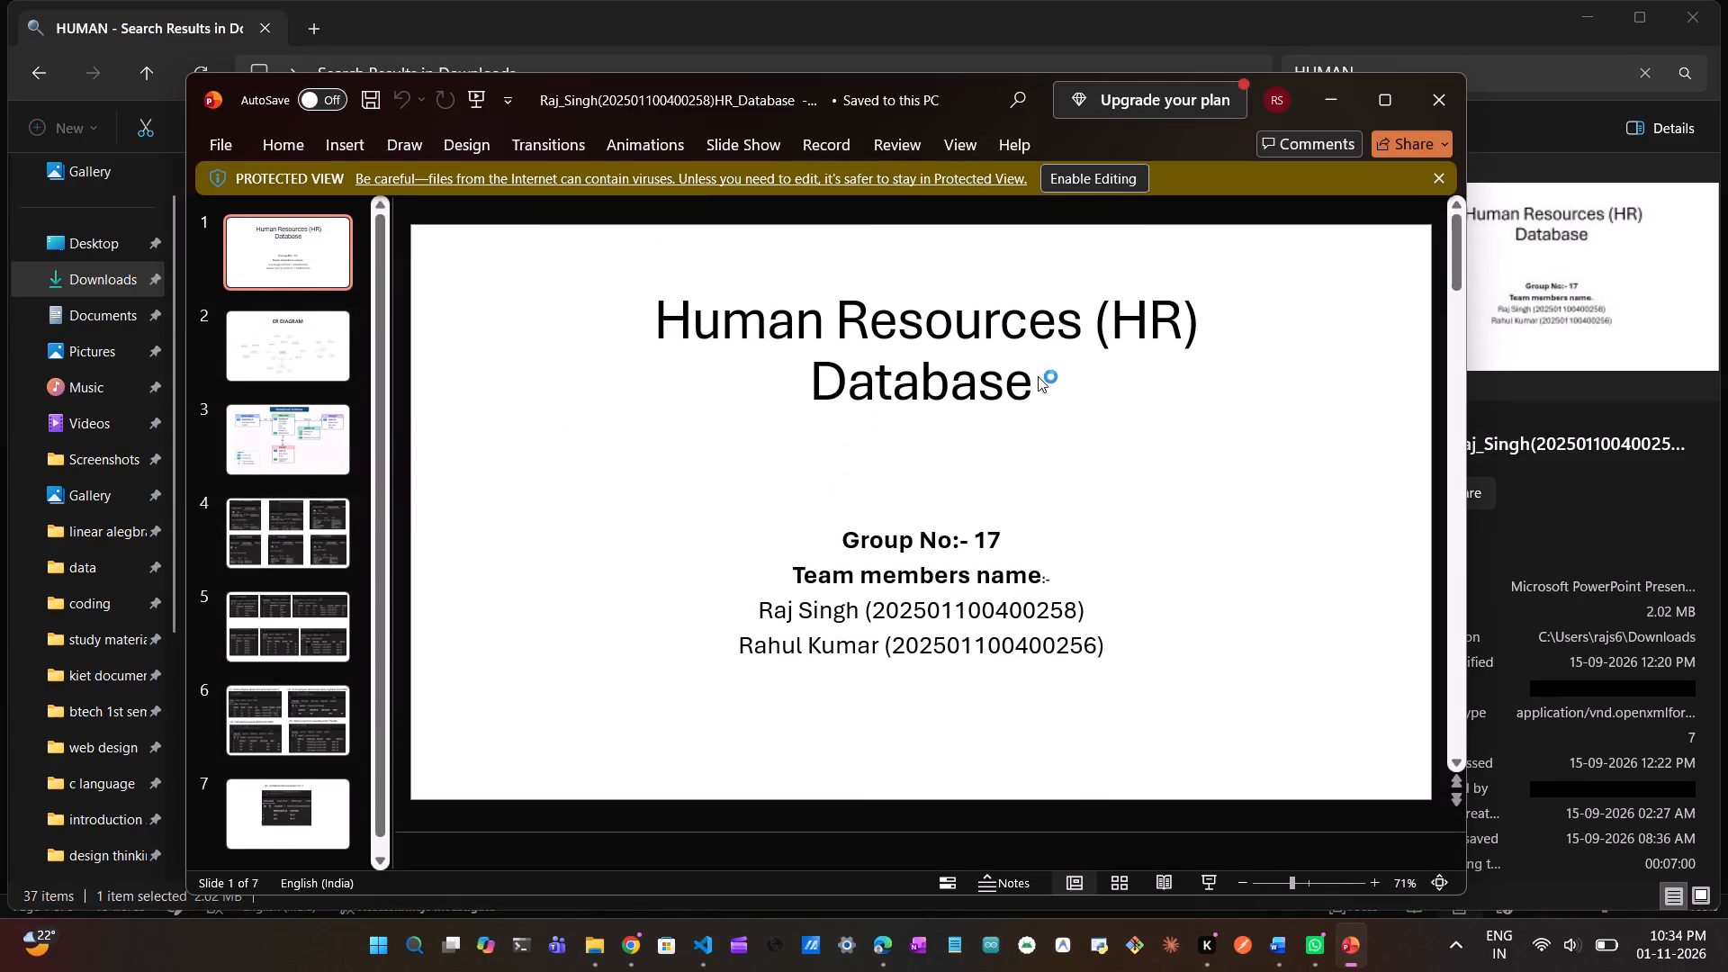
Copy the presentation title Human Resources (HR) Database and paste it over HR() below C.A-2 in the ca2 dbms document.
{"action": "left_click", "coordinate": [1038, 376]}
{"action": "left_click_drag", "start_coordinate": [1038, 376], "coordinate": [687, 292]}
{"action": "scroll", "coordinate": [697, 292], "scroll_direction": "left", "scroll_amount": 1}
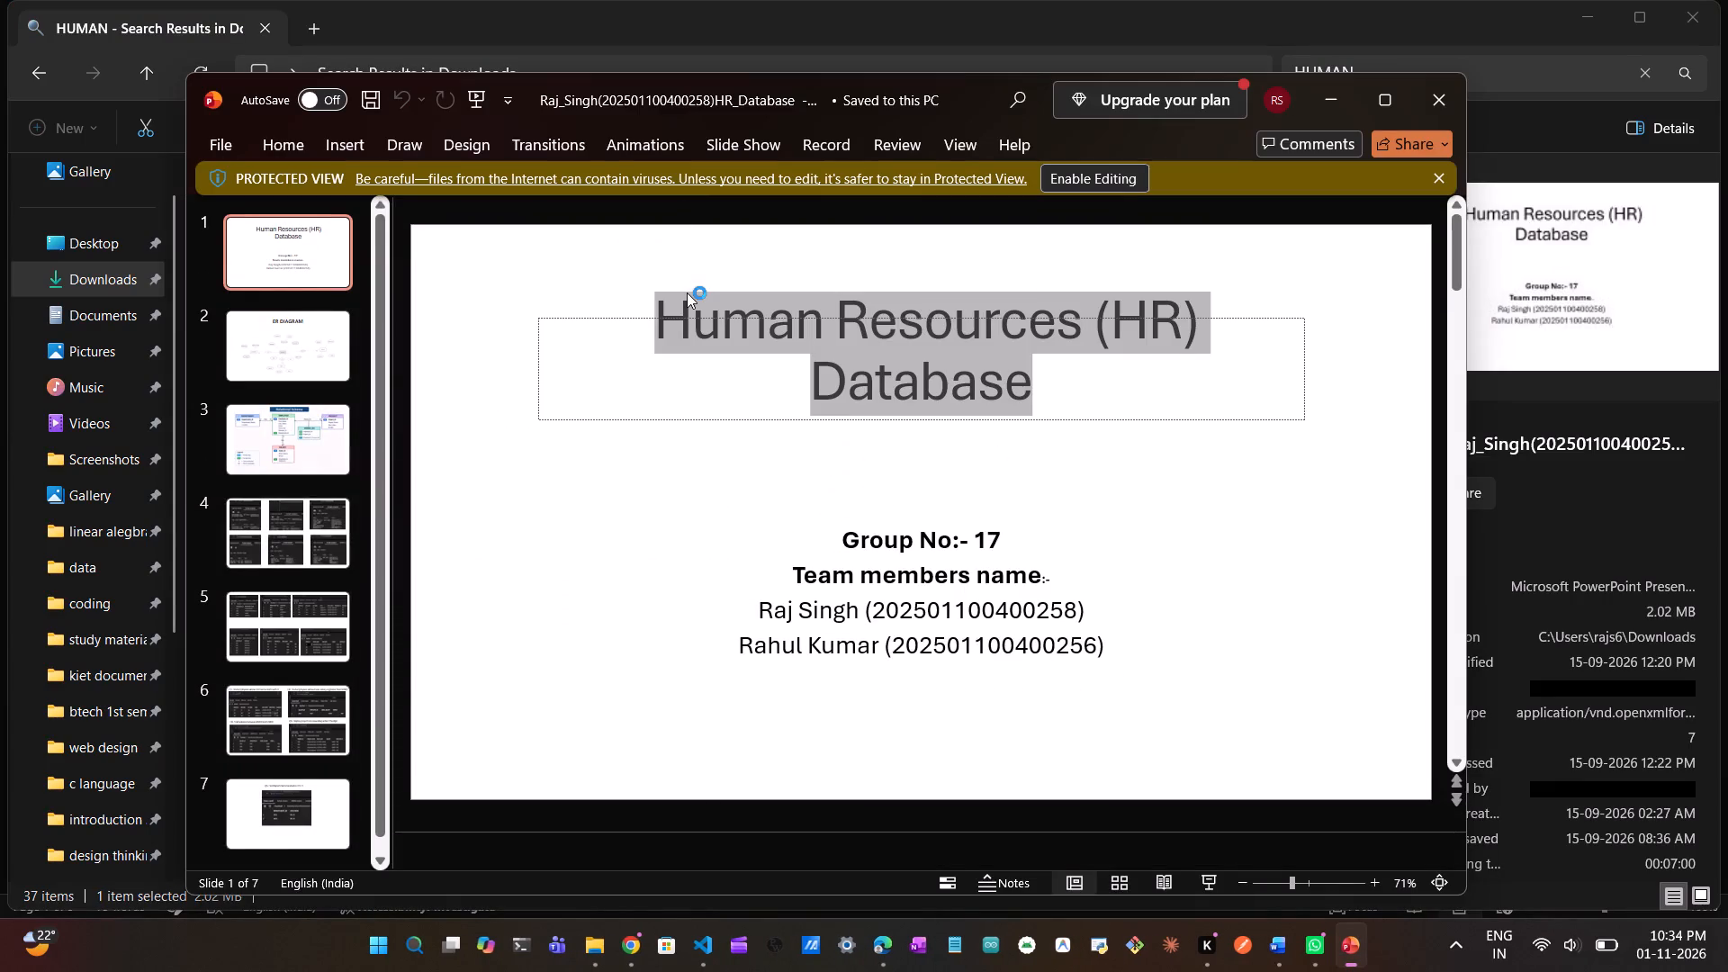
{"action": "key", "text": "ctrl+c"}
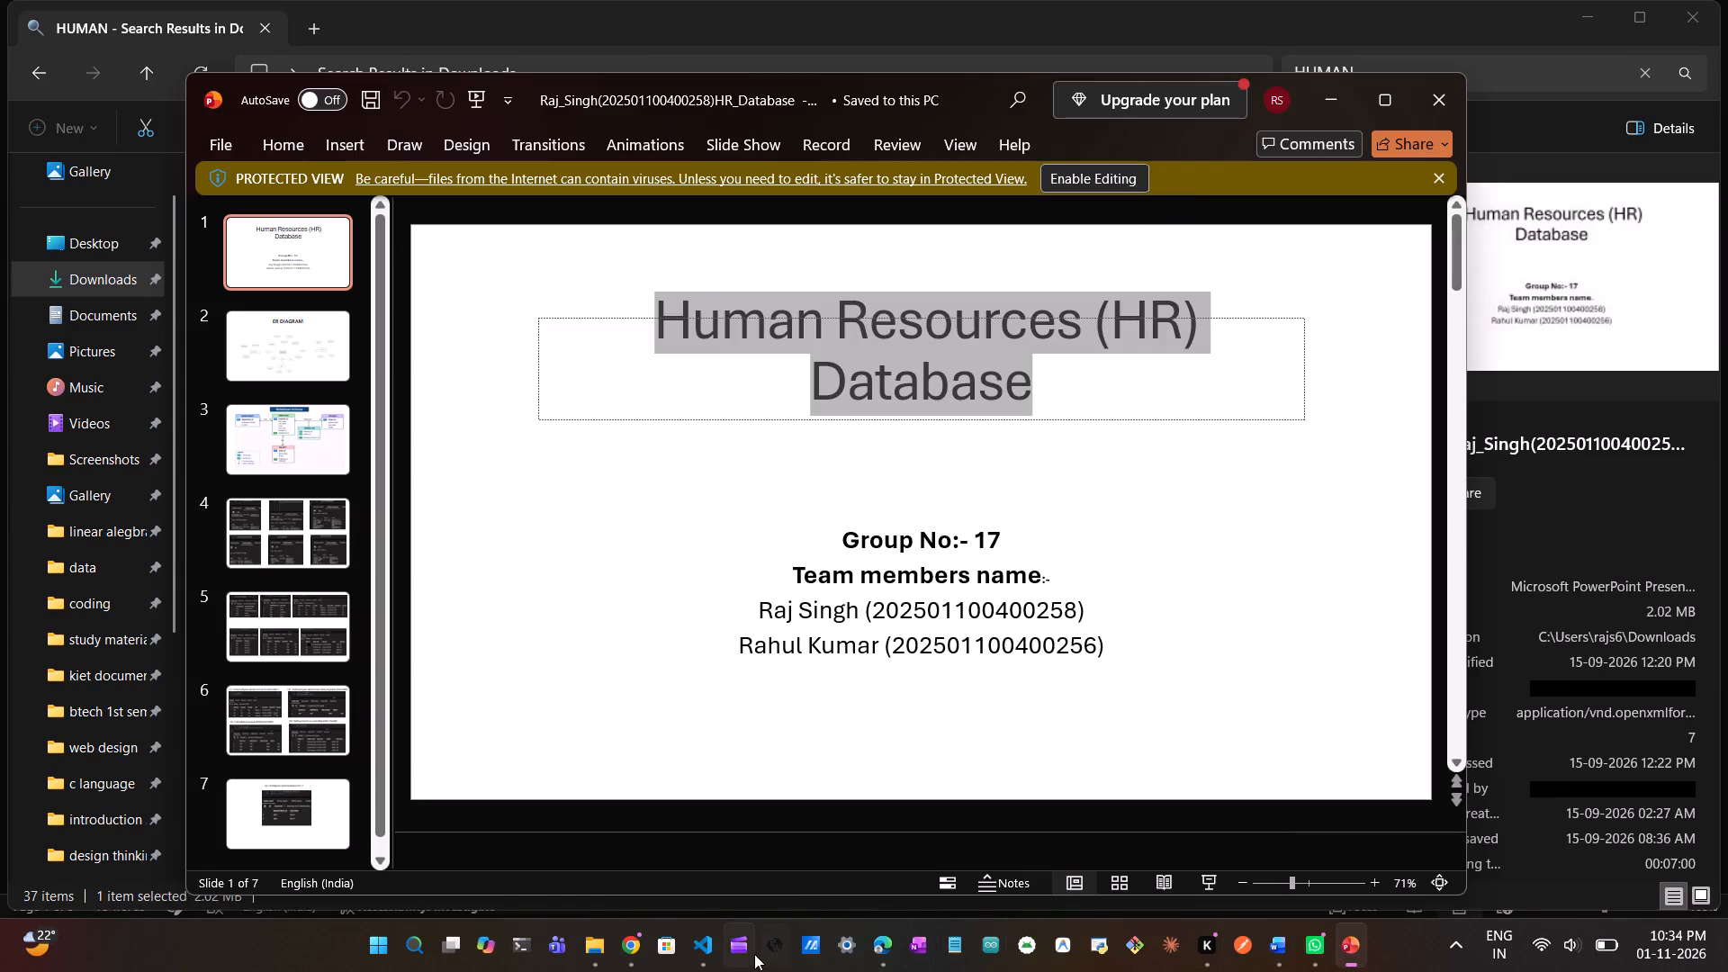
{"action": "left_click", "coordinate": [1290, 949]}
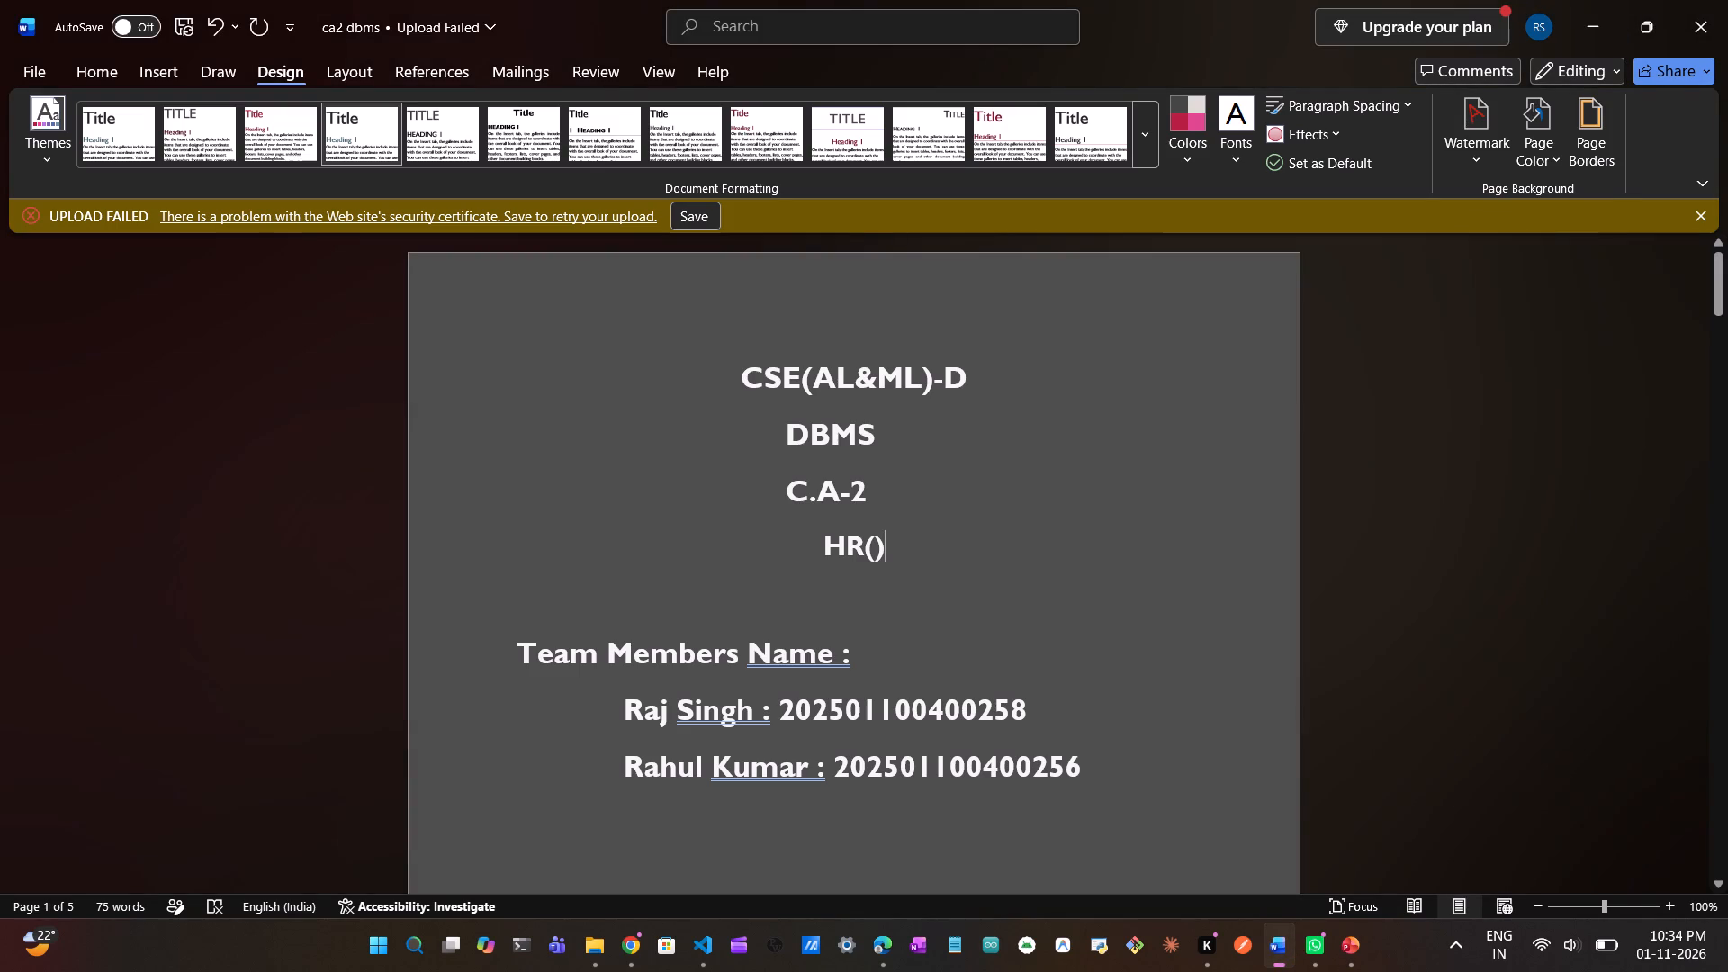
{"action": "left_click_drag", "start_coordinate": [898, 548], "coordinate": [814, 533]}
{"action": "key", "text": "BackSpace"}
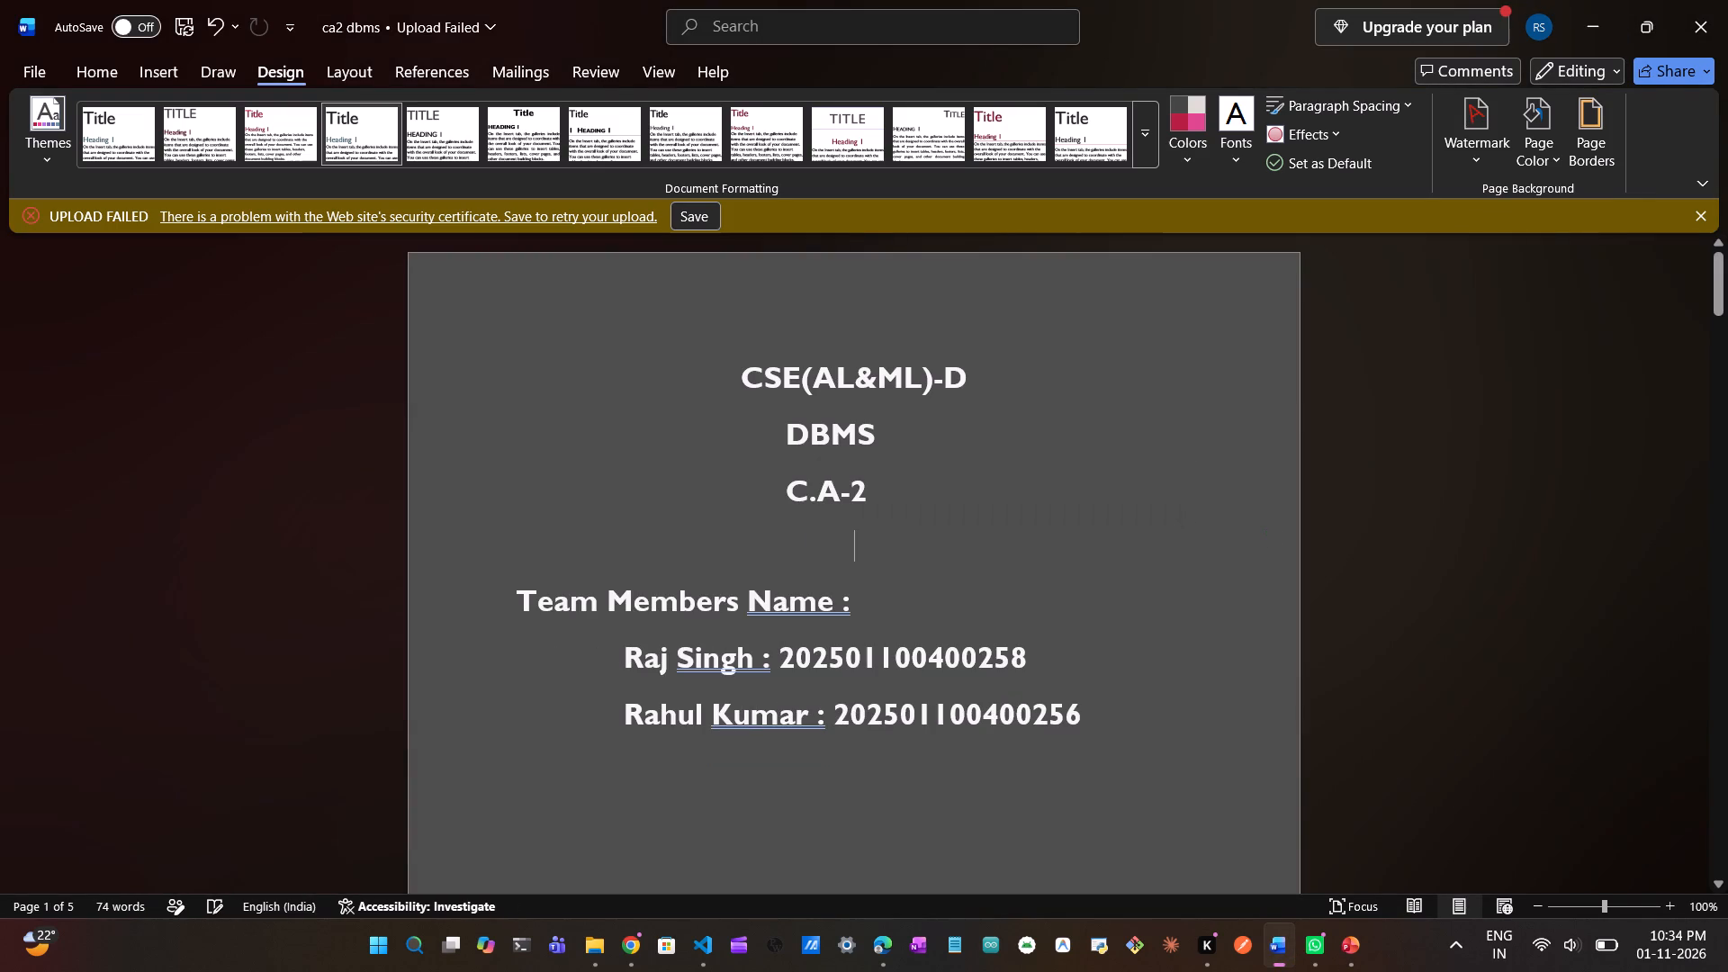
{"action": "key", "text": "ctrl+v"}
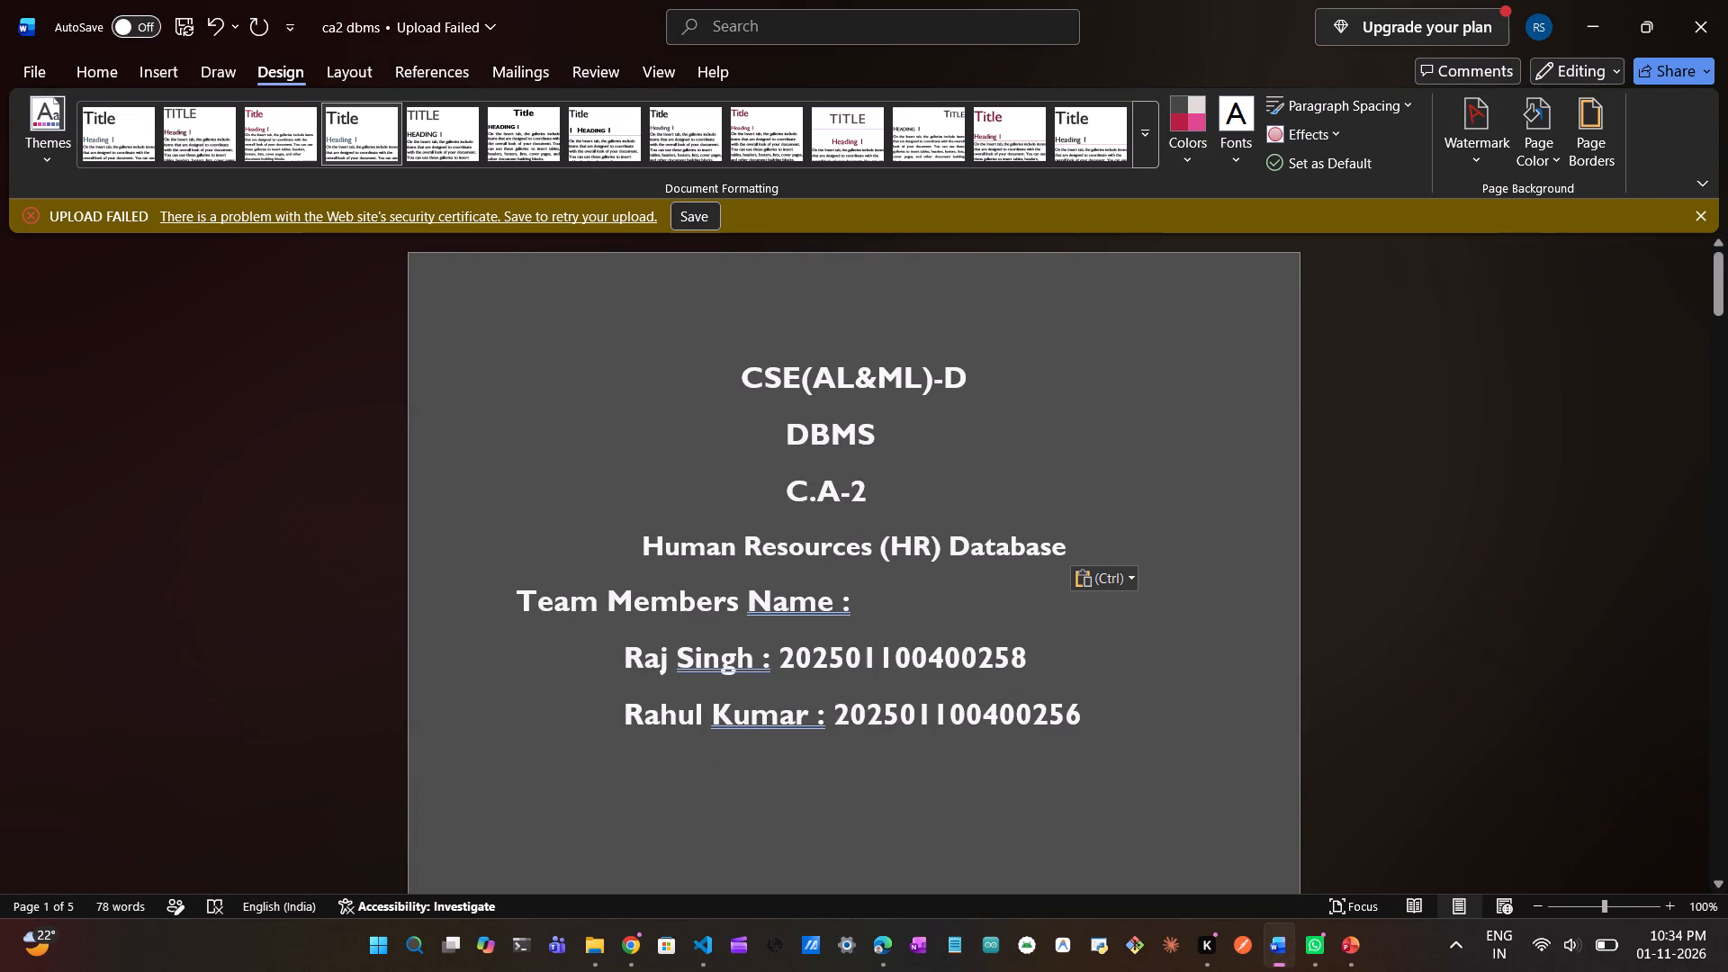
Add one blank line below and one above the Human Resources (HR) Database heading on the title page.
{"action": "key", "text": "Return"}
{"action": "left_click", "coordinate": [968, 502]}
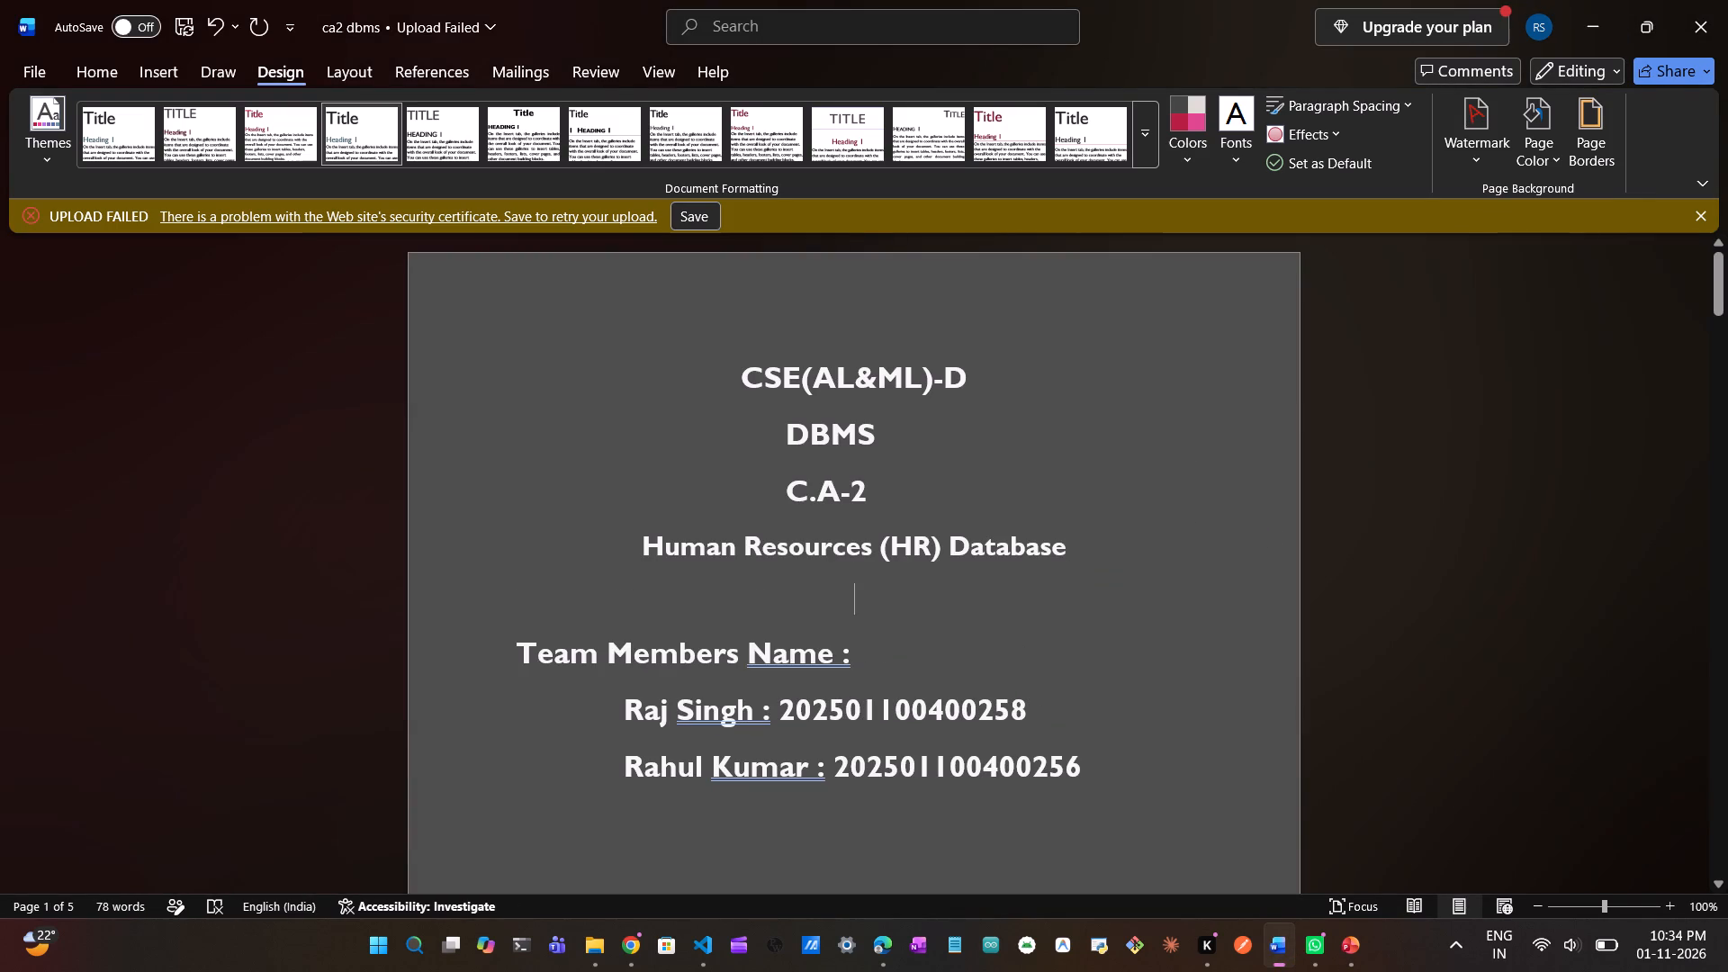
{"action": "key", "text": "Return"}
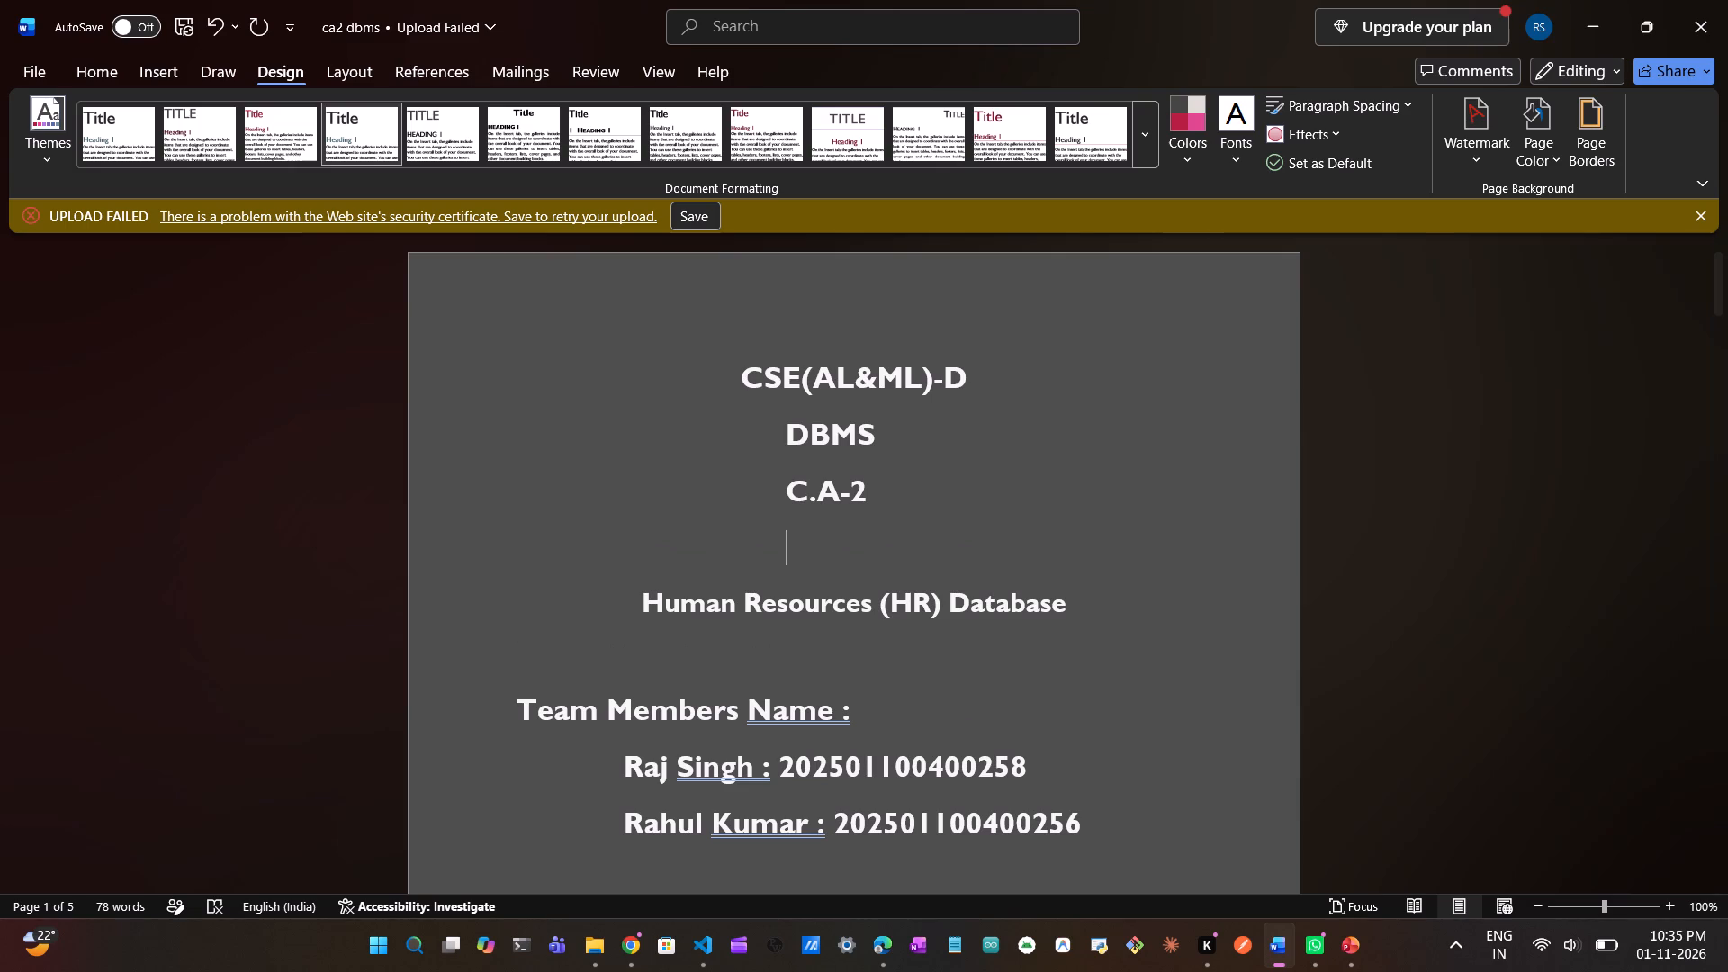
Set the document's page color to the white theme color.
{"action": "scroll", "coordinate": [867, 488], "scroll_direction": "down", "scroll_amount": 3}
{"action": "scroll", "coordinate": [867, 488], "scroll_direction": "up", "scroll_amount": 2}
{"action": "left_click", "coordinate": [1546, 161]}
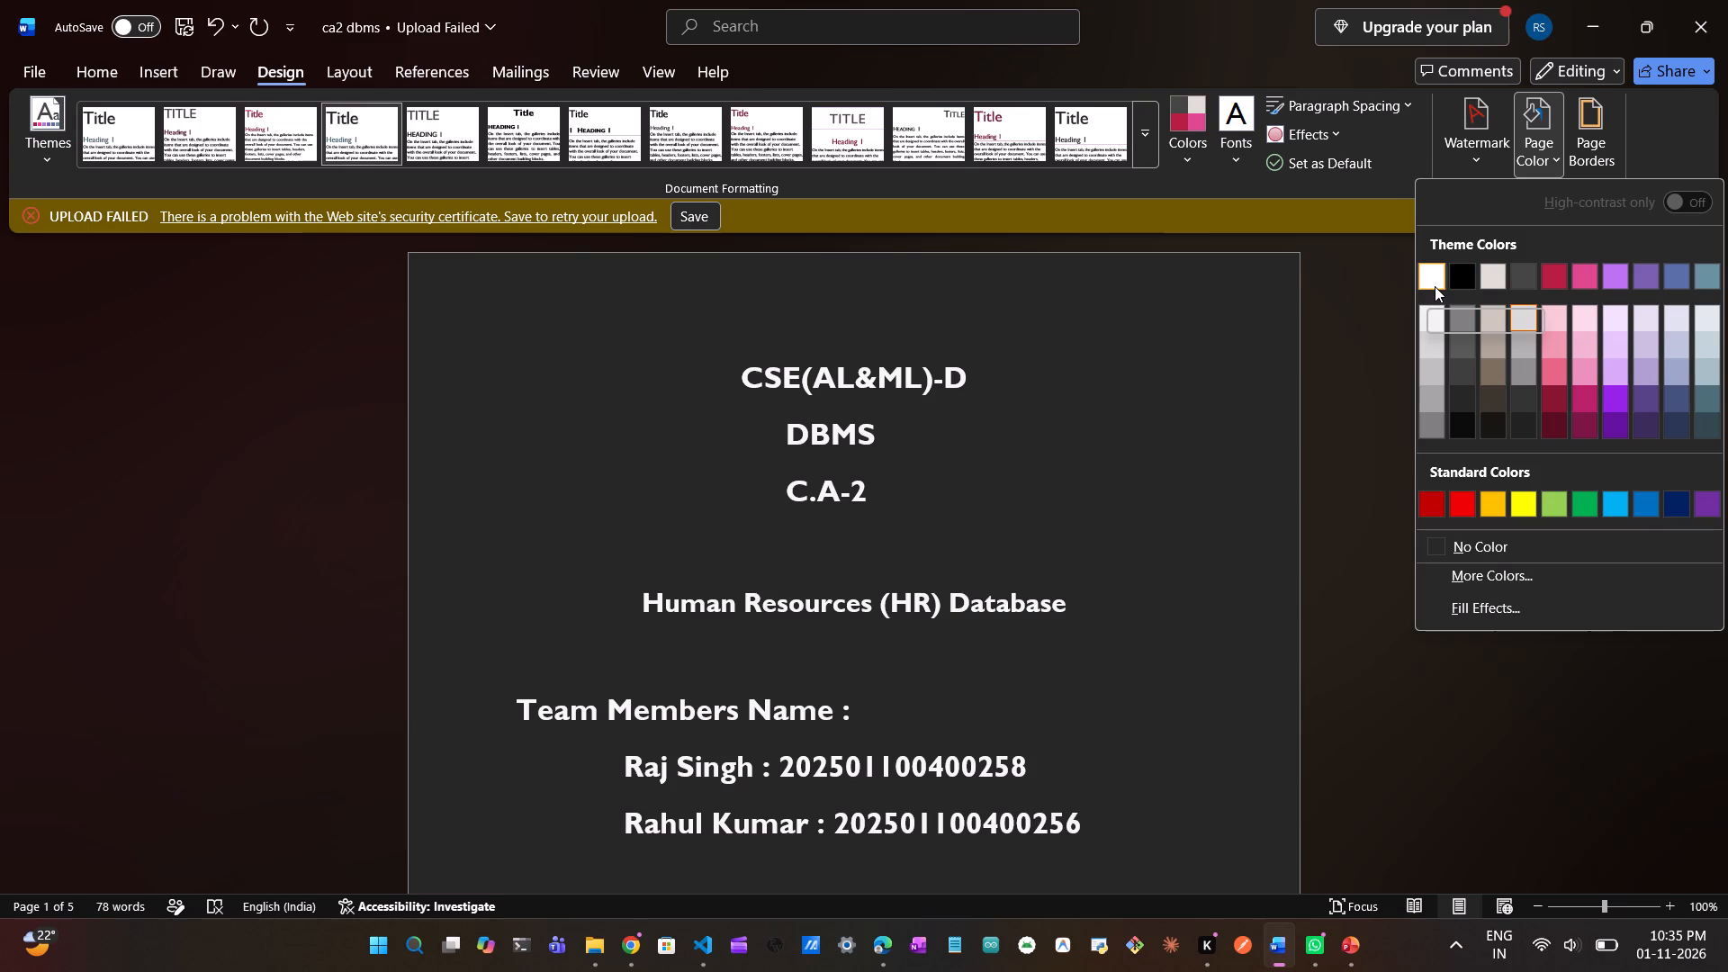
{"action": "left_click", "coordinate": [1435, 286]}
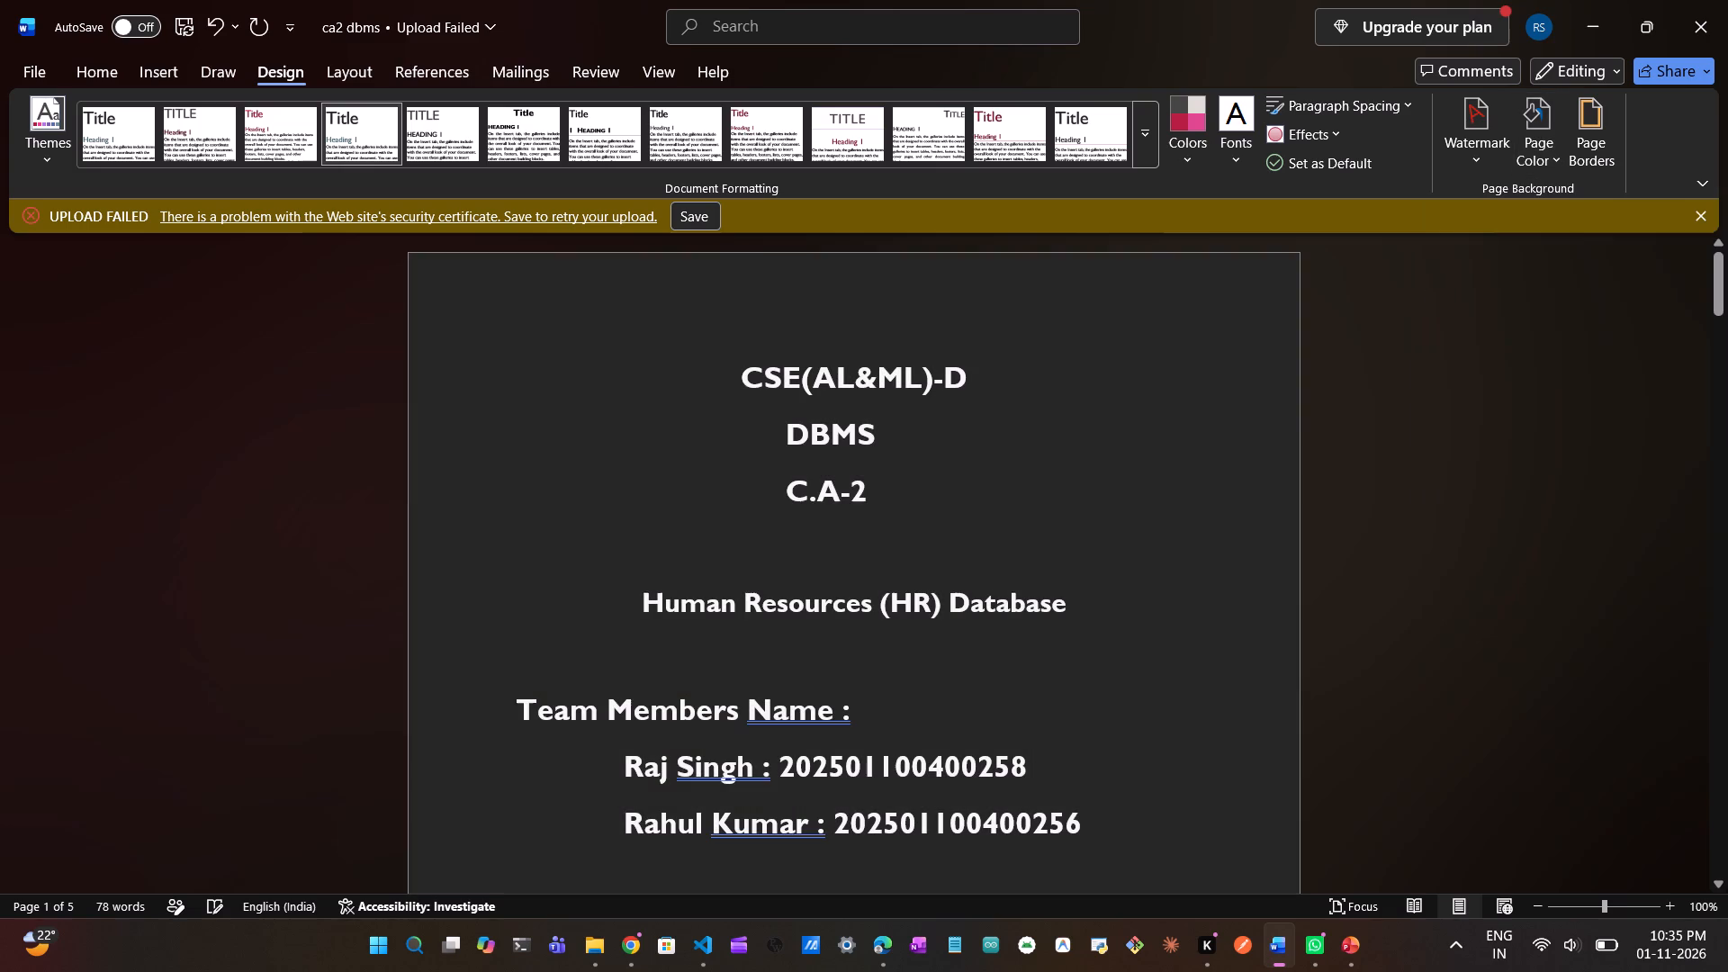
Look through the title page and the question pages to check how questions 1 to 4 and their screenshots look on the new background.
{"action": "scroll", "coordinate": [815, 650], "scroll_direction": "down", "scroll_amount": 1}
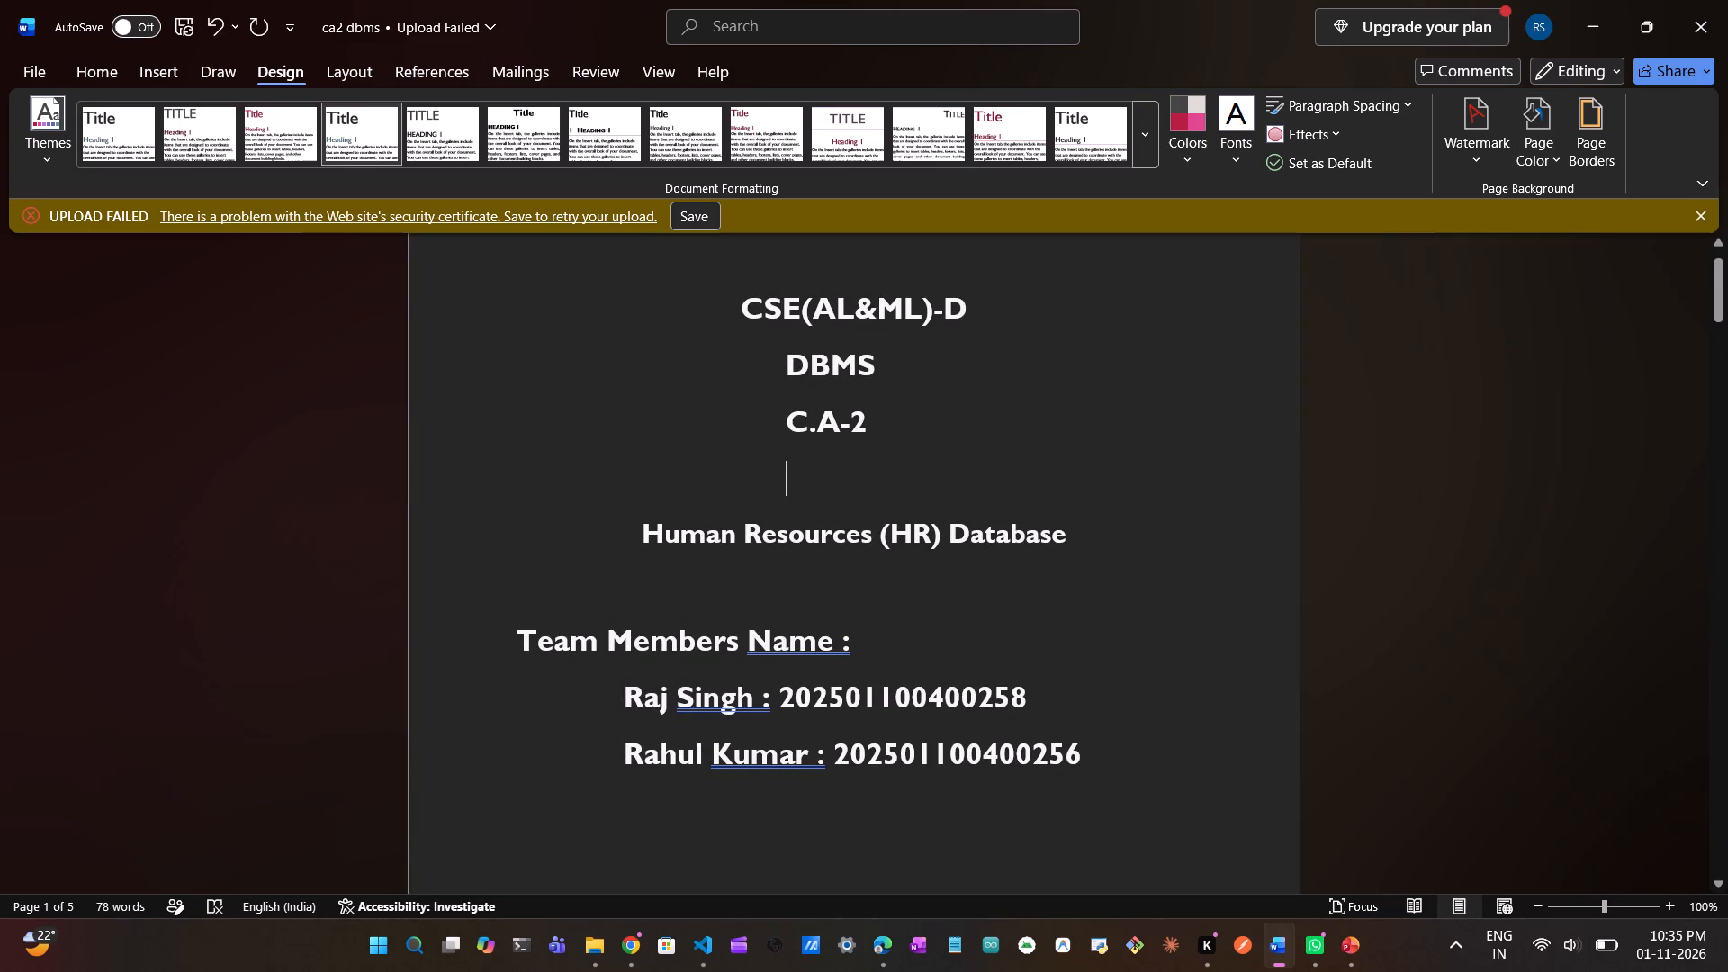
{"action": "scroll", "coordinate": [815, 650], "scroll_direction": "down", "scroll_amount": 2}
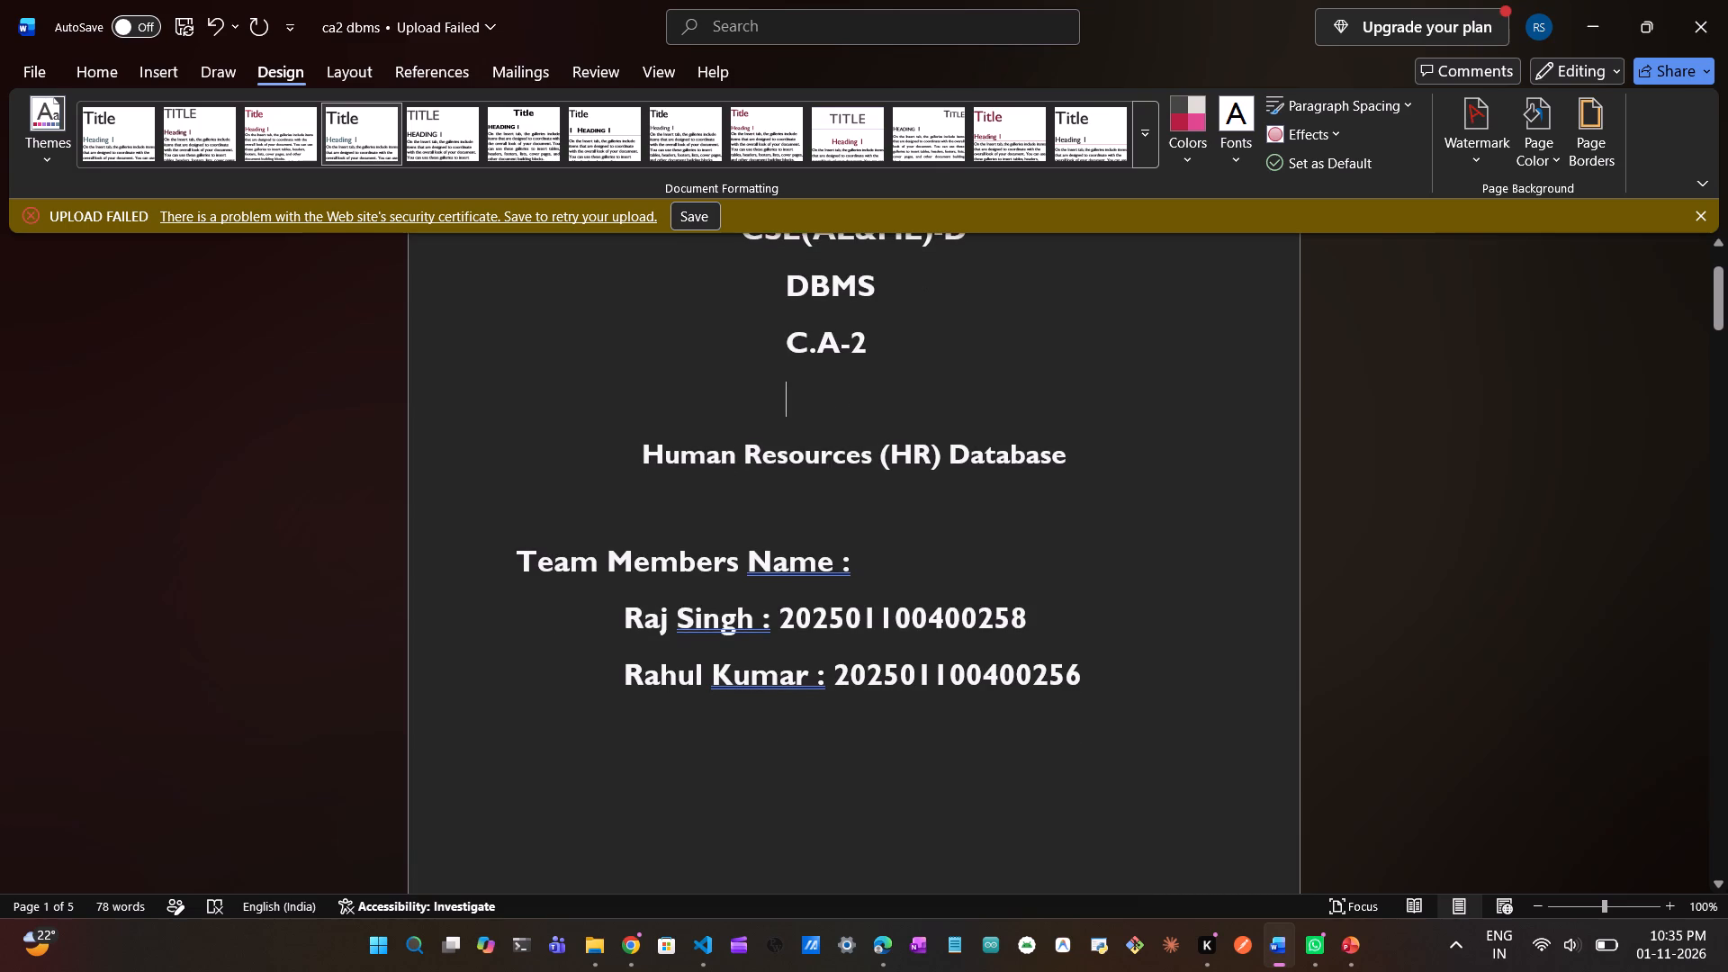
{"action": "scroll", "coordinate": [815, 650], "scroll_direction": "down", "scroll_amount": 1}
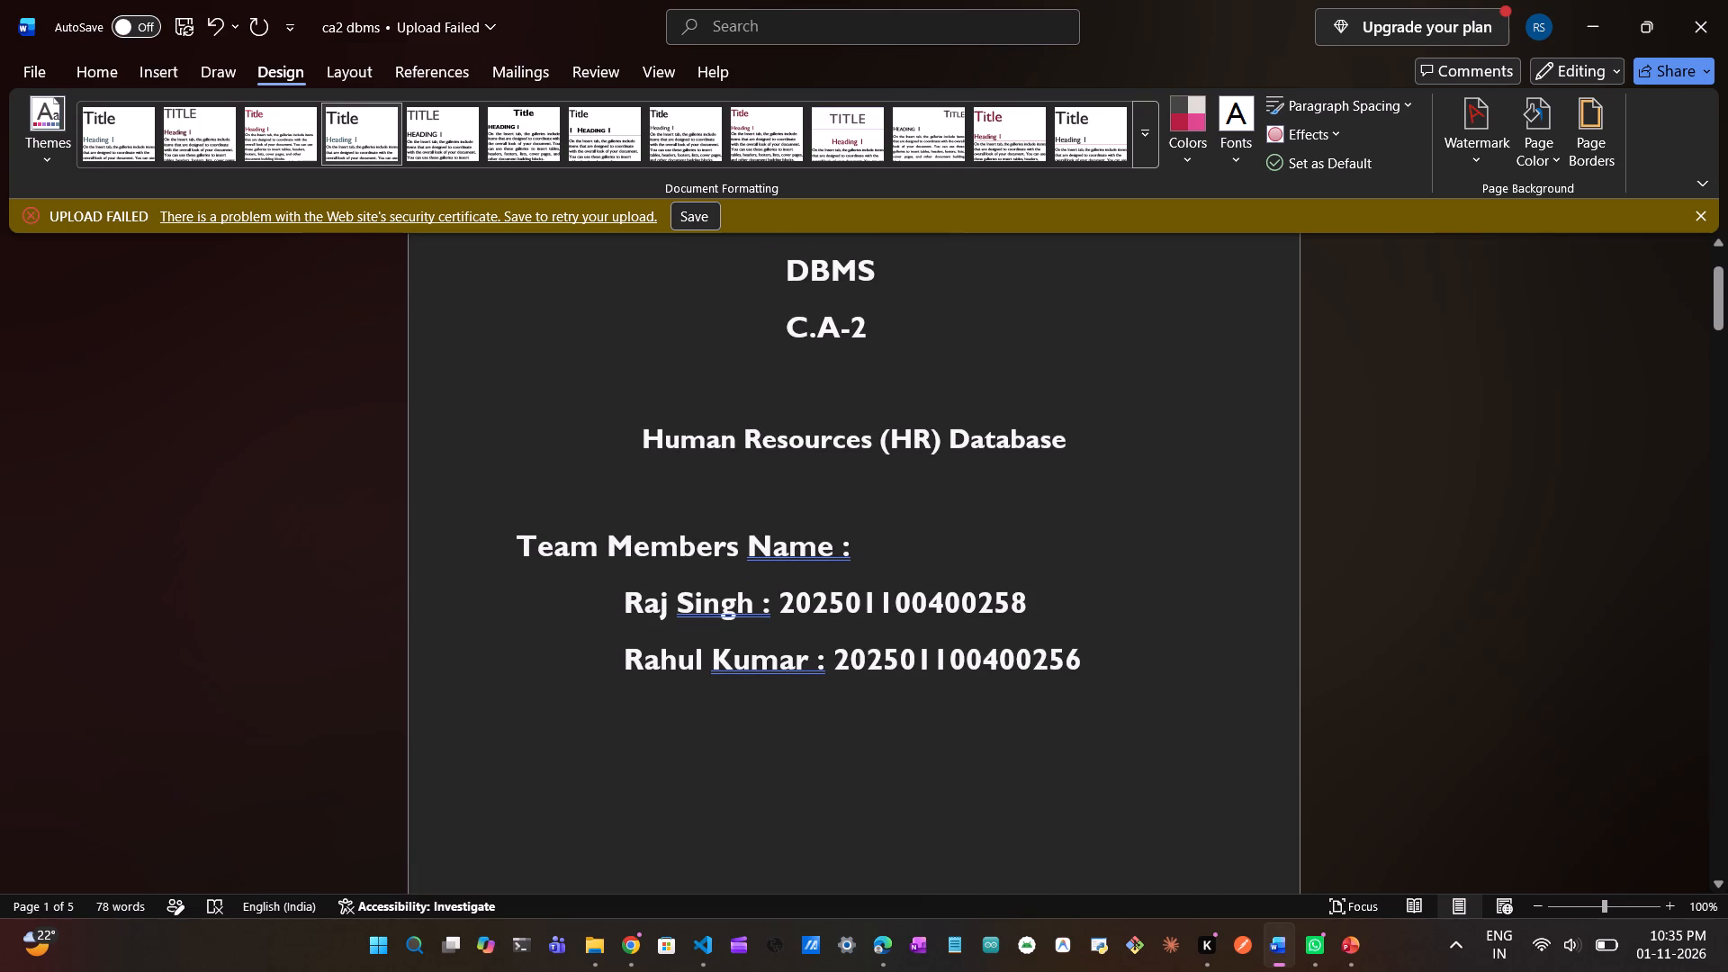
{"action": "scroll", "coordinate": [815, 650], "scroll_direction": "down", "scroll_amount": 6}
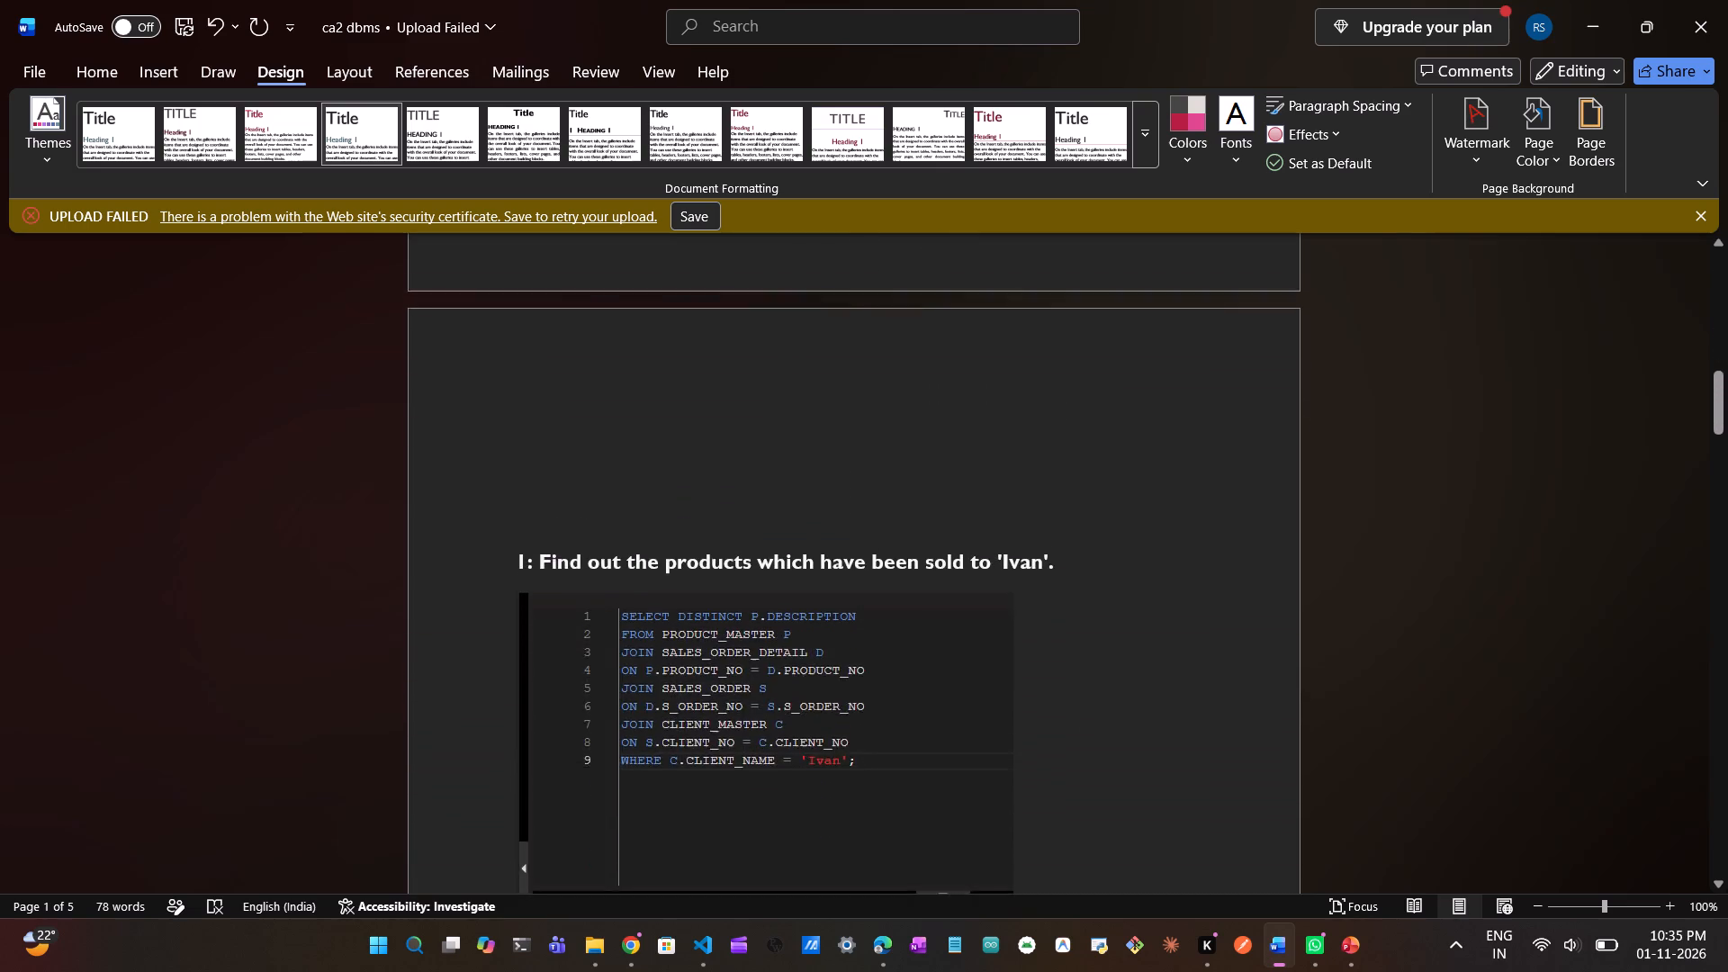
{"action": "scroll", "coordinate": [815, 650], "scroll_direction": "down", "scroll_amount": 1}
{"action": "scroll", "coordinate": [815, 650], "scroll_direction": "up", "scroll_amount": 1}
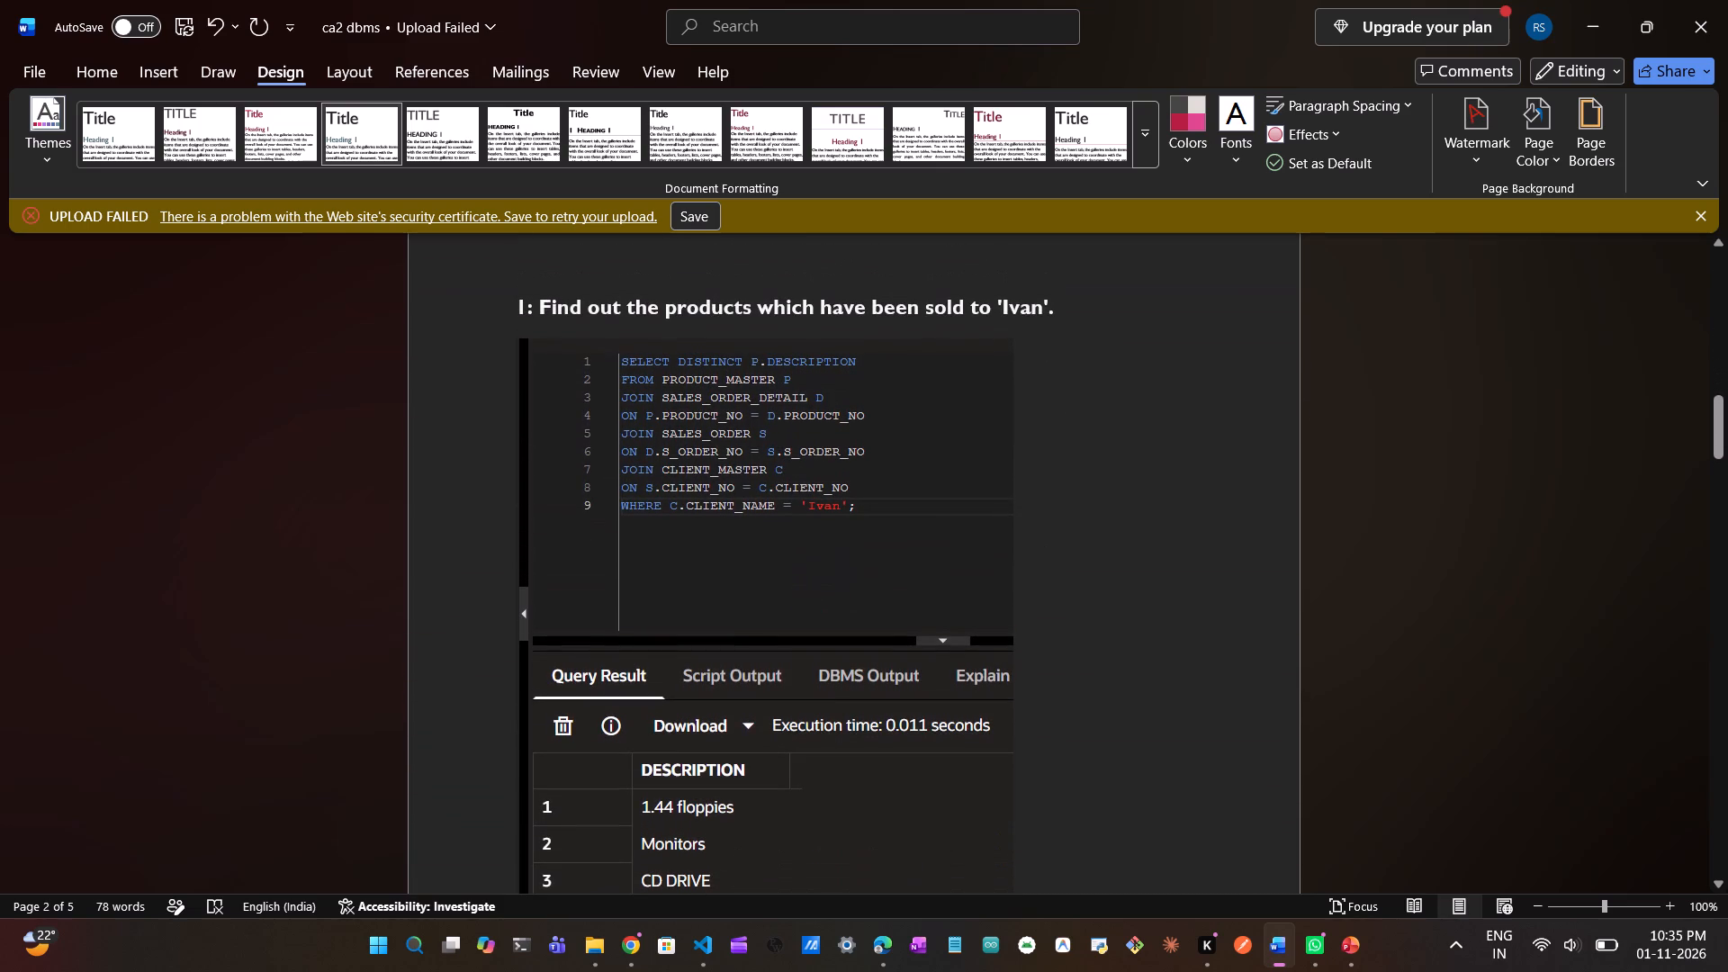
{"action": "scroll", "coordinate": [815, 650], "scroll_direction": "down", "scroll_amount": 6}
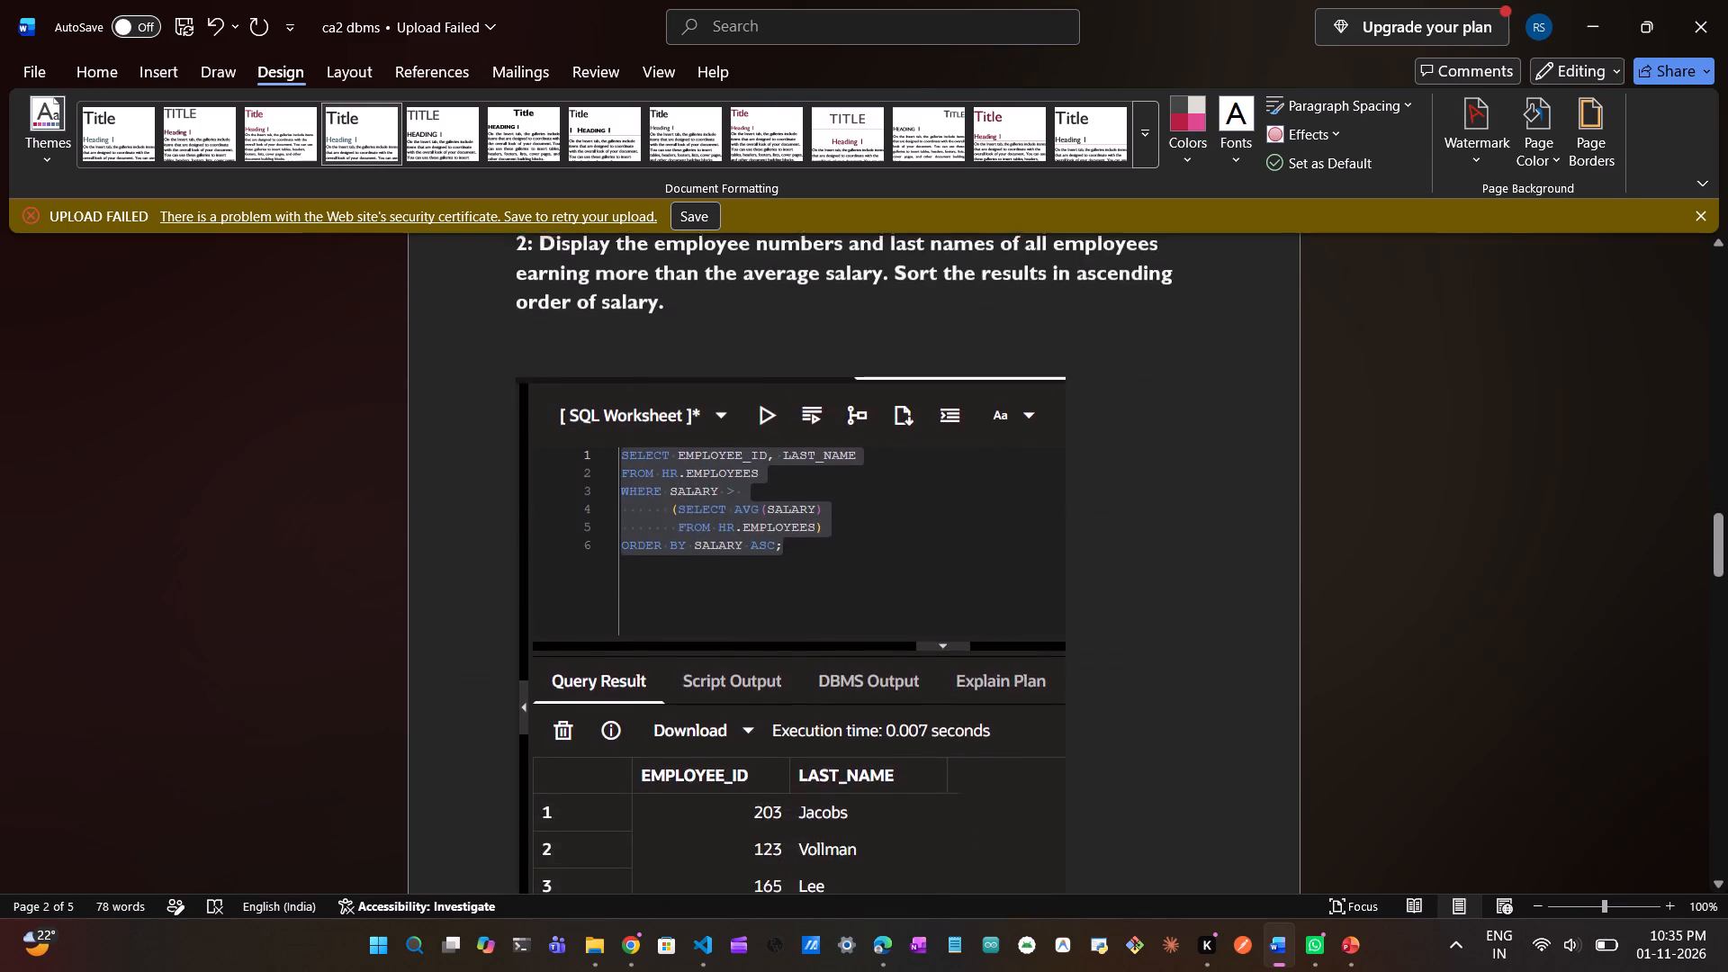
{"action": "scroll", "coordinate": [815, 650], "scroll_direction": "down", "scroll_amount": 4}
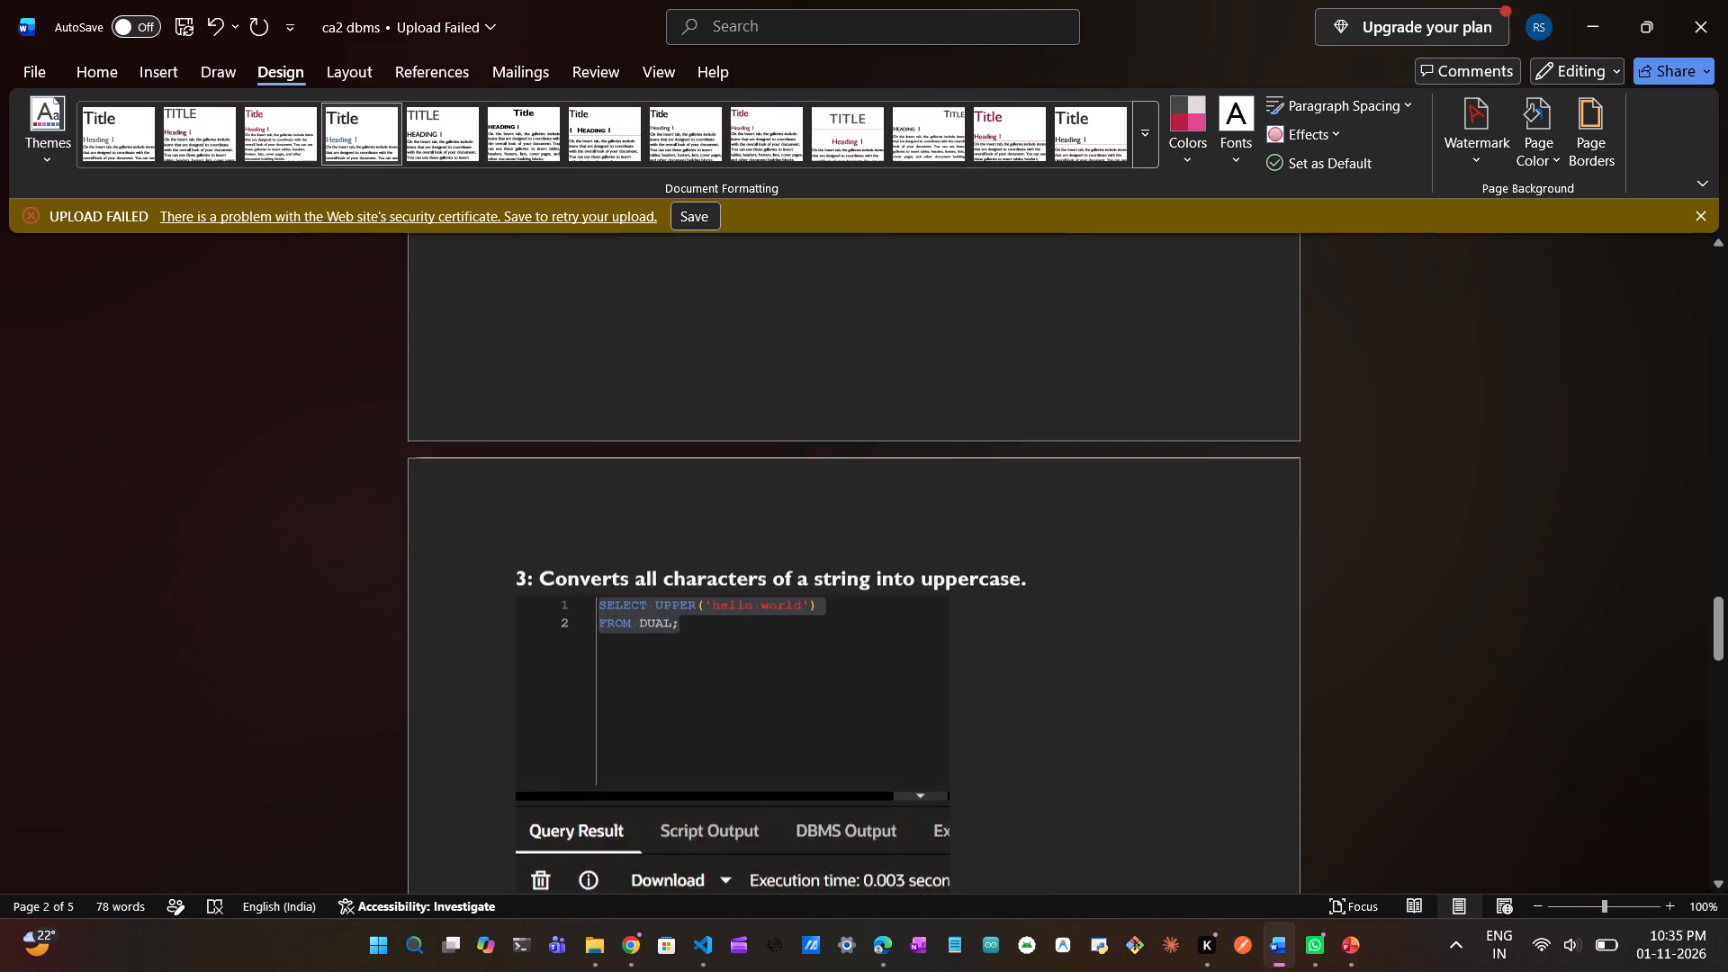
{"action": "scroll", "coordinate": [815, 650], "scroll_direction": "down", "scroll_amount": 4}
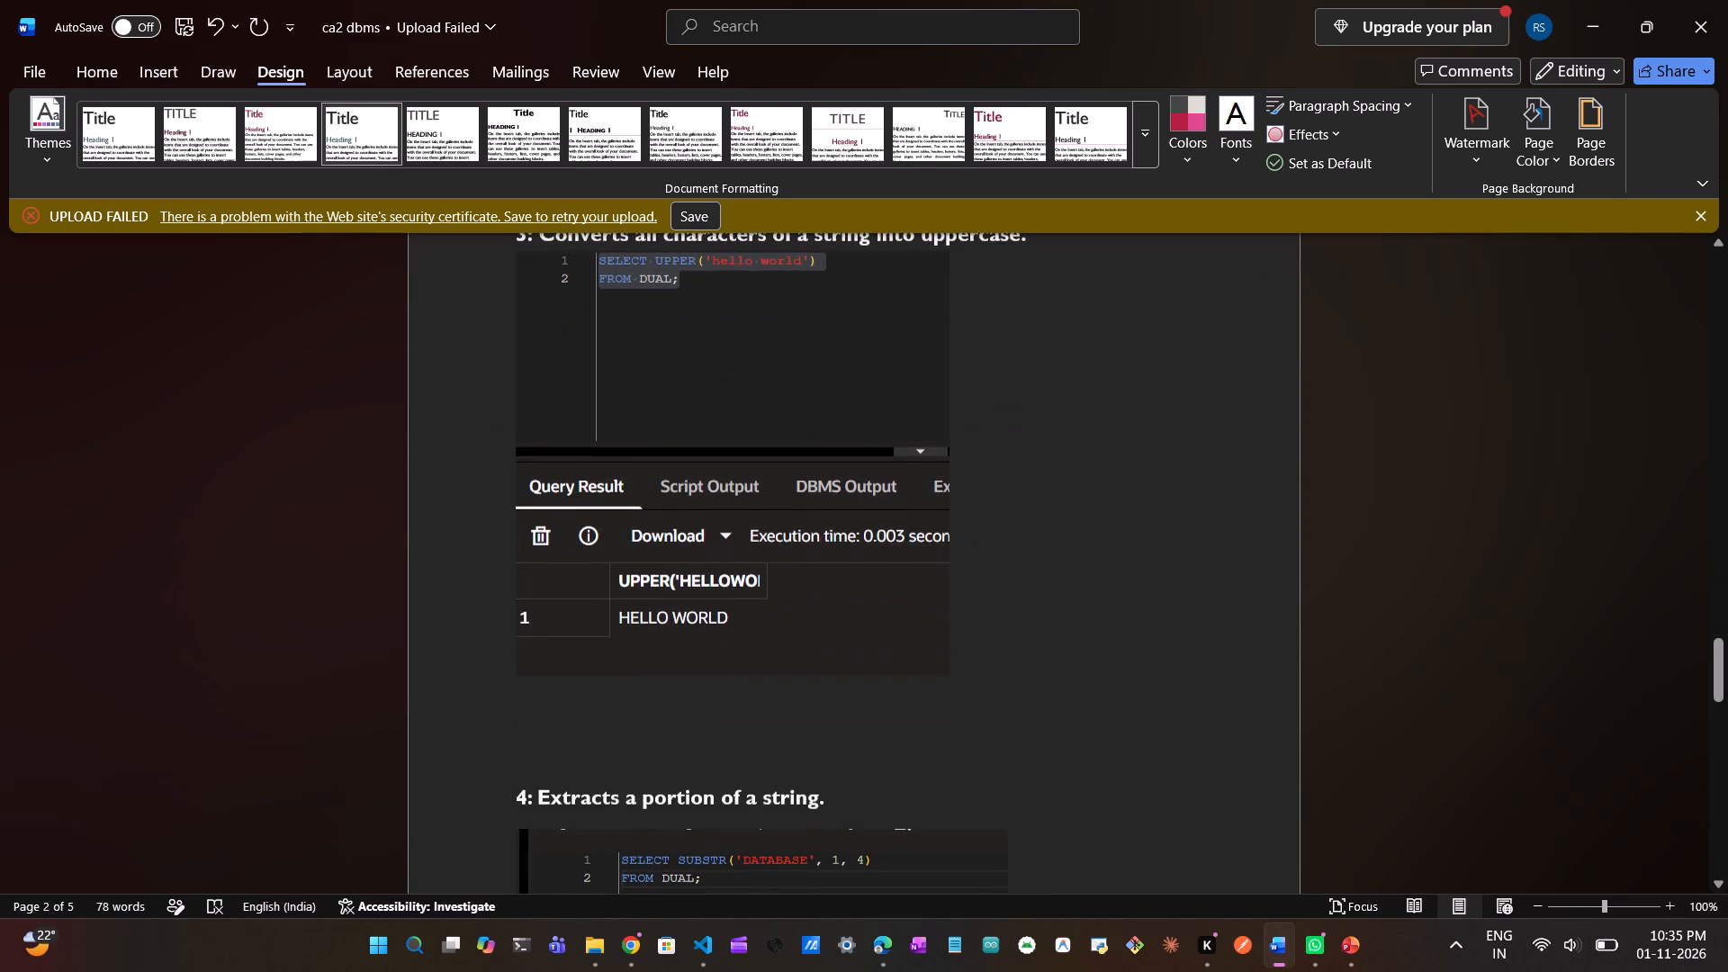
{"action": "scroll", "coordinate": [815, 650], "scroll_direction": "down", "scroll_amount": 3}
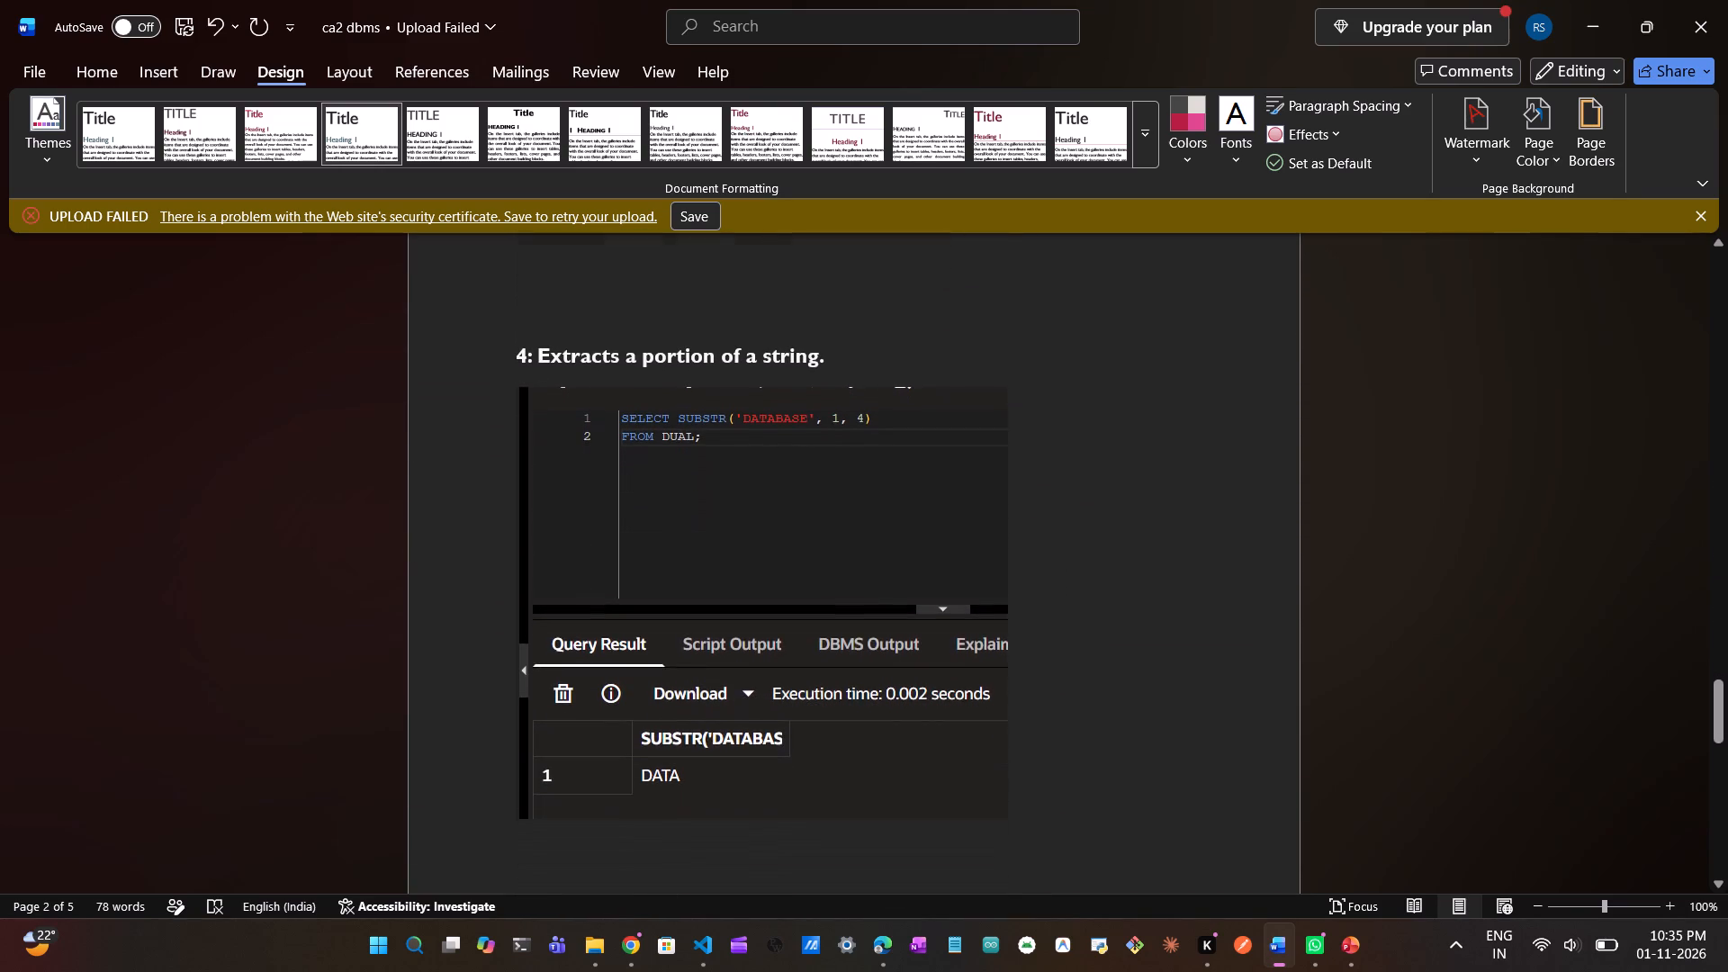
{"action": "scroll", "coordinate": [815, 650], "scroll_direction": "down", "scroll_amount": 1}
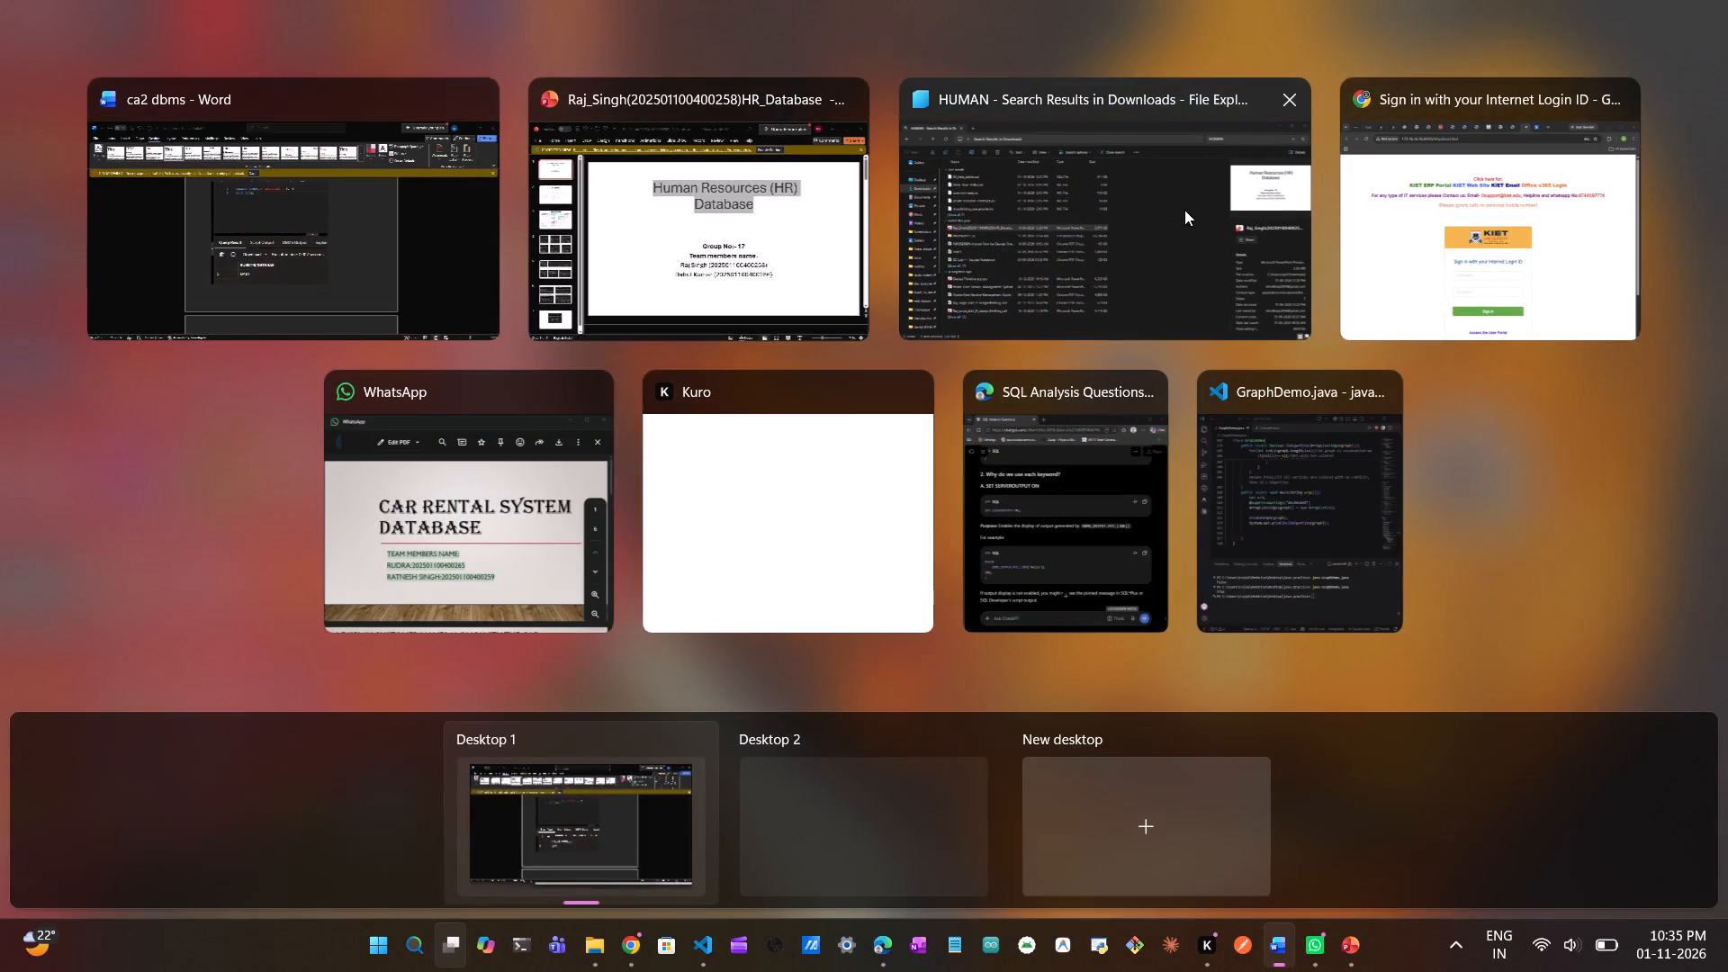
Switch to the HR_Database presentation in PowerPoint and close it.
{"action": "left_click", "coordinate": [676, 277]}
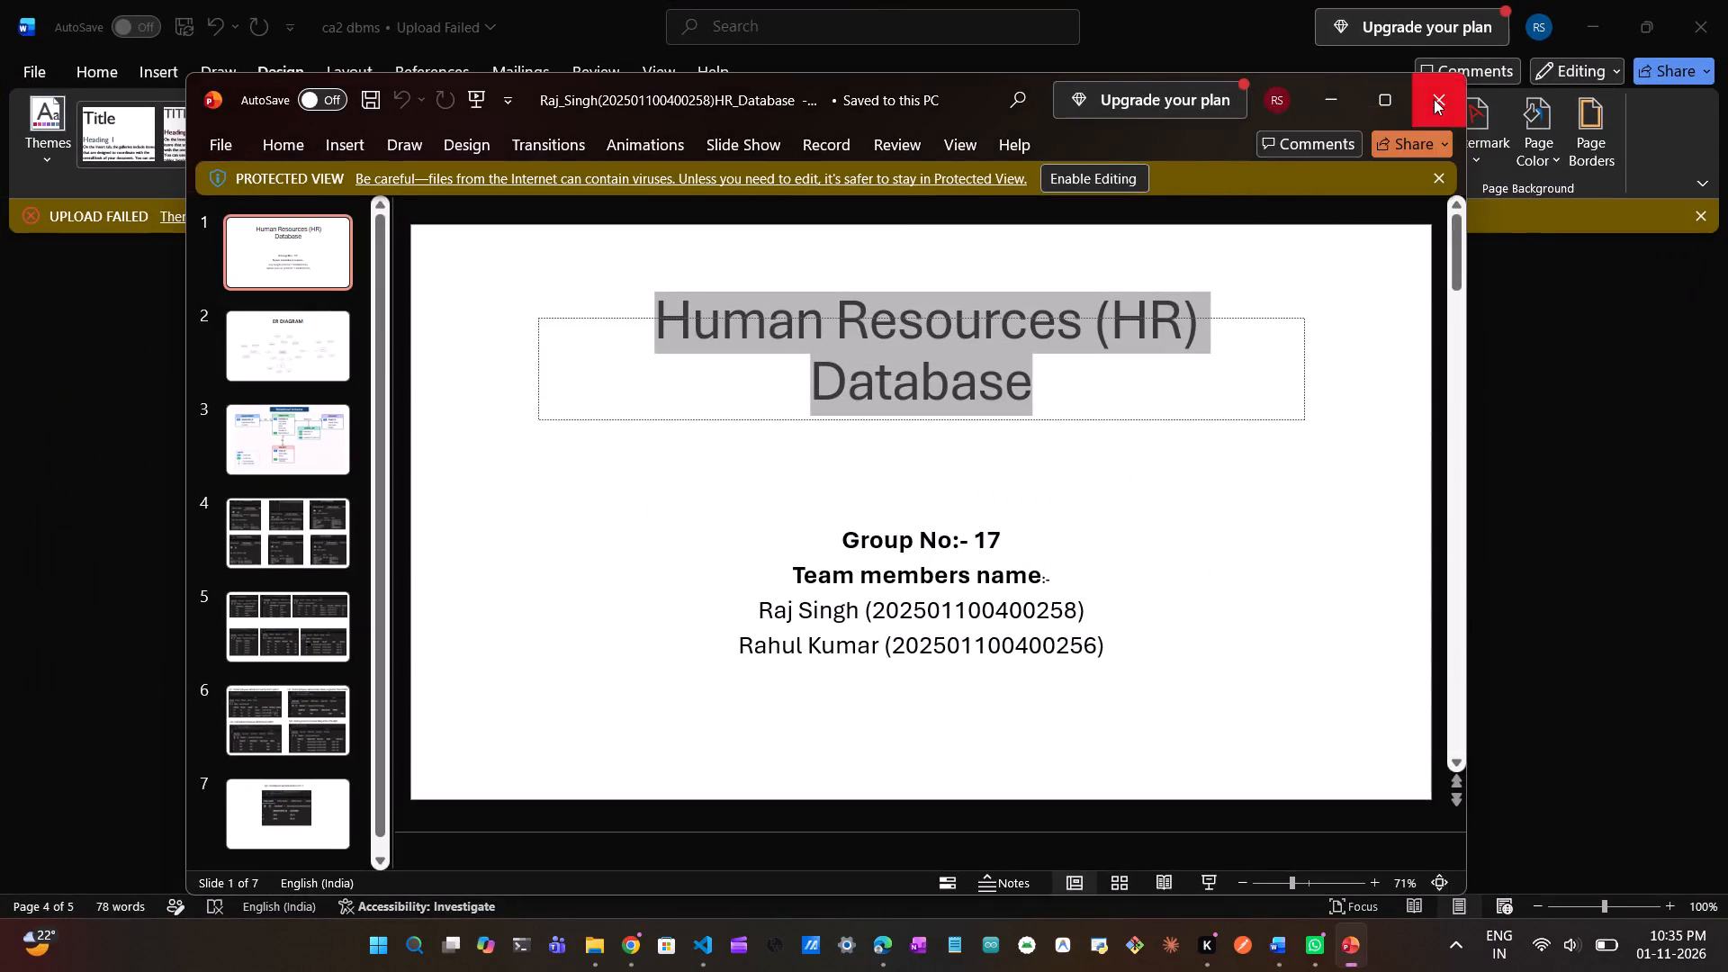
{"action": "left_click", "coordinate": [1434, 99]}
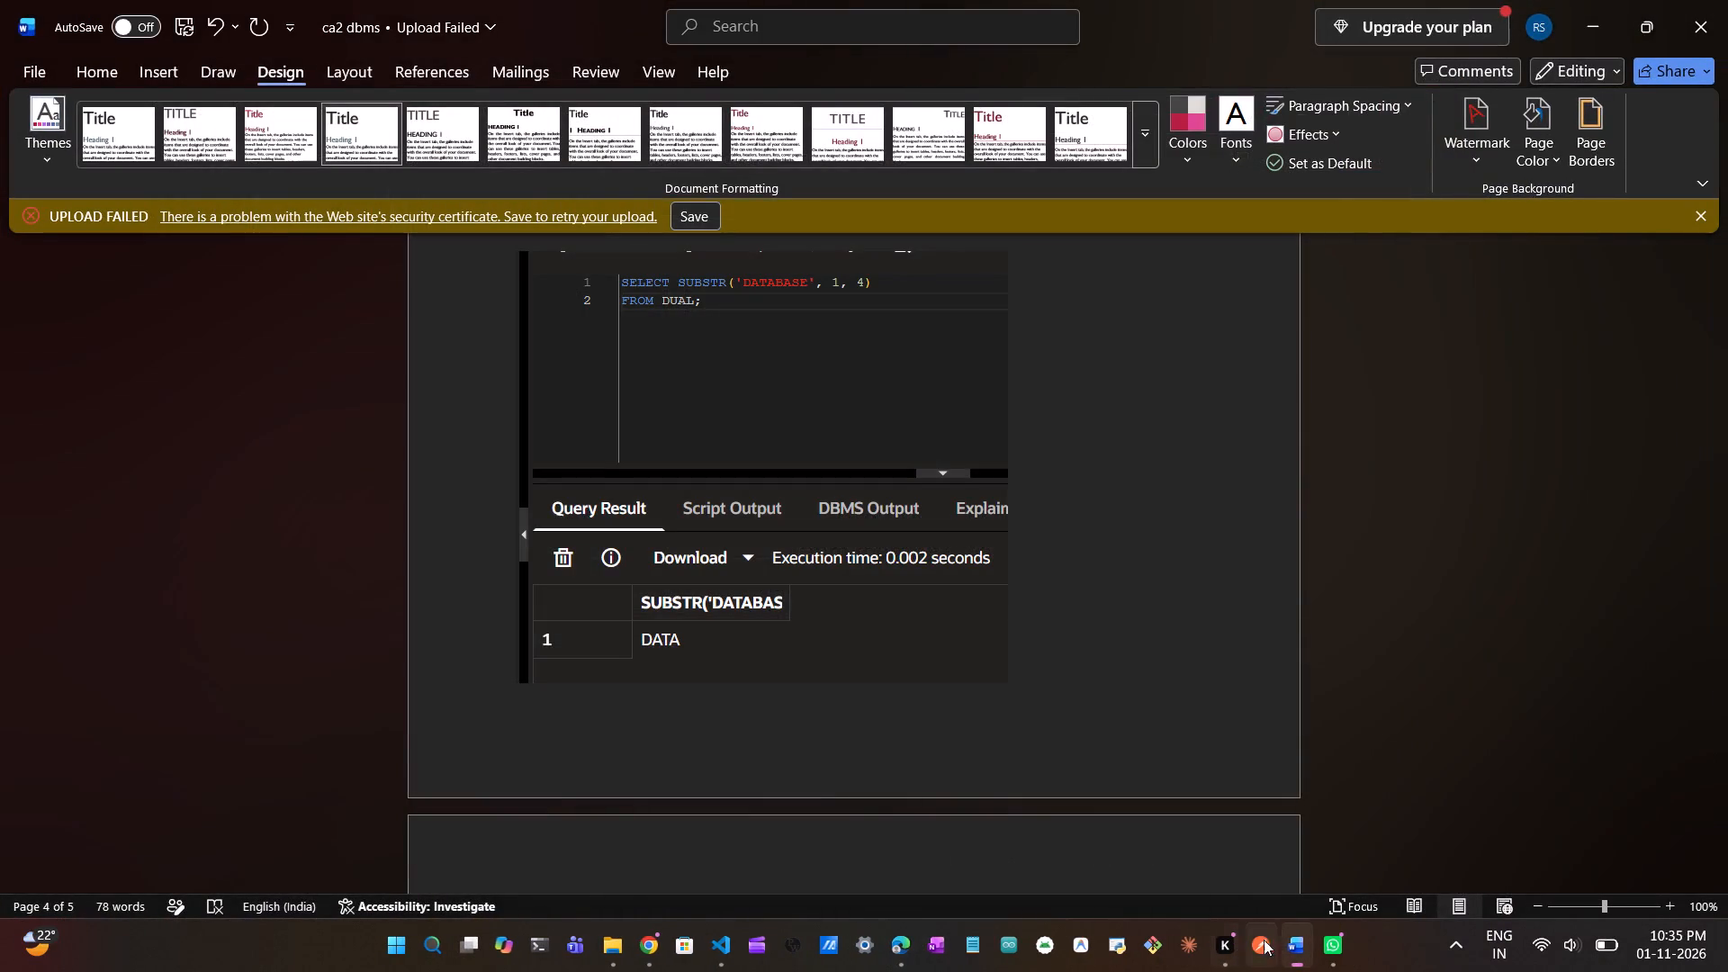
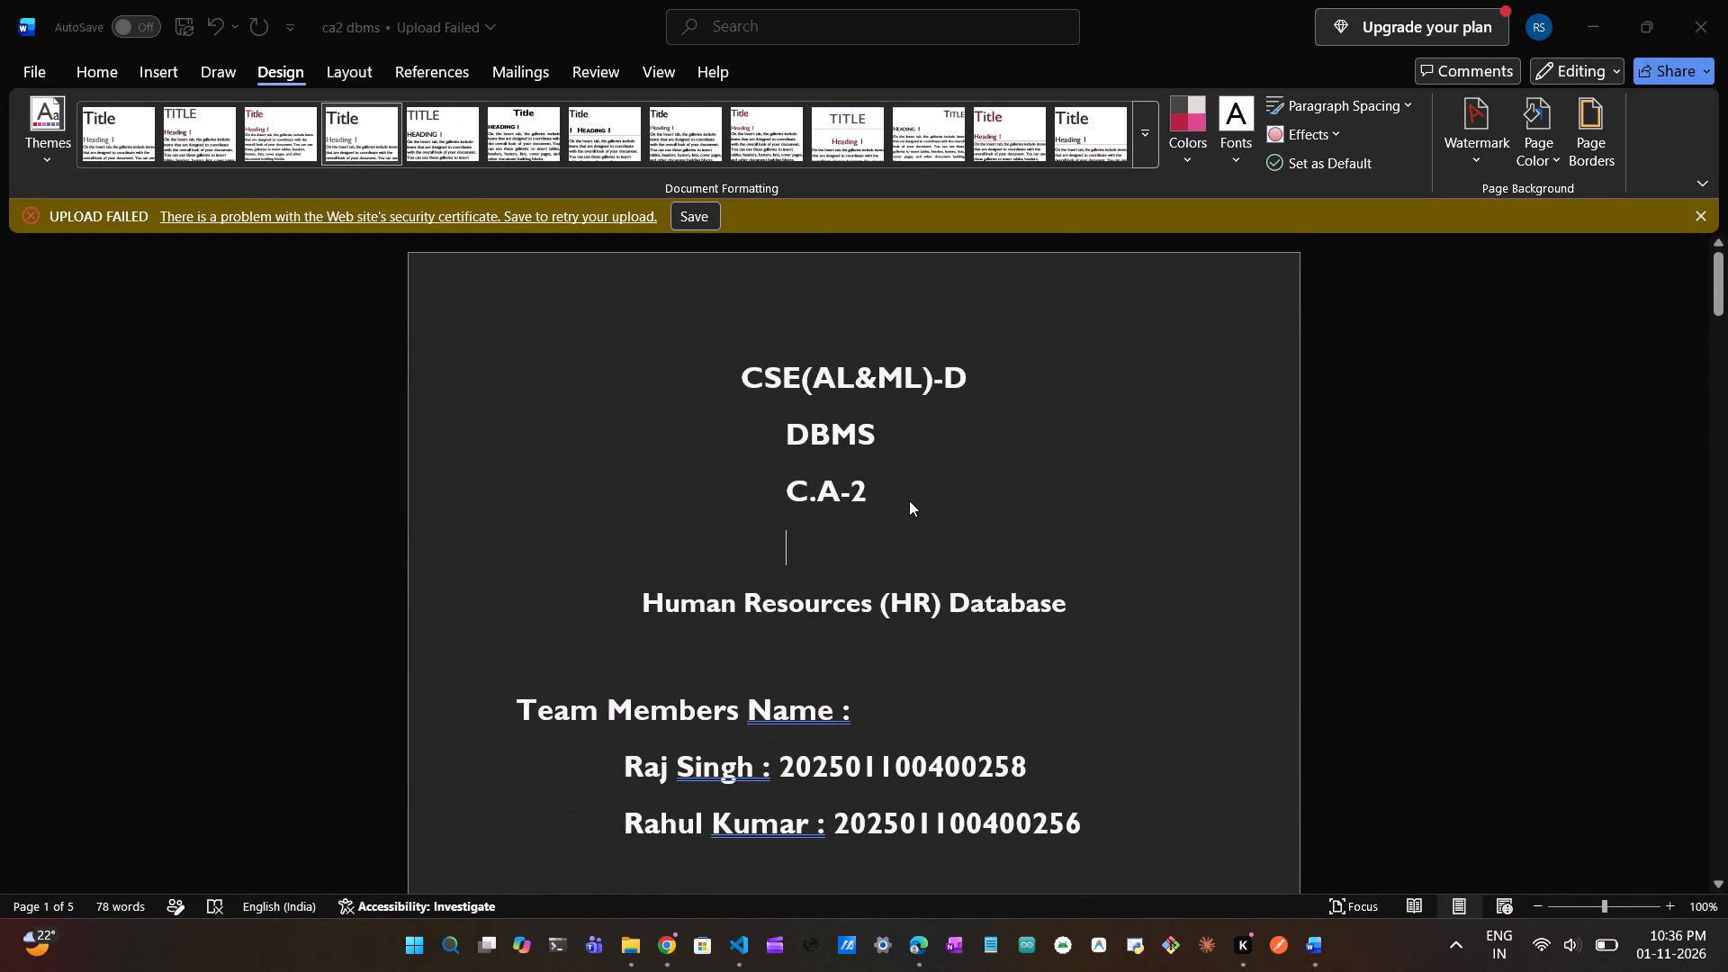
Preview the available document themes on the title page and apply the Gallery theme.
{"action": "left_click", "coordinate": [40, 162]}
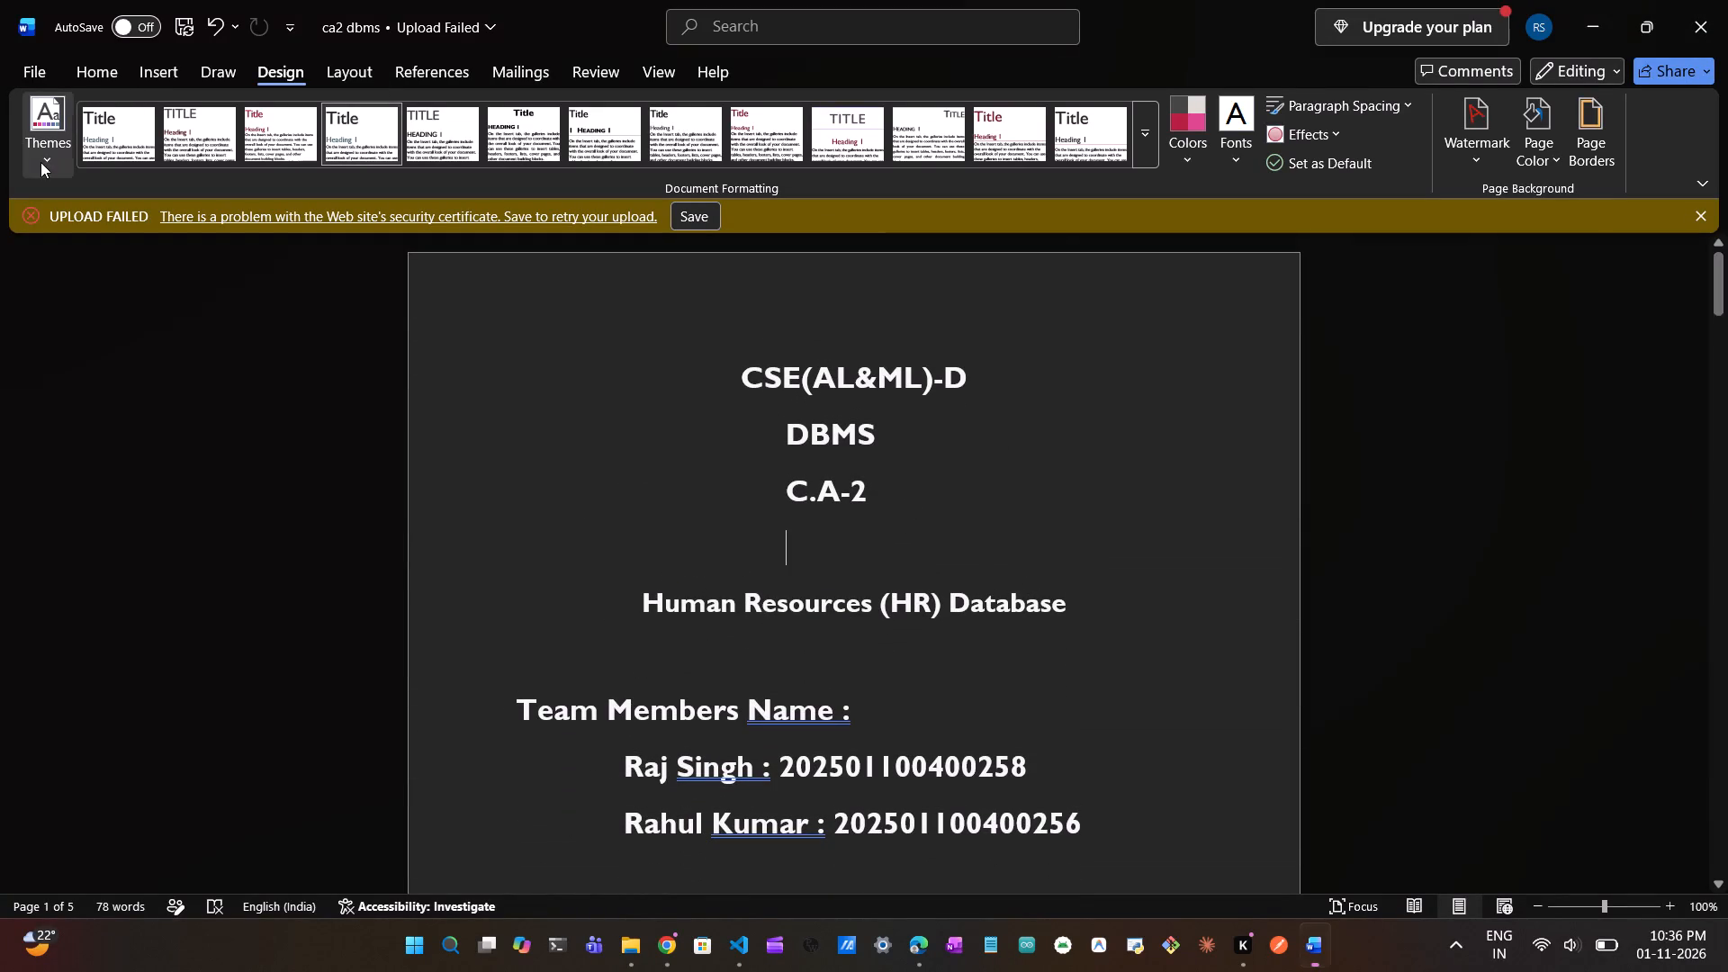
{"action": "left_click", "coordinate": [42, 160]}
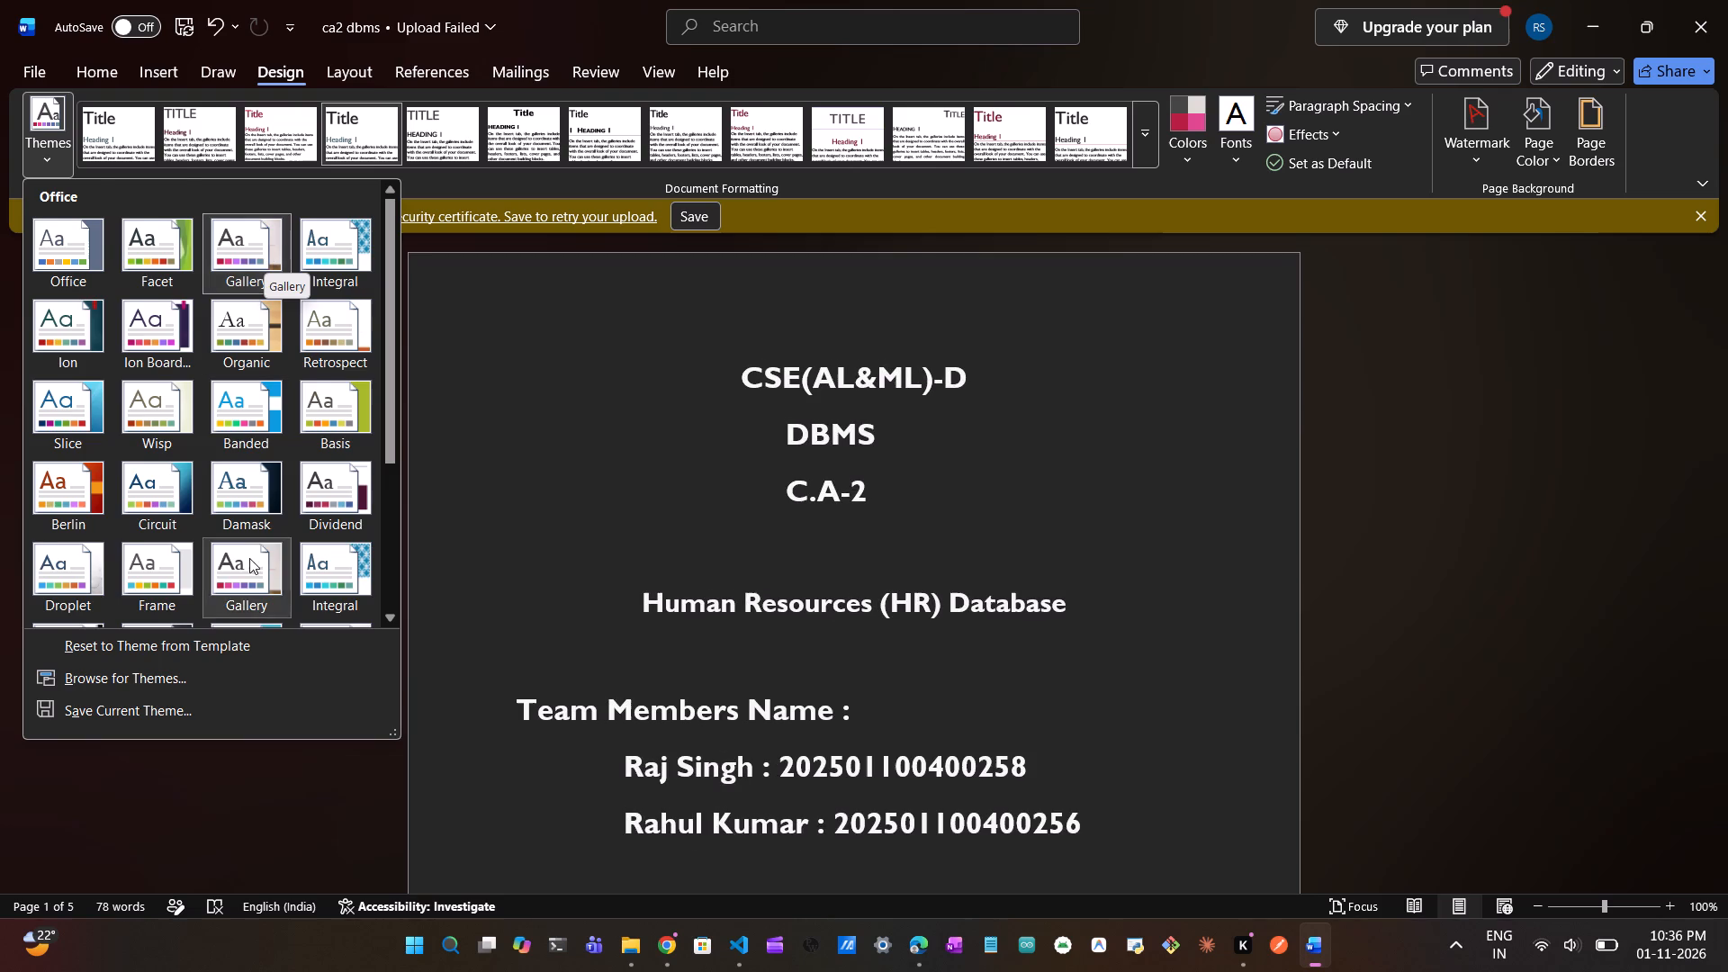
{"action": "scroll", "coordinate": [249, 558], "scroll_direction": "down", "scroll_amount": 1}
{"action": "scroll", "coordinate": [274, 400], "scroll_direction": "up", "scroll_amount": 1}
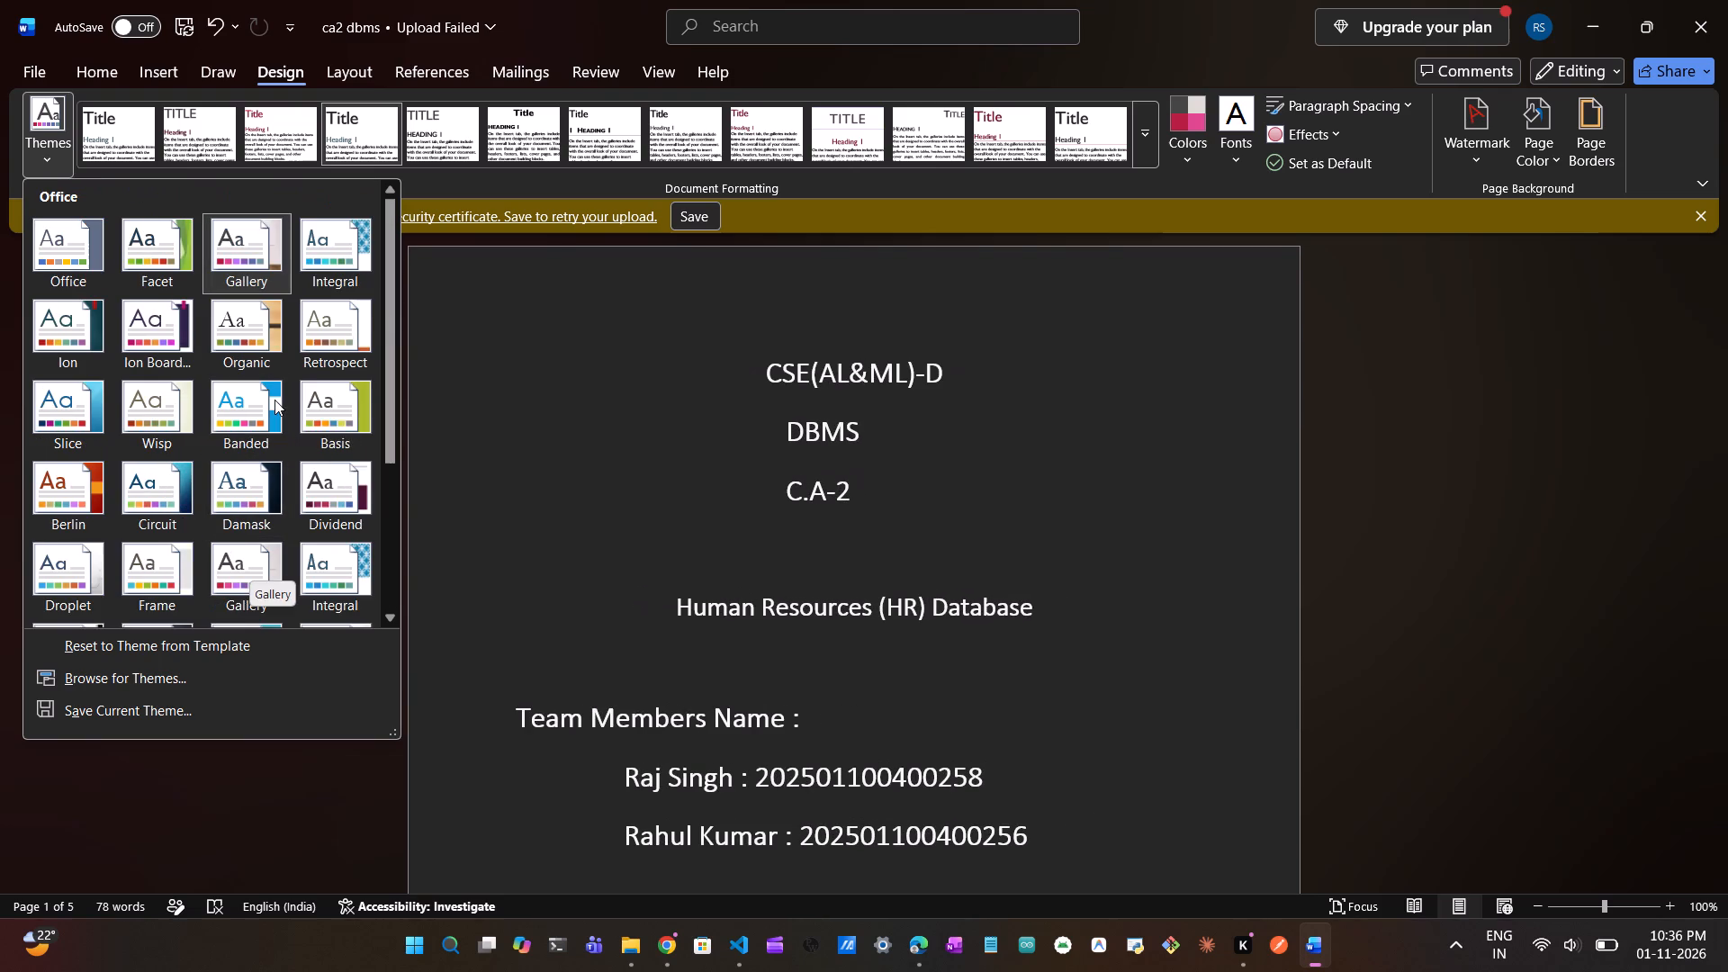
{"action": "scroll", "coordinate": [274, 400], "scroll_direction": "up", "scroll_amount": 2}
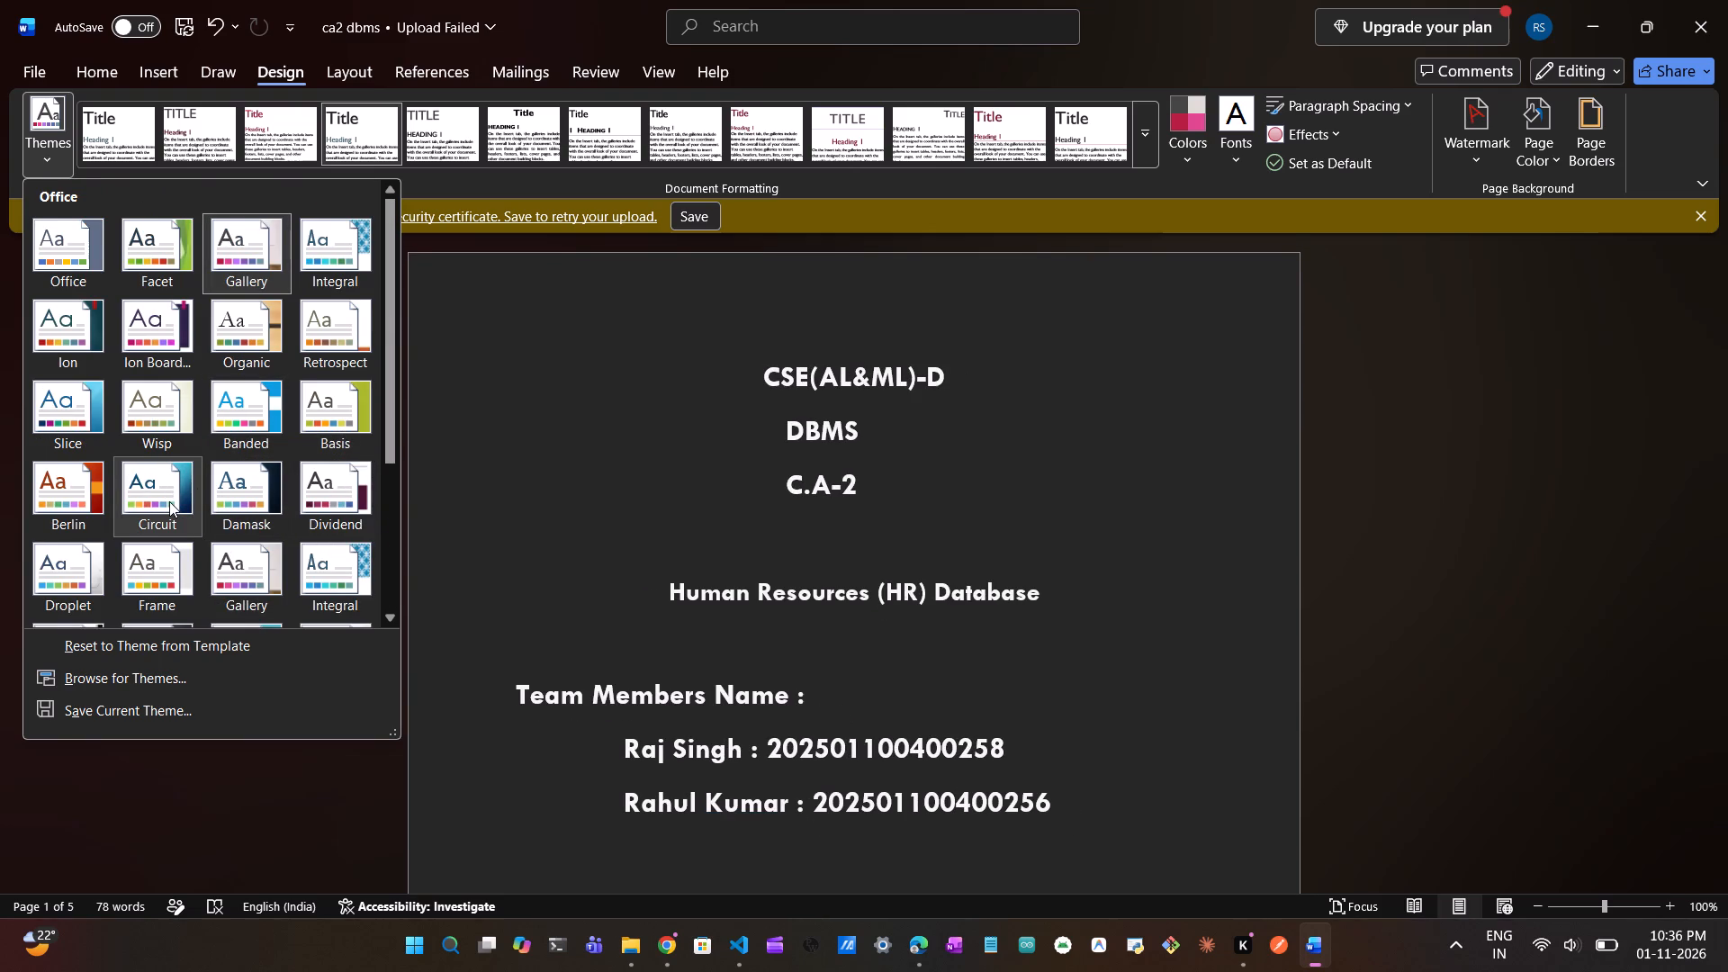
{"action": "scroll", "coordinate": [169, 501], "scroll_direction": "down", "scroll_amount": 1}
{"action": "scroll", "coordinate": [169, 501], "scroll_direction": "up", "scroll_amount": 4}
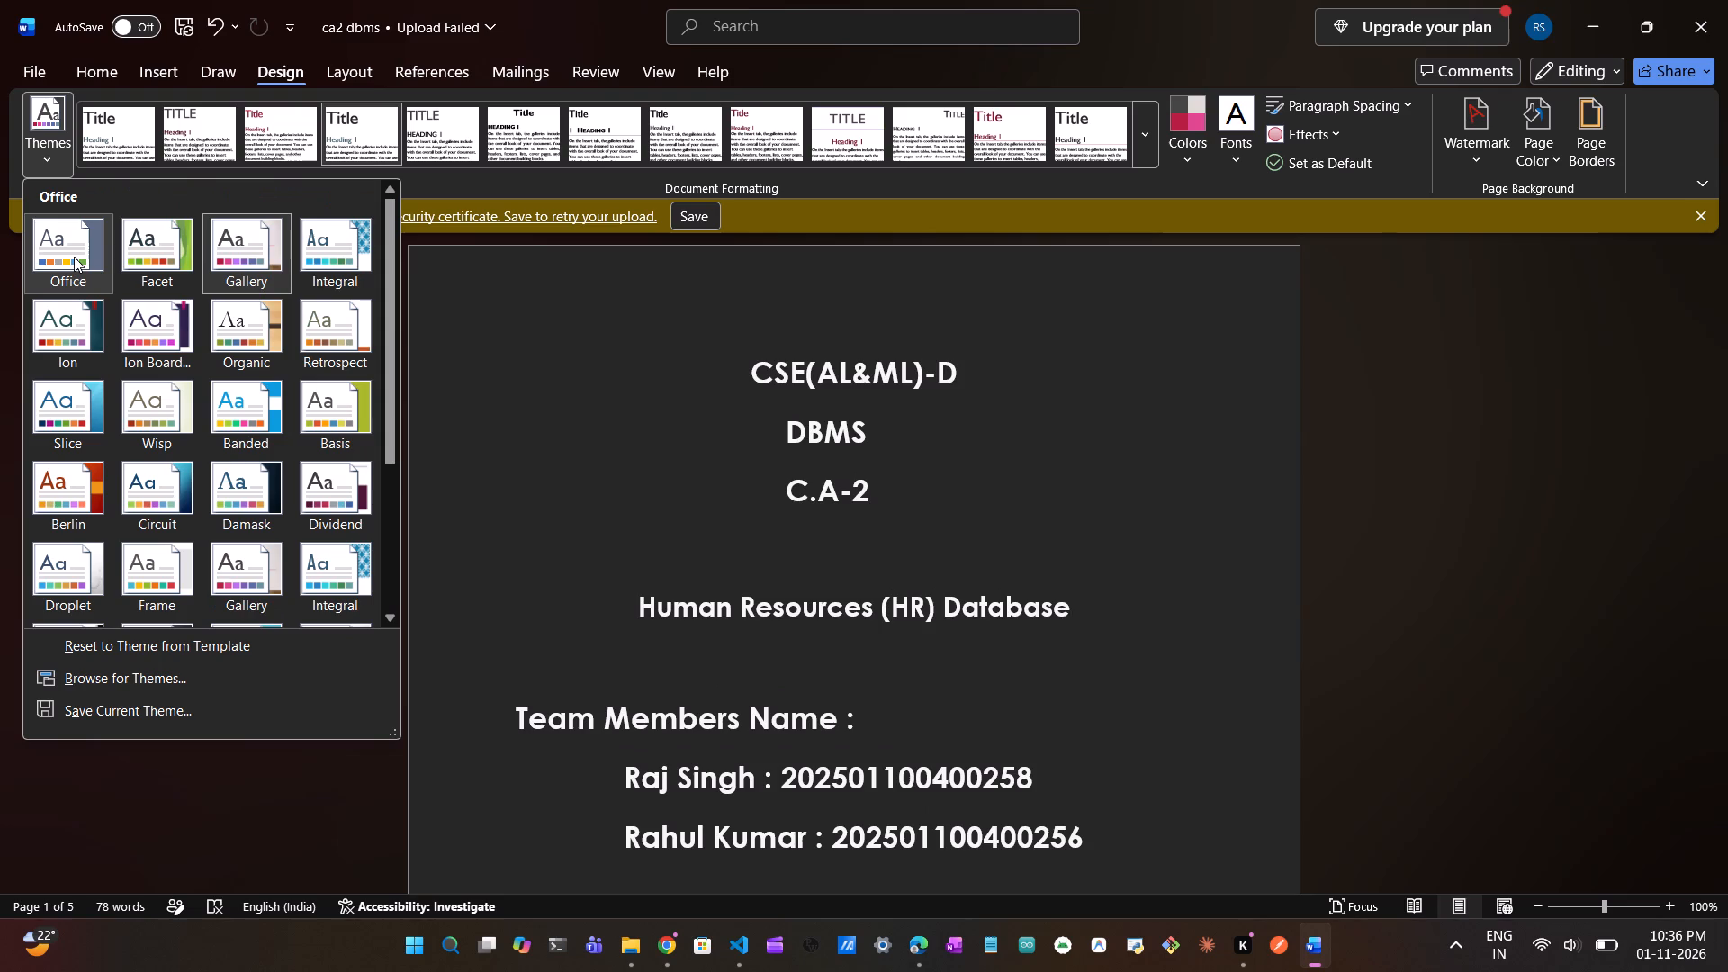
{"action": "left_click", "coordinate": [256, 260]}
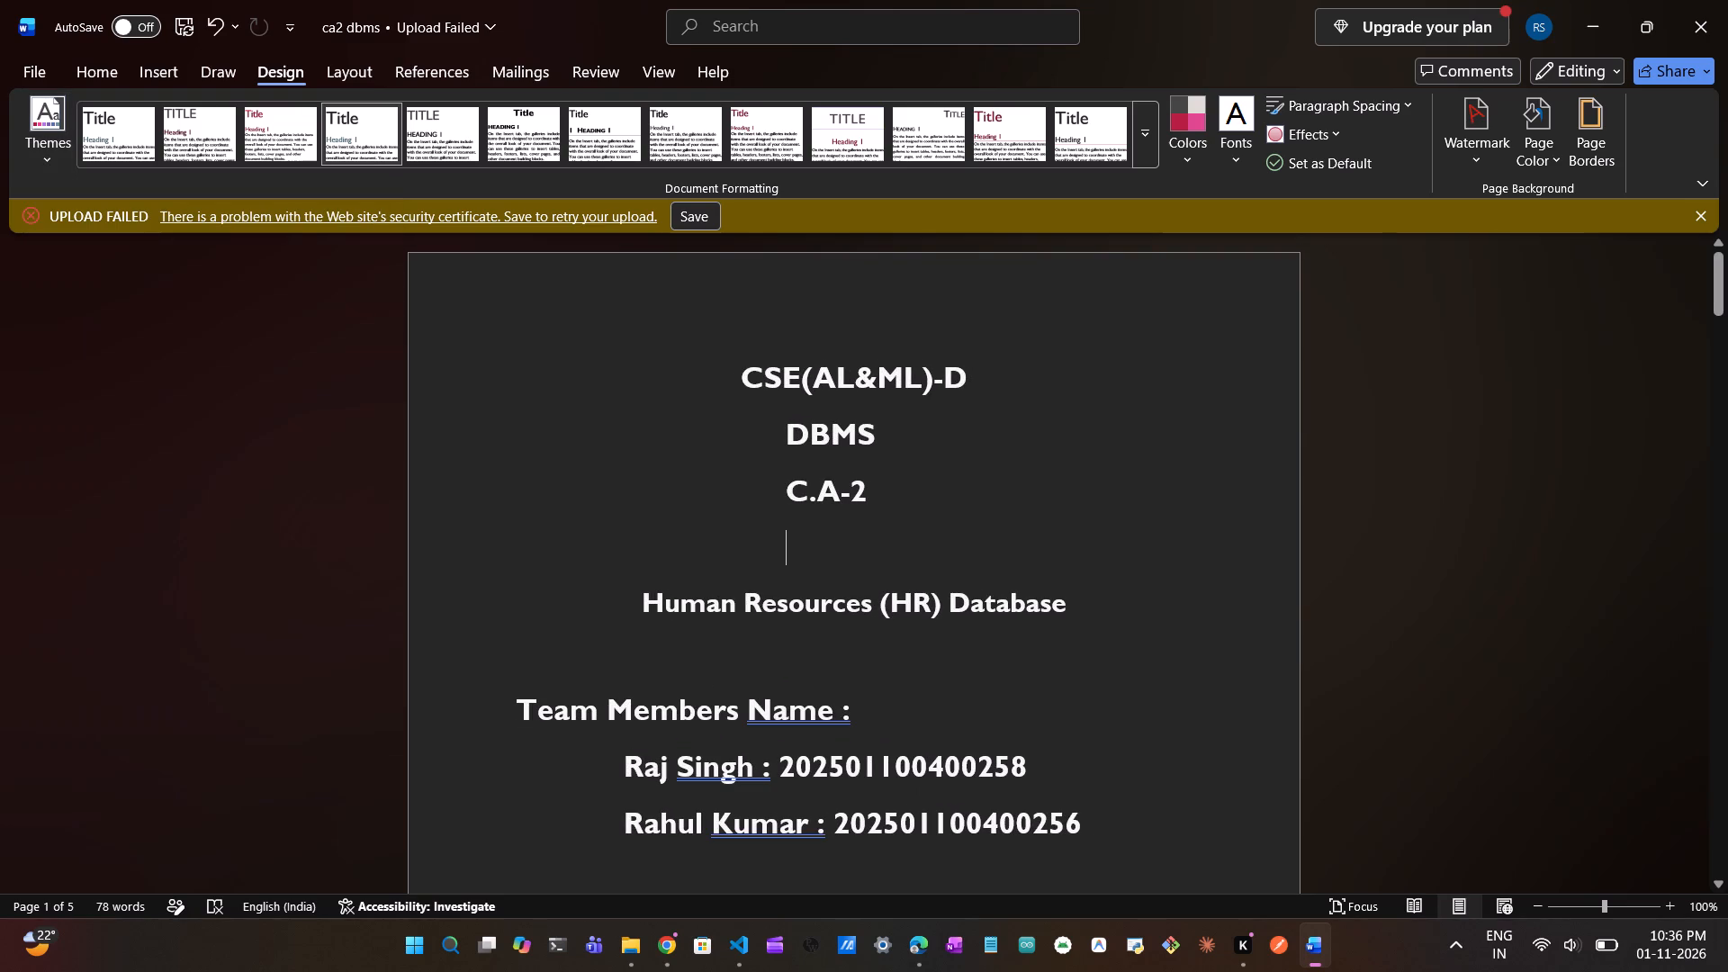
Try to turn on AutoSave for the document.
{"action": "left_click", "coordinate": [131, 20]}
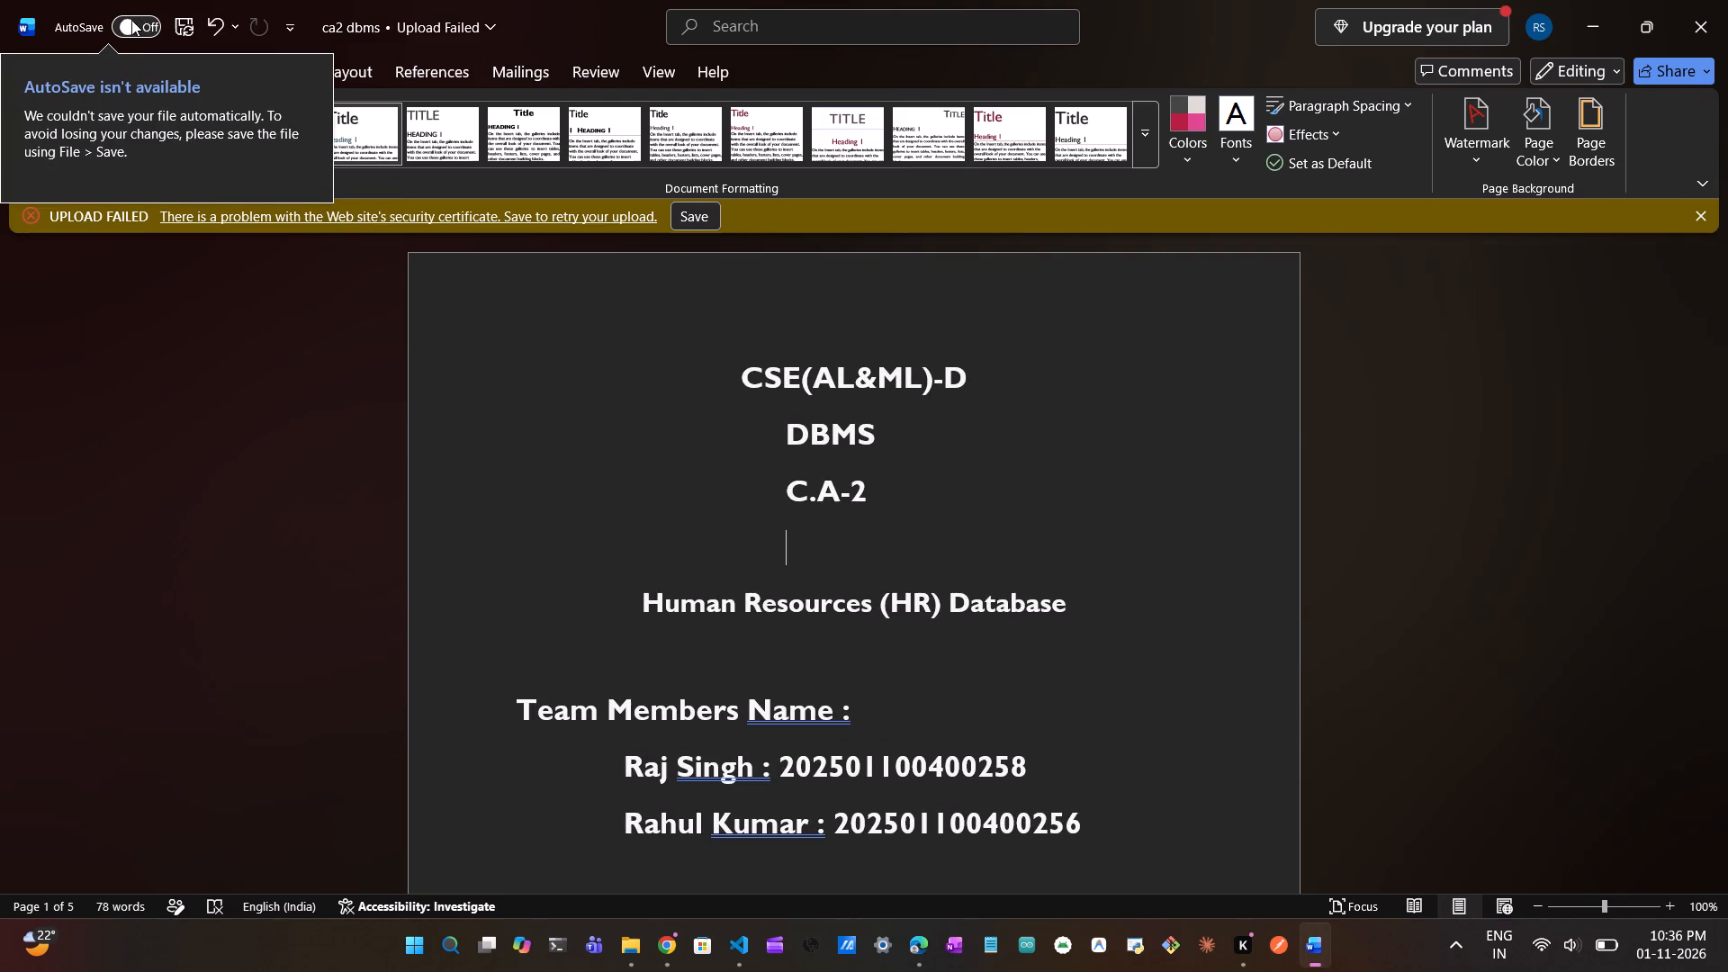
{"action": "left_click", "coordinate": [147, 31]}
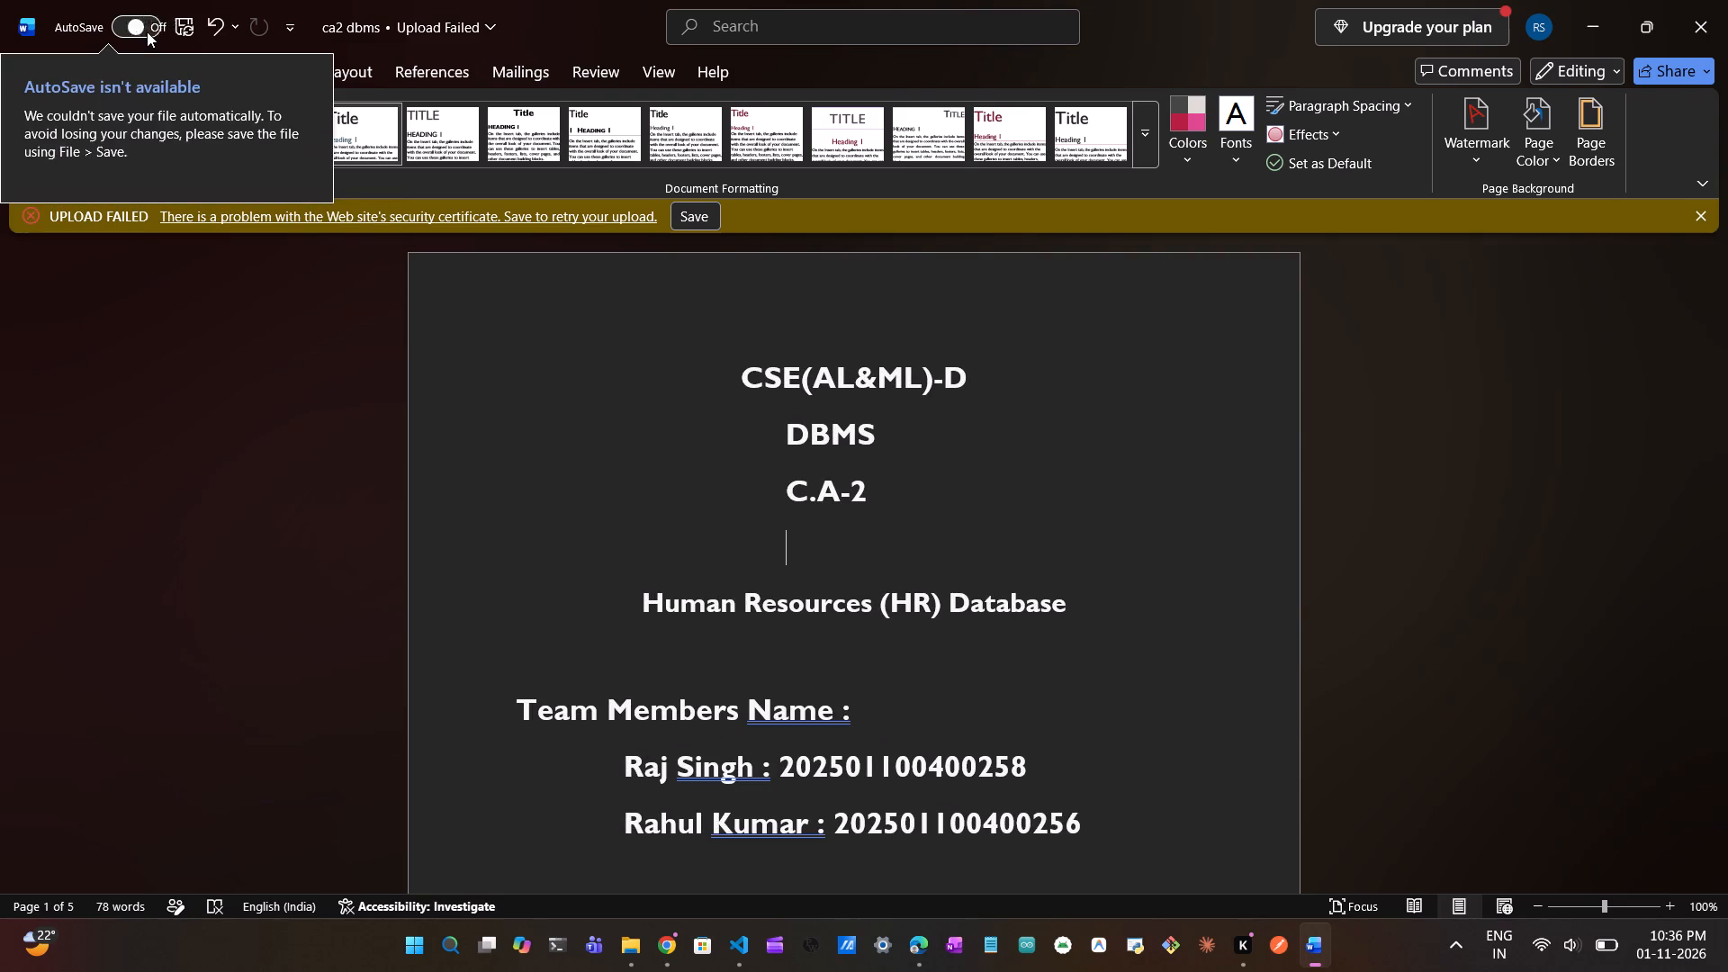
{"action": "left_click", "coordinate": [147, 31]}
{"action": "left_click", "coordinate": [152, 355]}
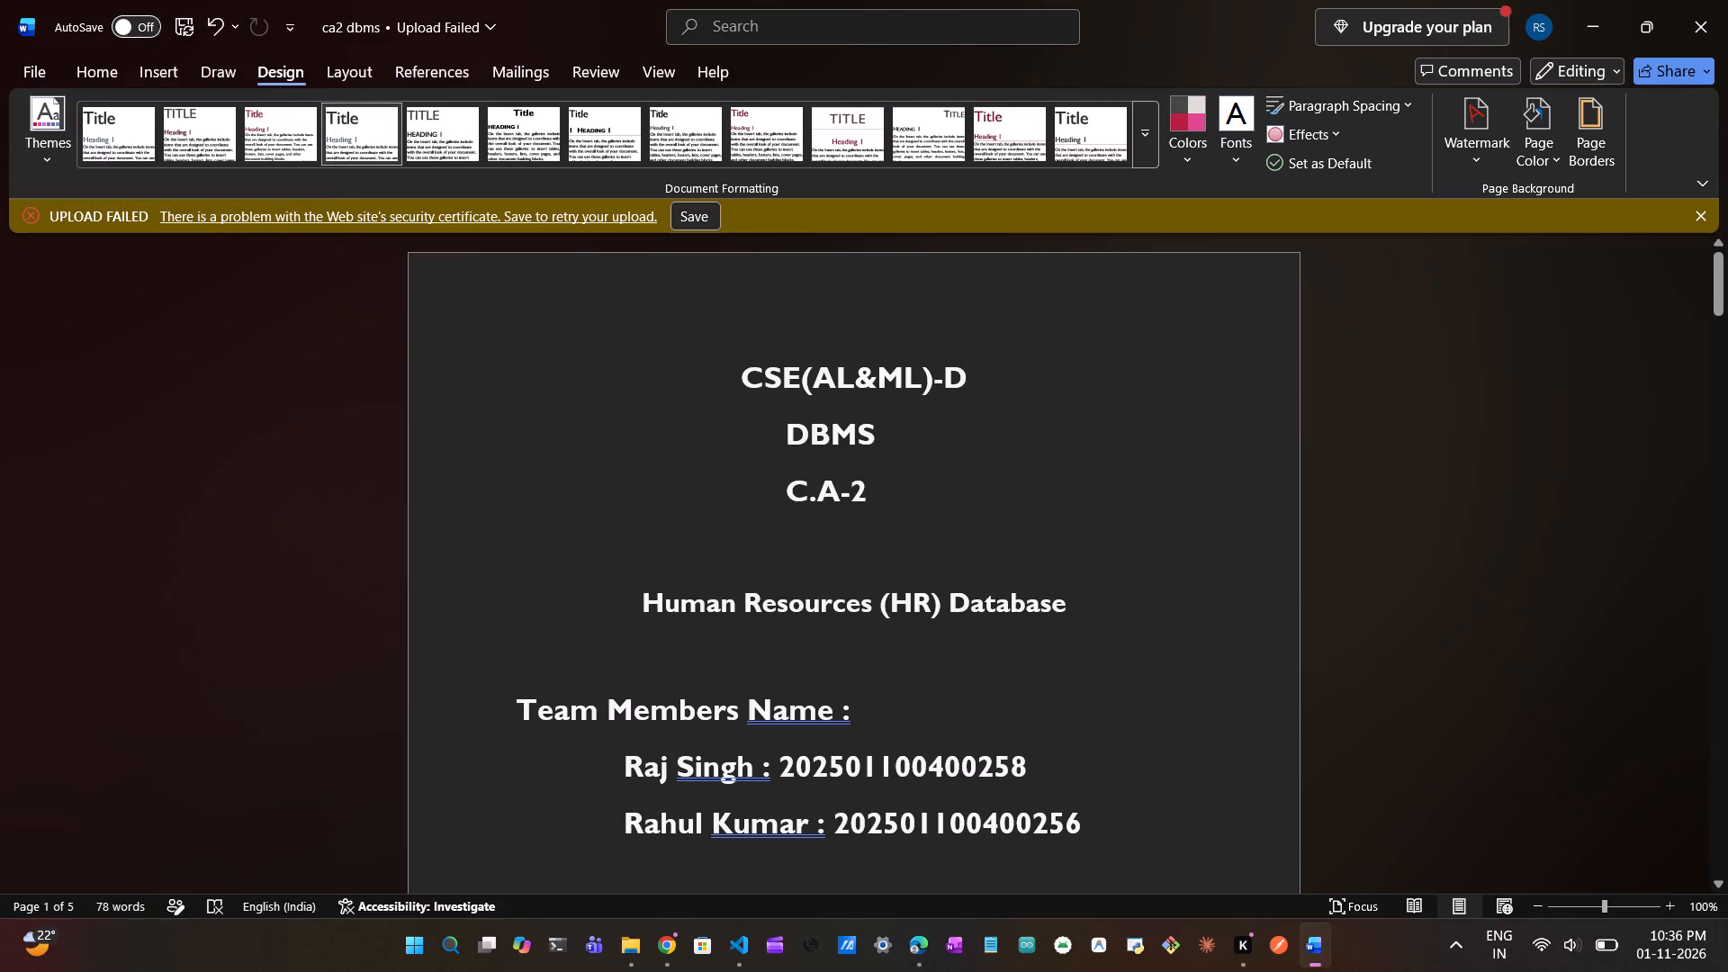
Save a copy of the document as the Word Document ca2 dbms in the Downloads folder on this PC.
{"action": "left_click", "coordinate": [40, 69]}
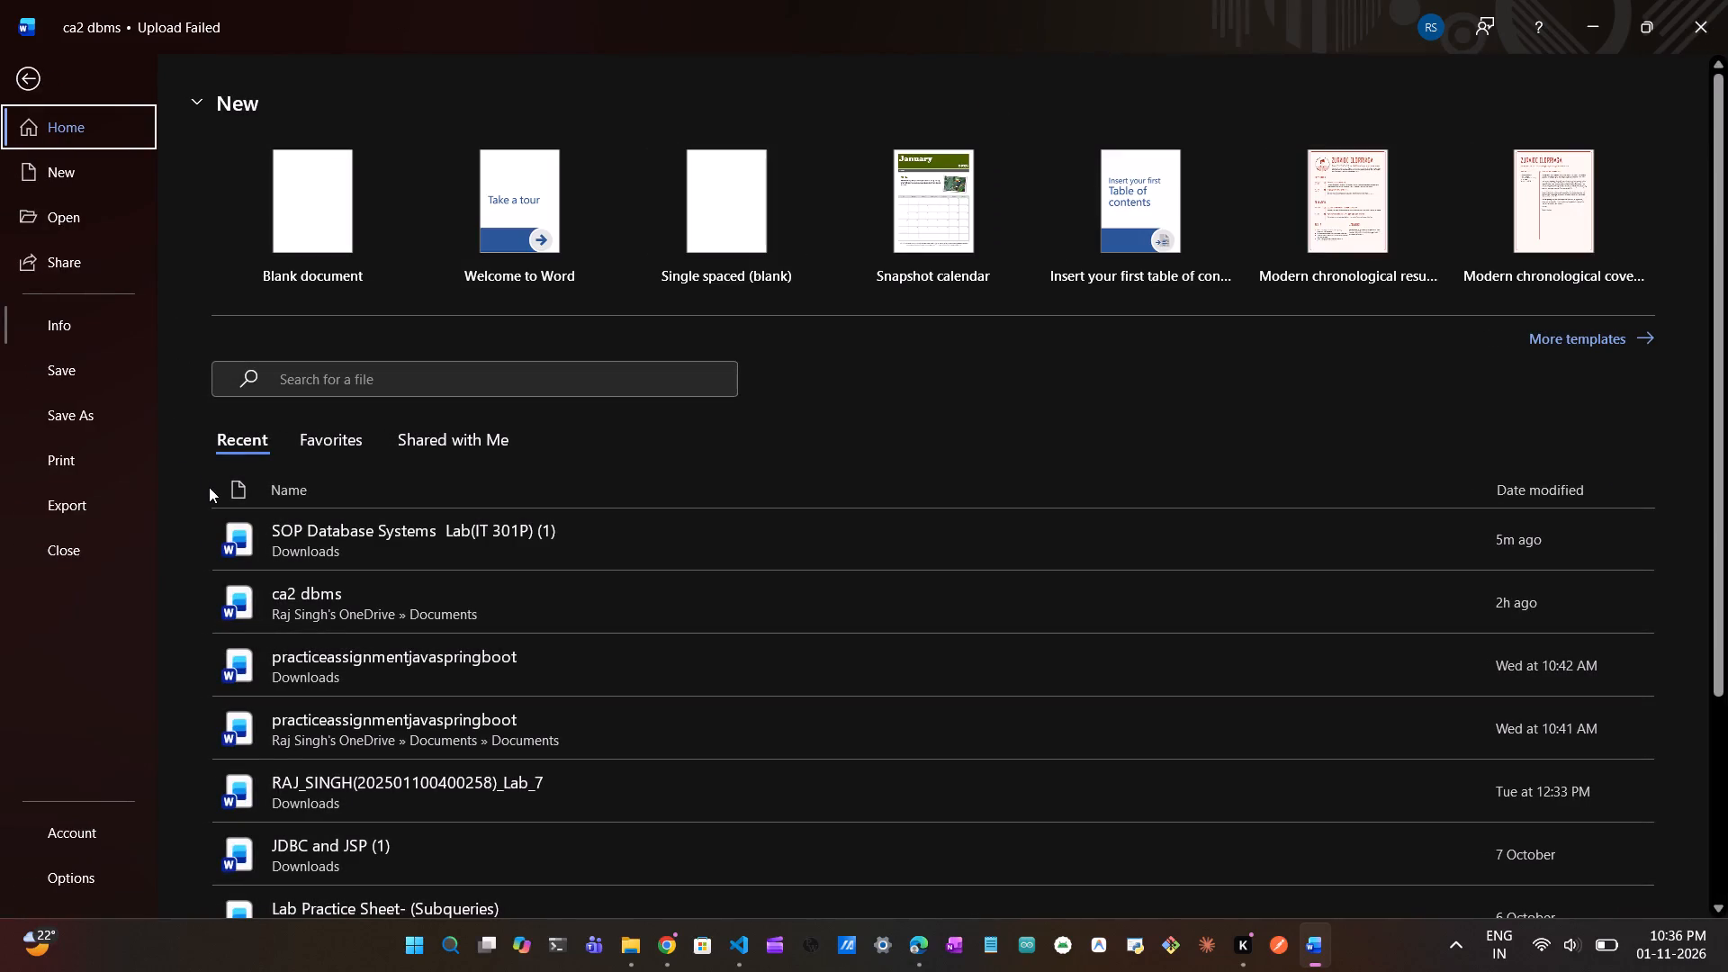
{"action": "left_click", "coordinate": [94, 420]}
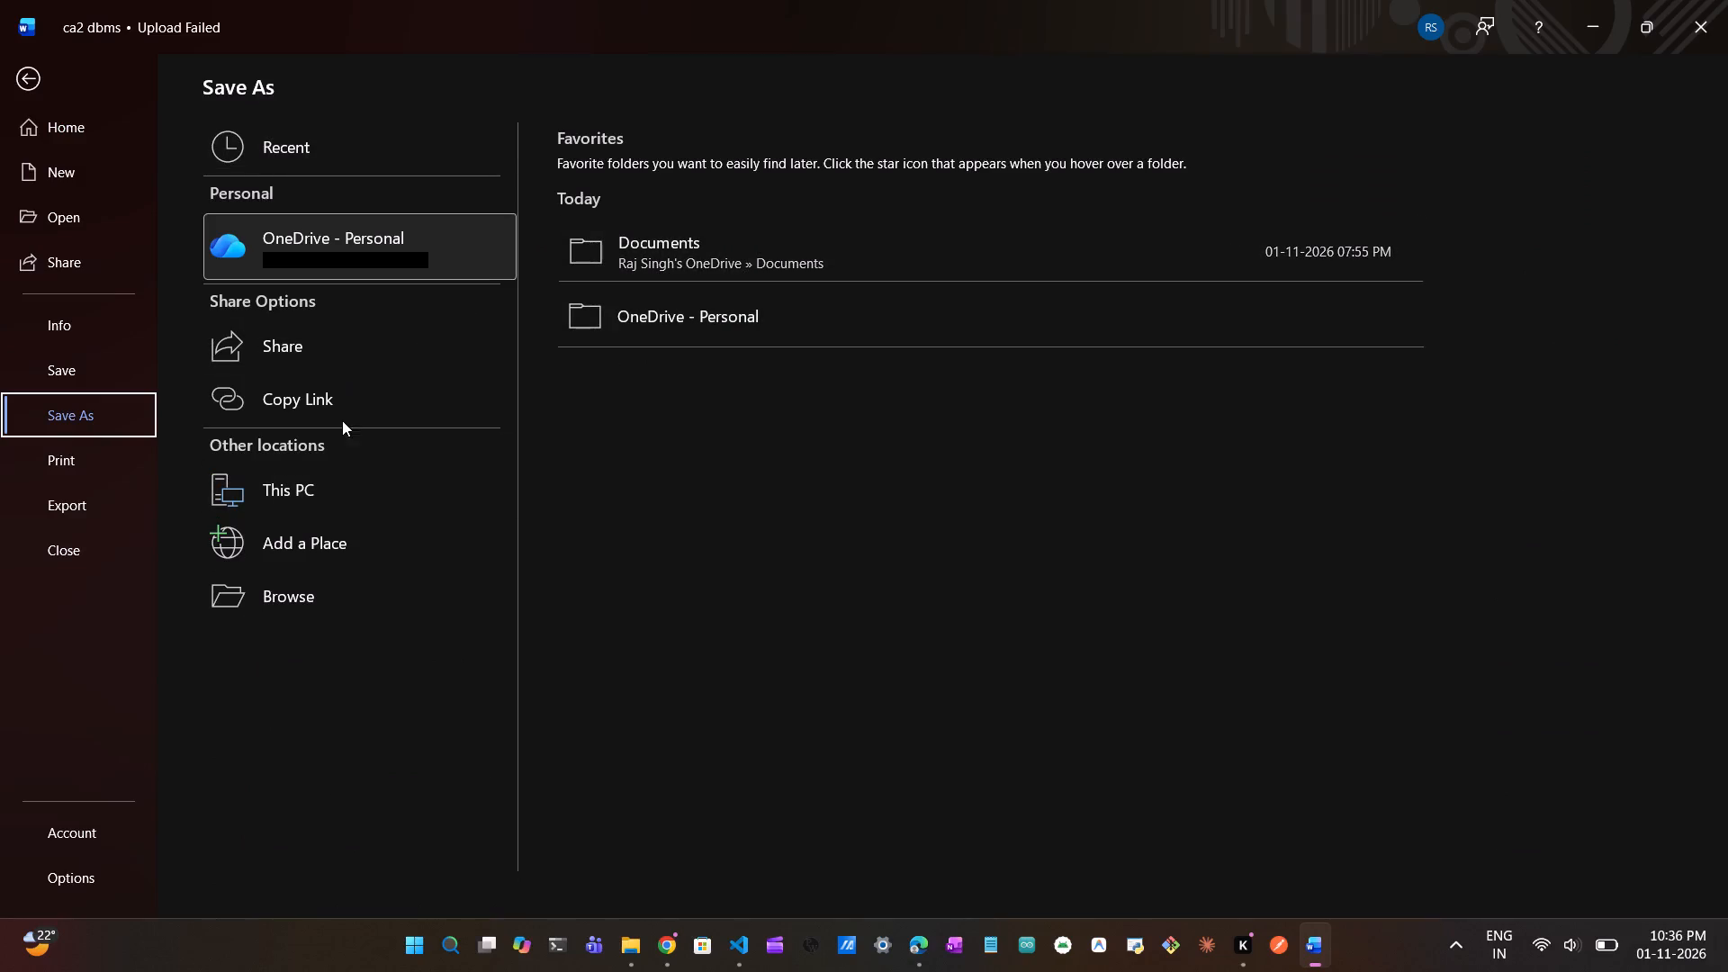
{"action": "left_click", "coordinate": [394, 491]}
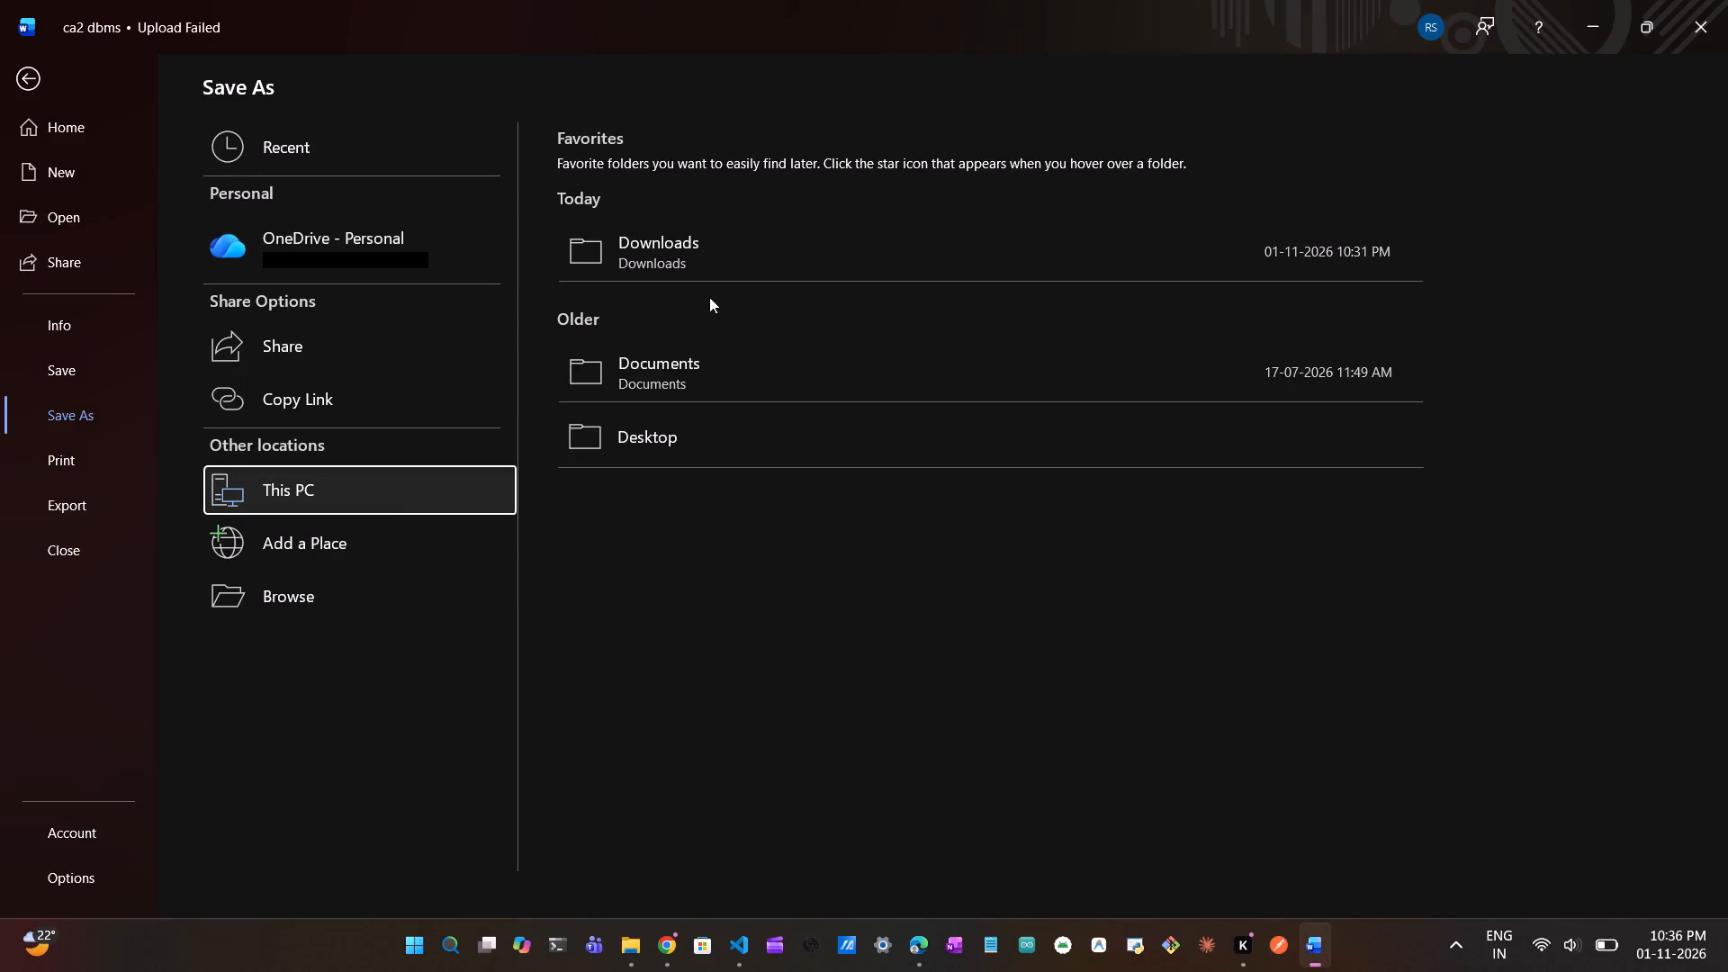
{"action": "double_click", "coordinate": [767, 265]}
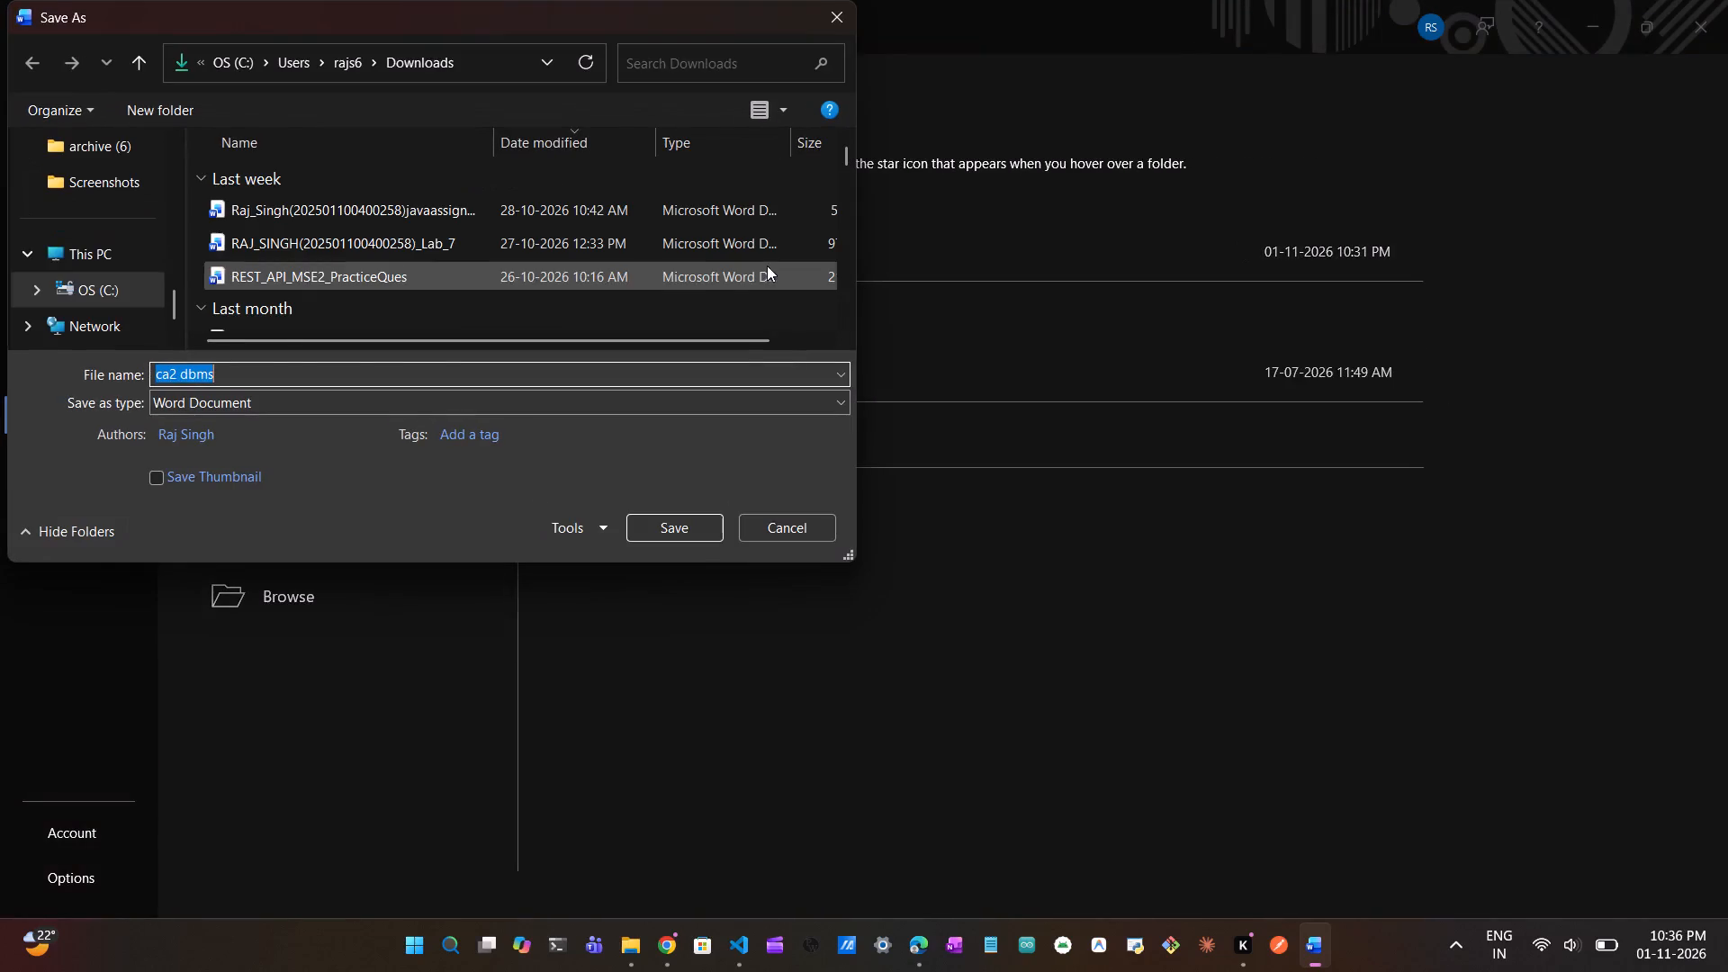
{"action": "scroll", "coordinate": [145, 219], "scroll_direction": "up", "scroll_amount": 6}
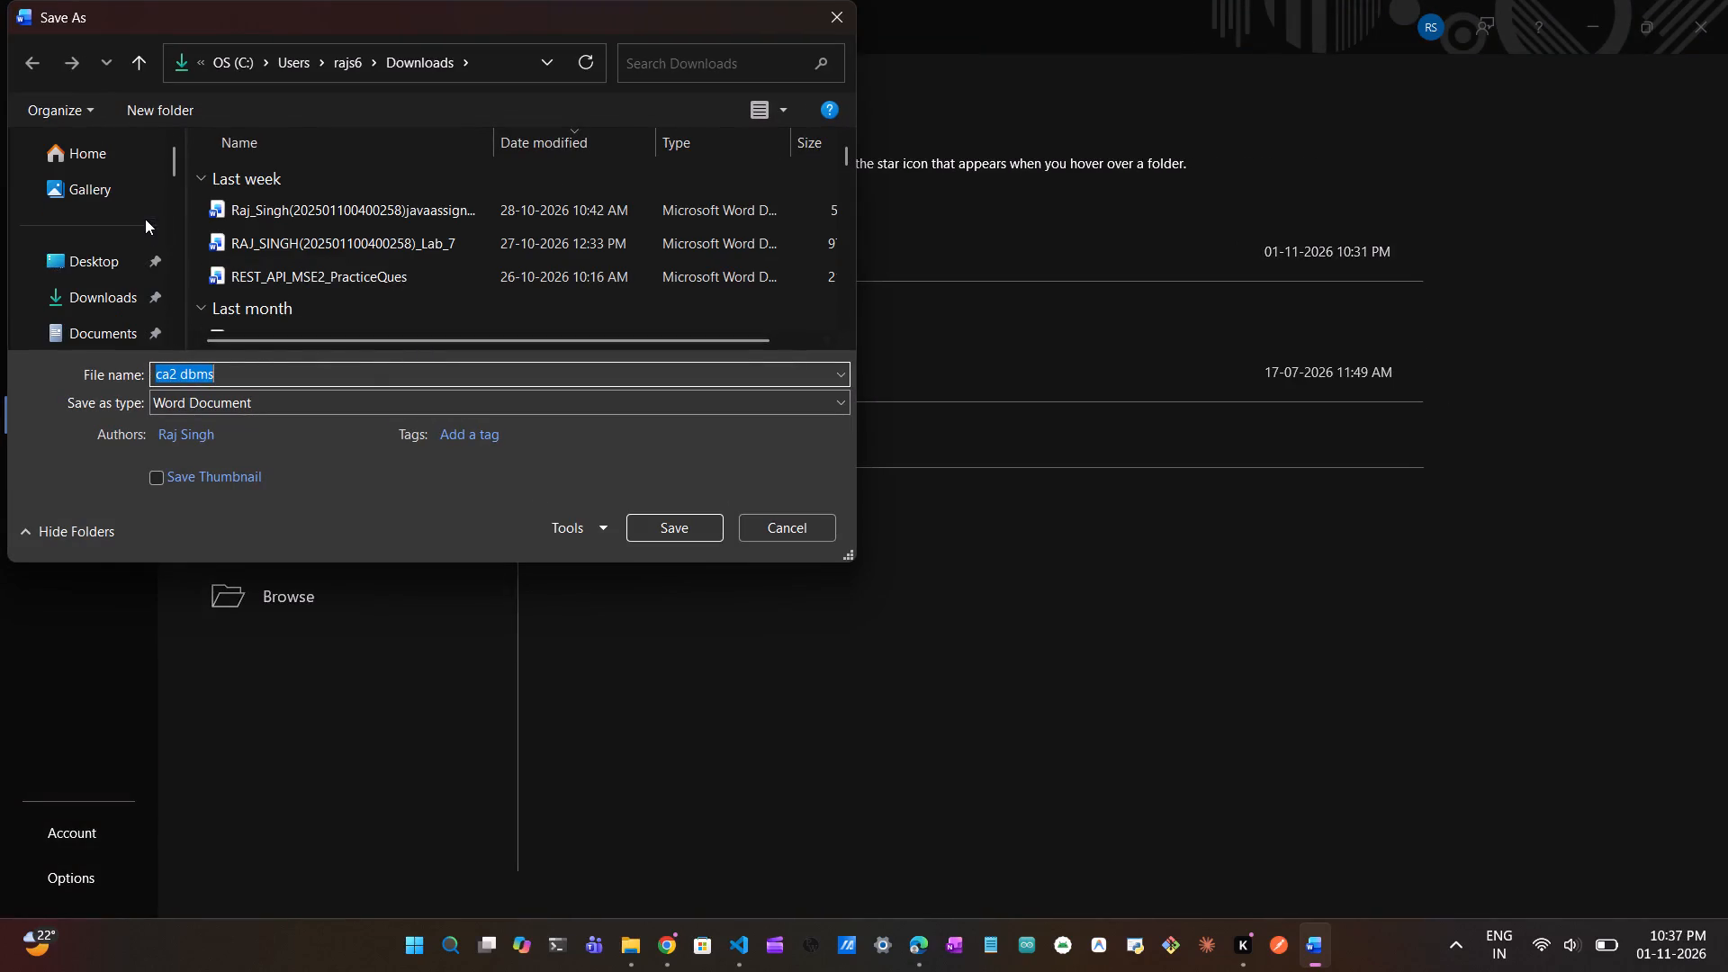
{"action": "left_click", "coordinate": [132, 291]}
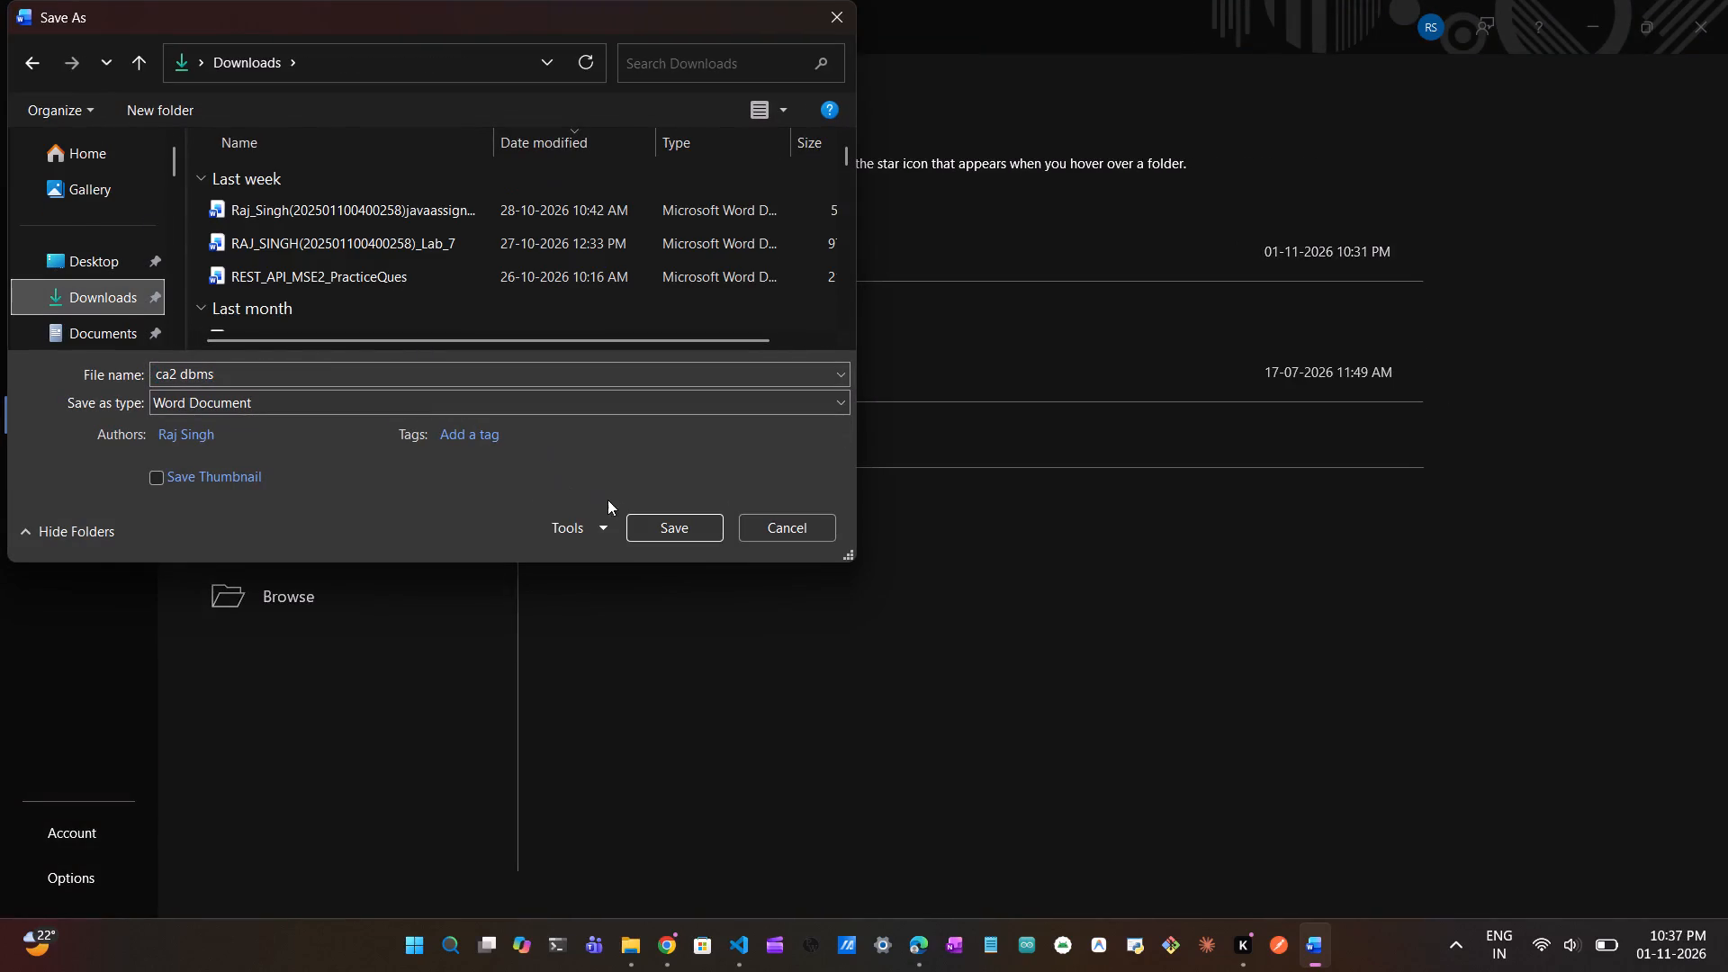
{"action": "left_click", "coordinate": [658, 521]}
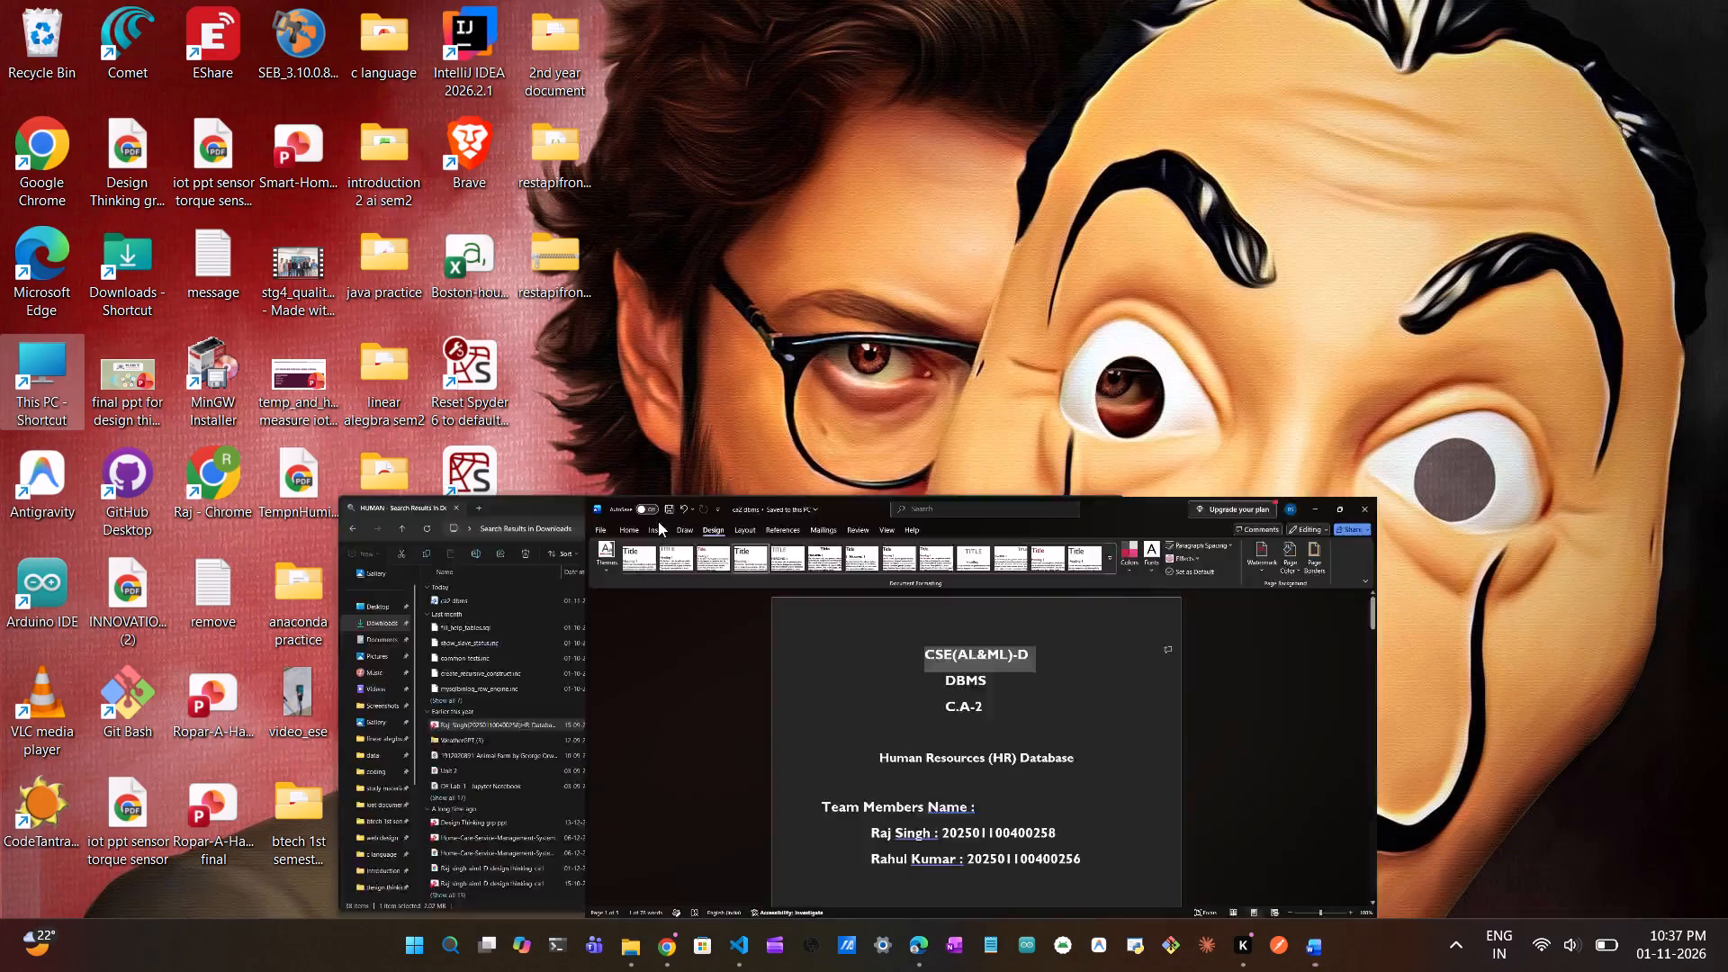
Switch to File Explorer and open the saved ca2 dbms document from the Downloads folder.
{"action": "double_click", "coordinate": [68, 381]}
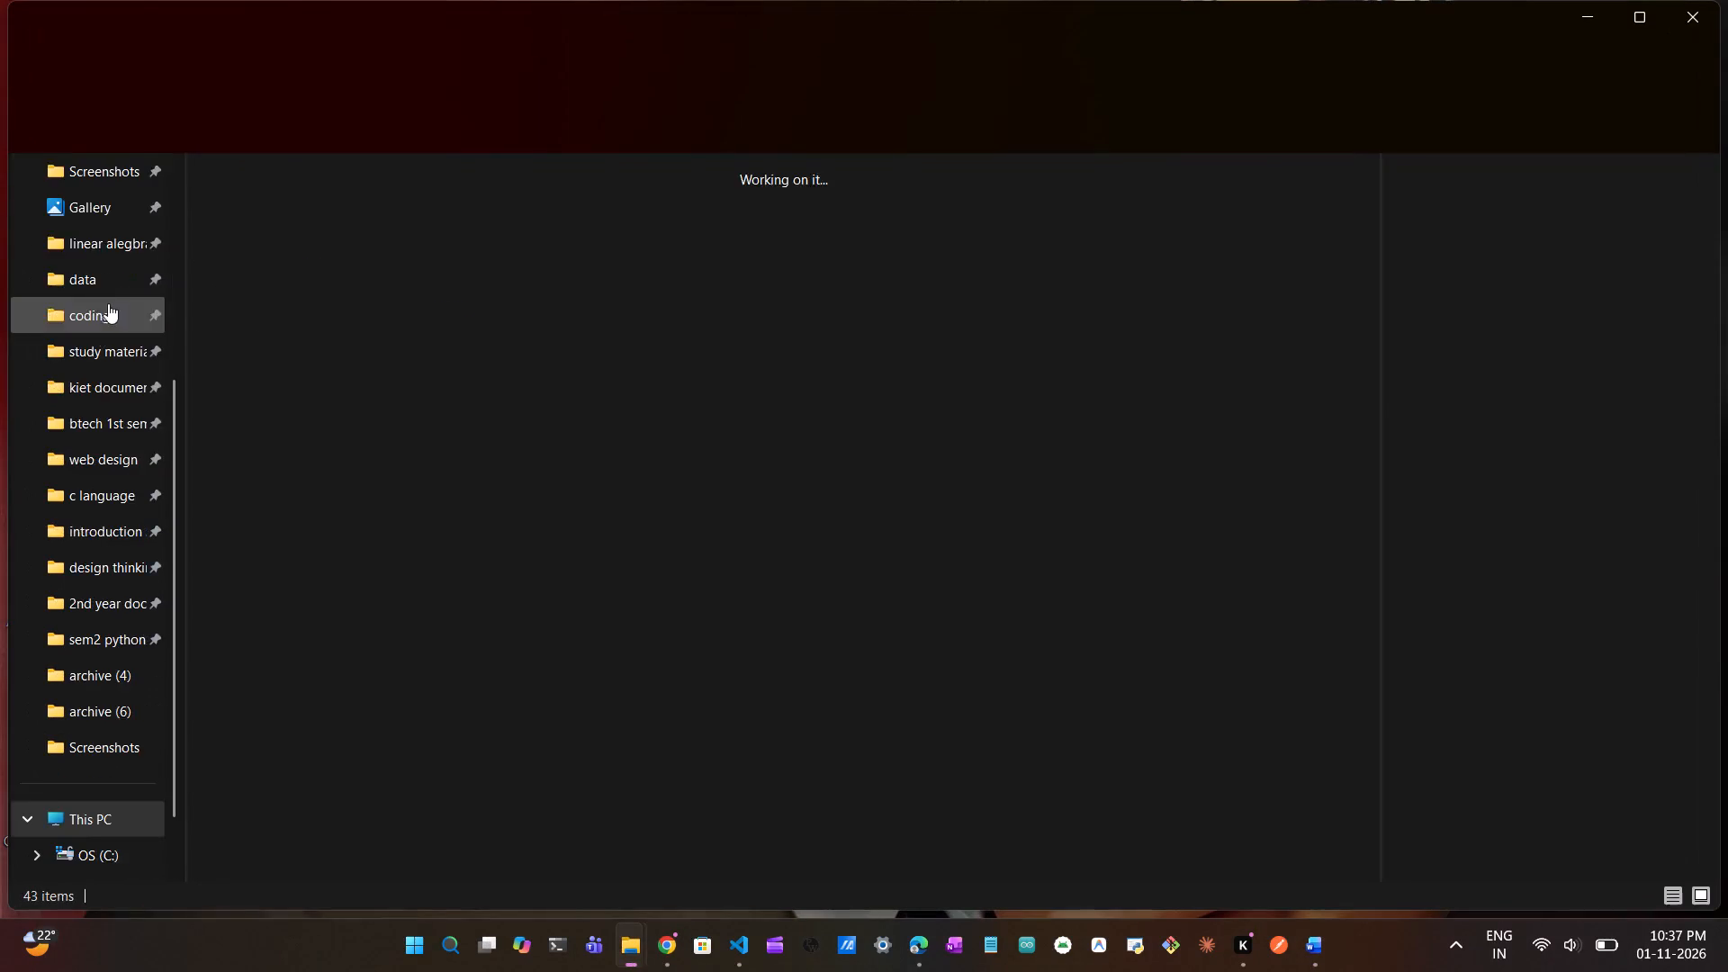
{"action": "scroll", "coordinate": [110, 301], "scroll_direction": "up", "scroll_amount": 6}
{"action": "double_click", "coordinate": [105, 335]}
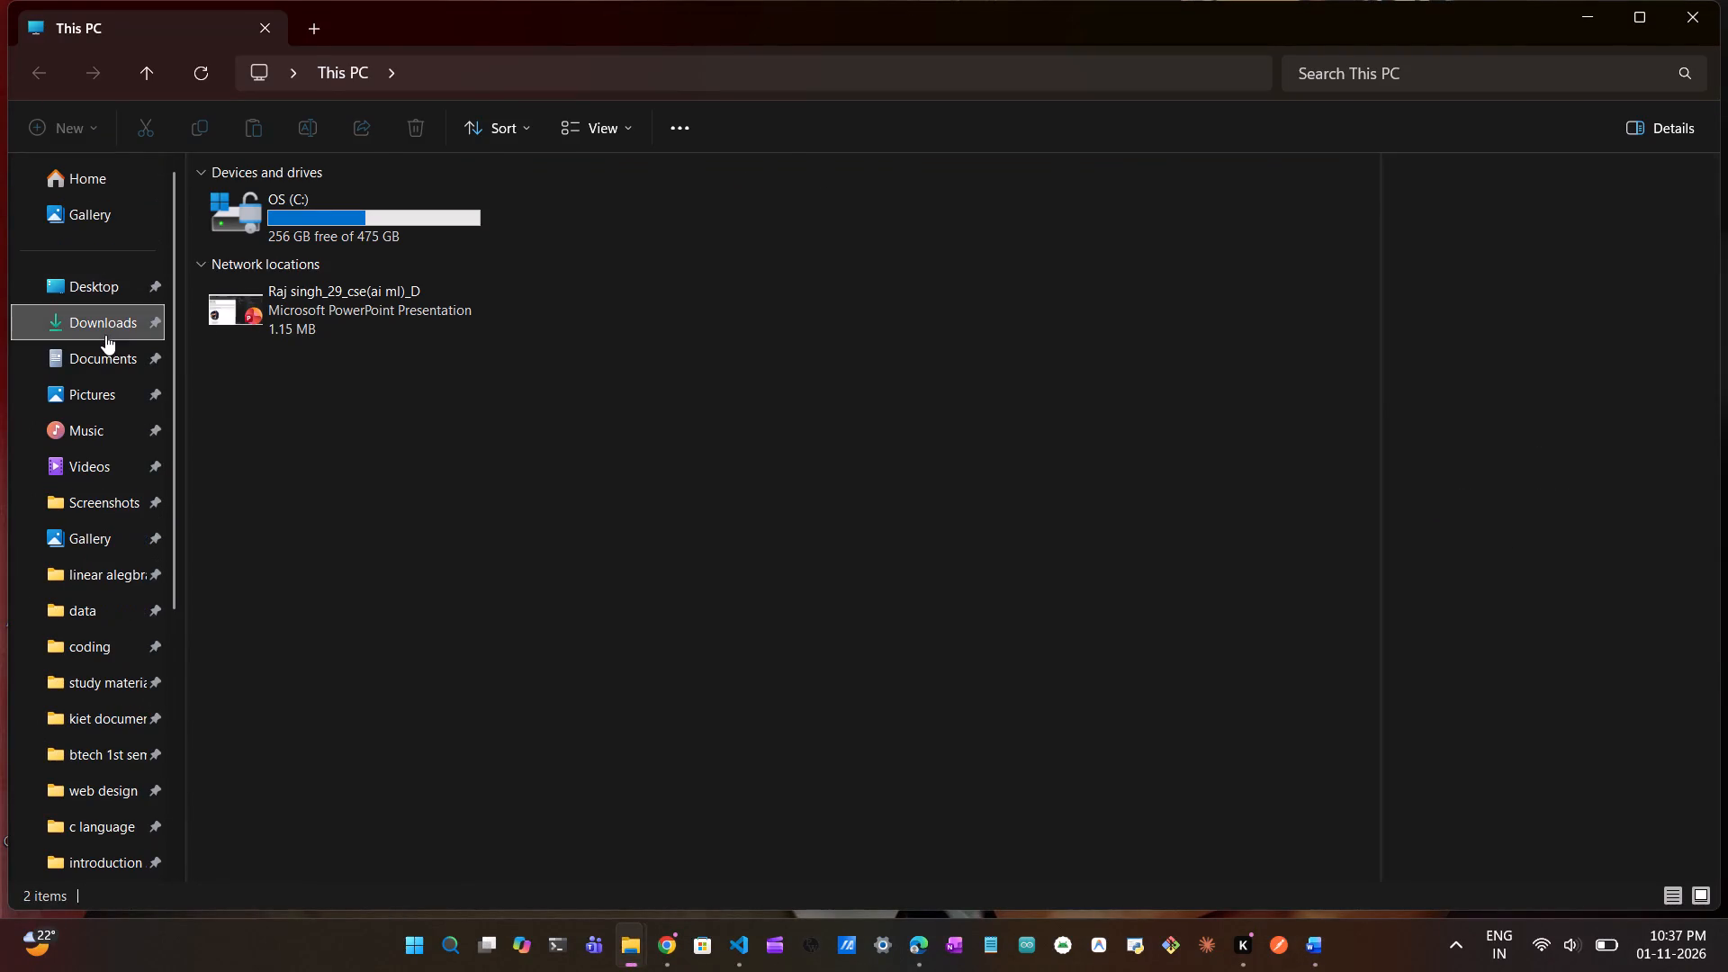
{"action": "double_click", "coordinate": [439, 233]}
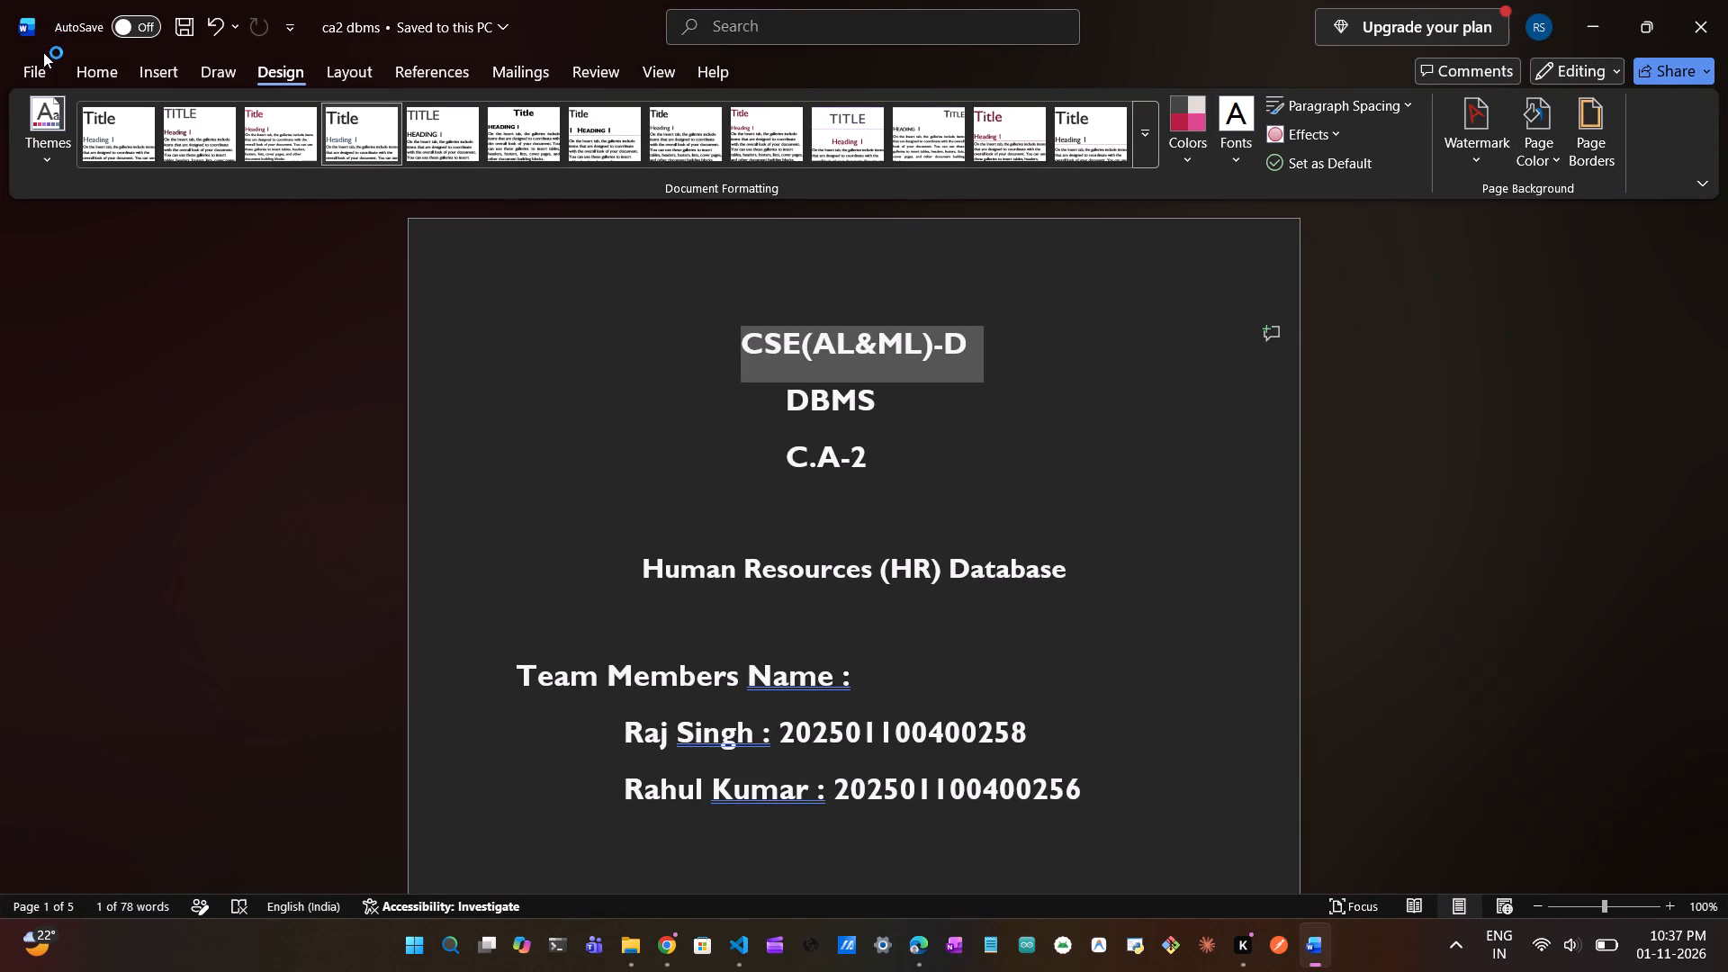
Export the document as a PDF named ca2 dbms to the Downloads folder, using standard optimization.
{"action": "left_click", "coordinate": [40, 59]}
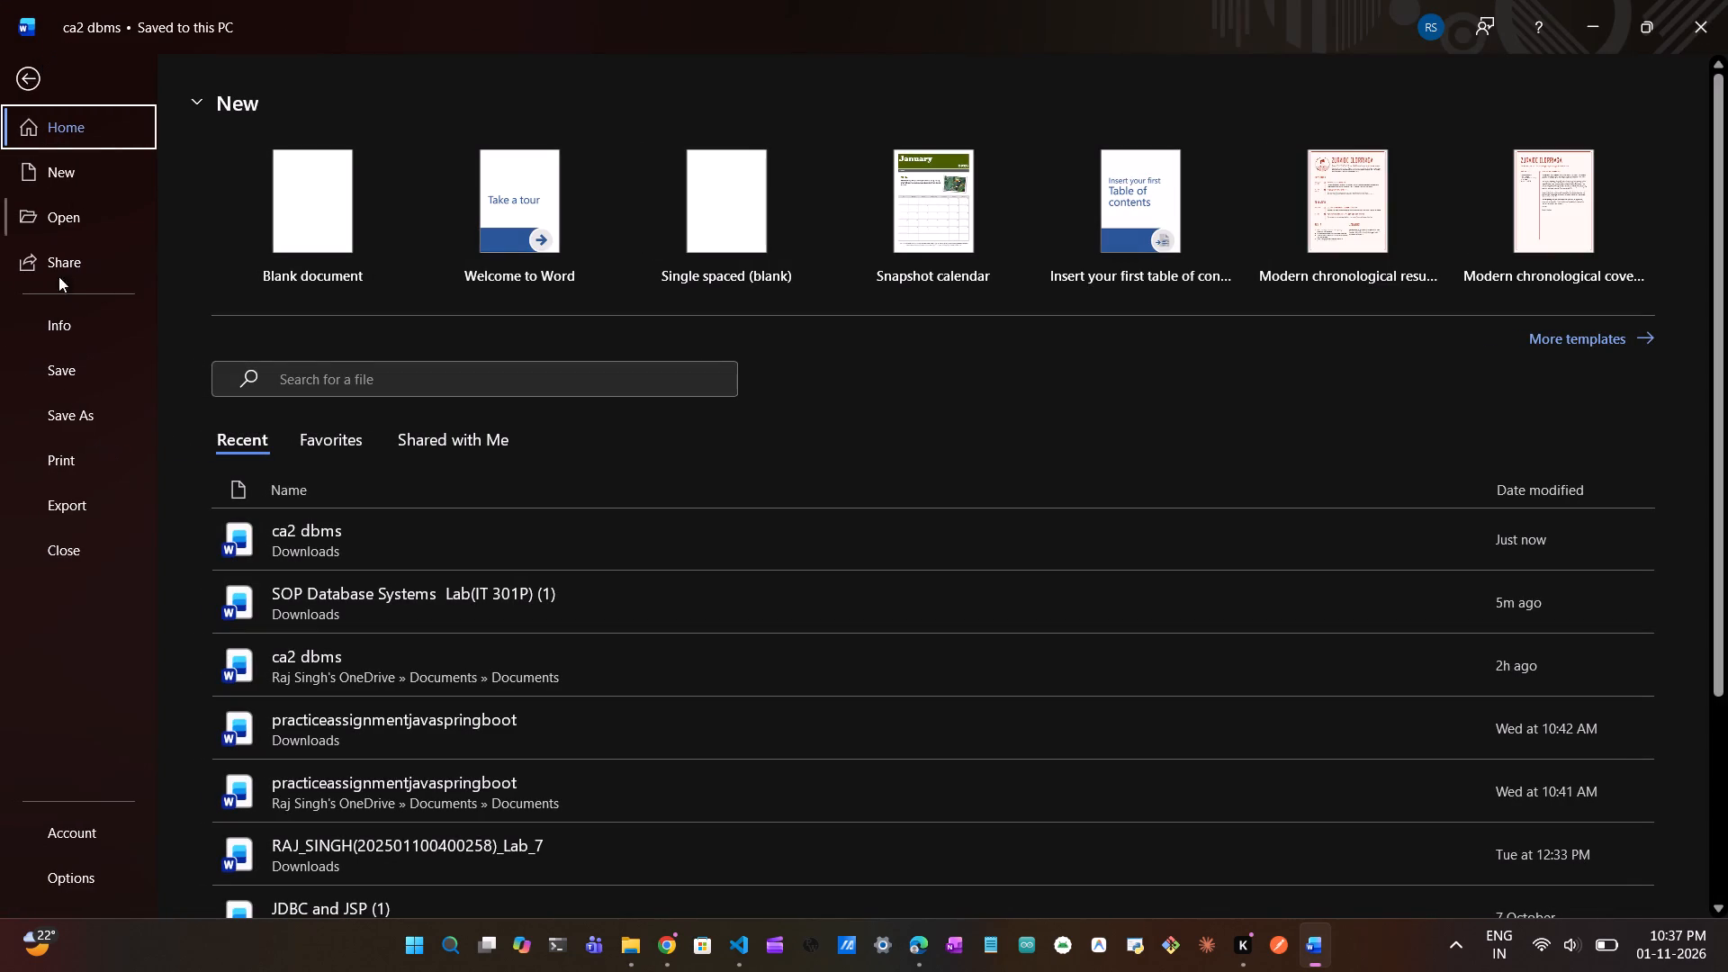
{"action": "left_click", "coordinate": [85, 508]}
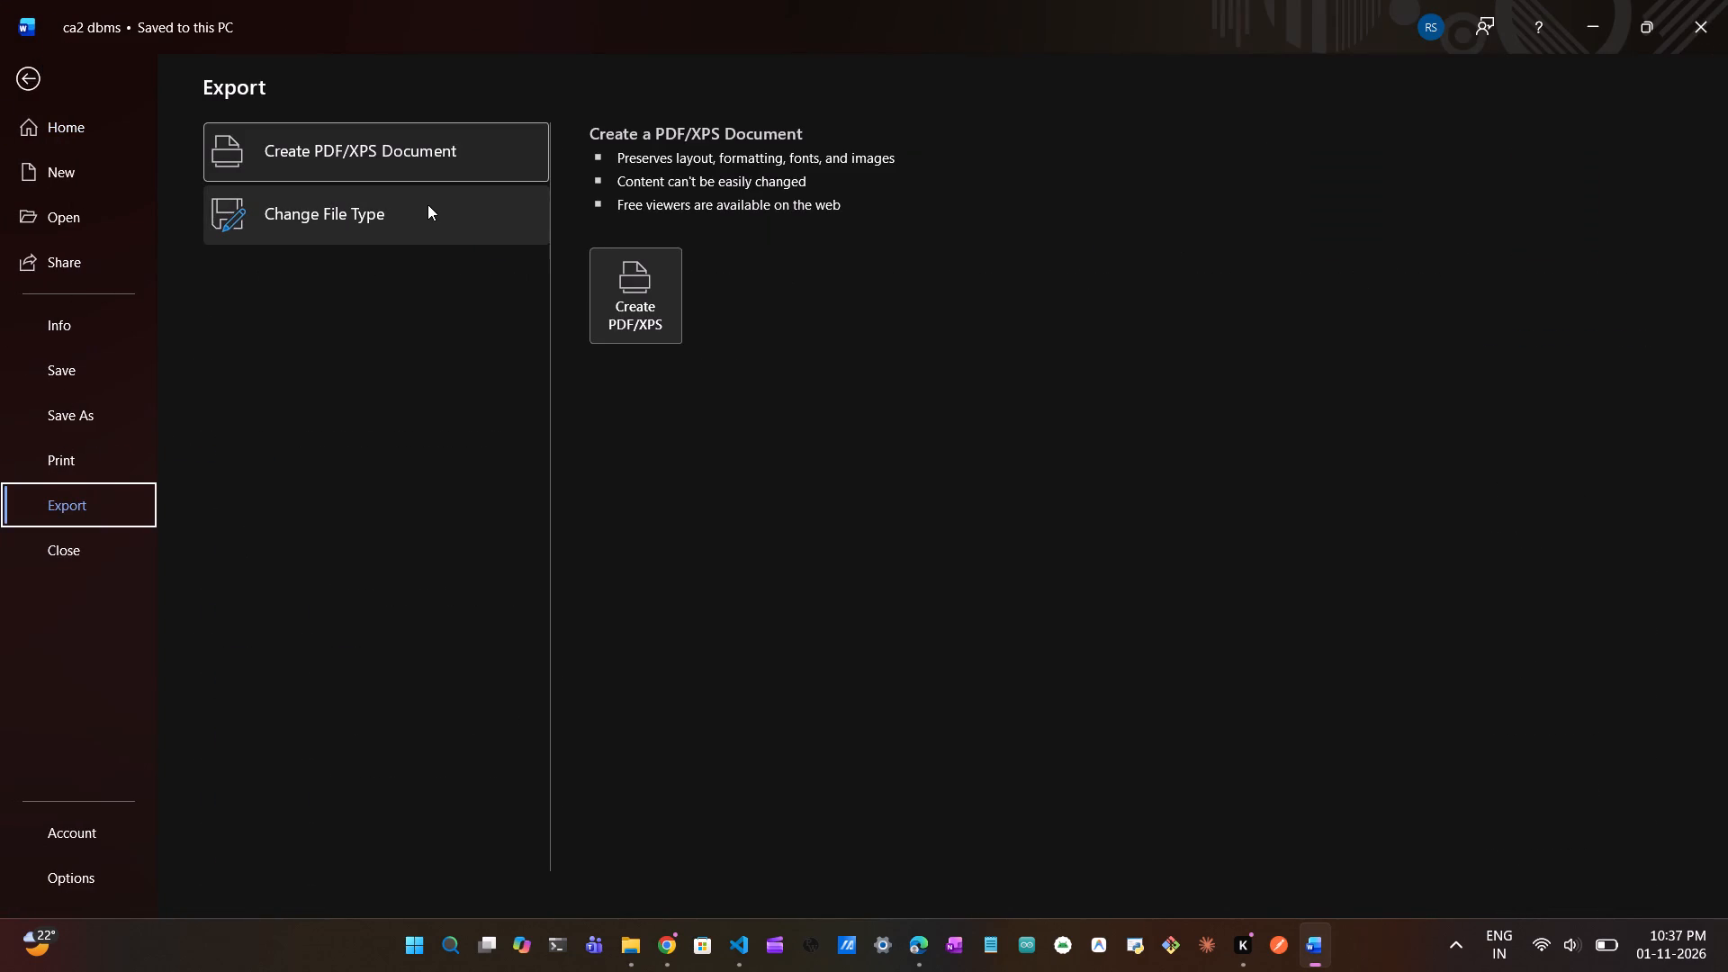
{"action": "double_click", "coordinate": [483, 153]}
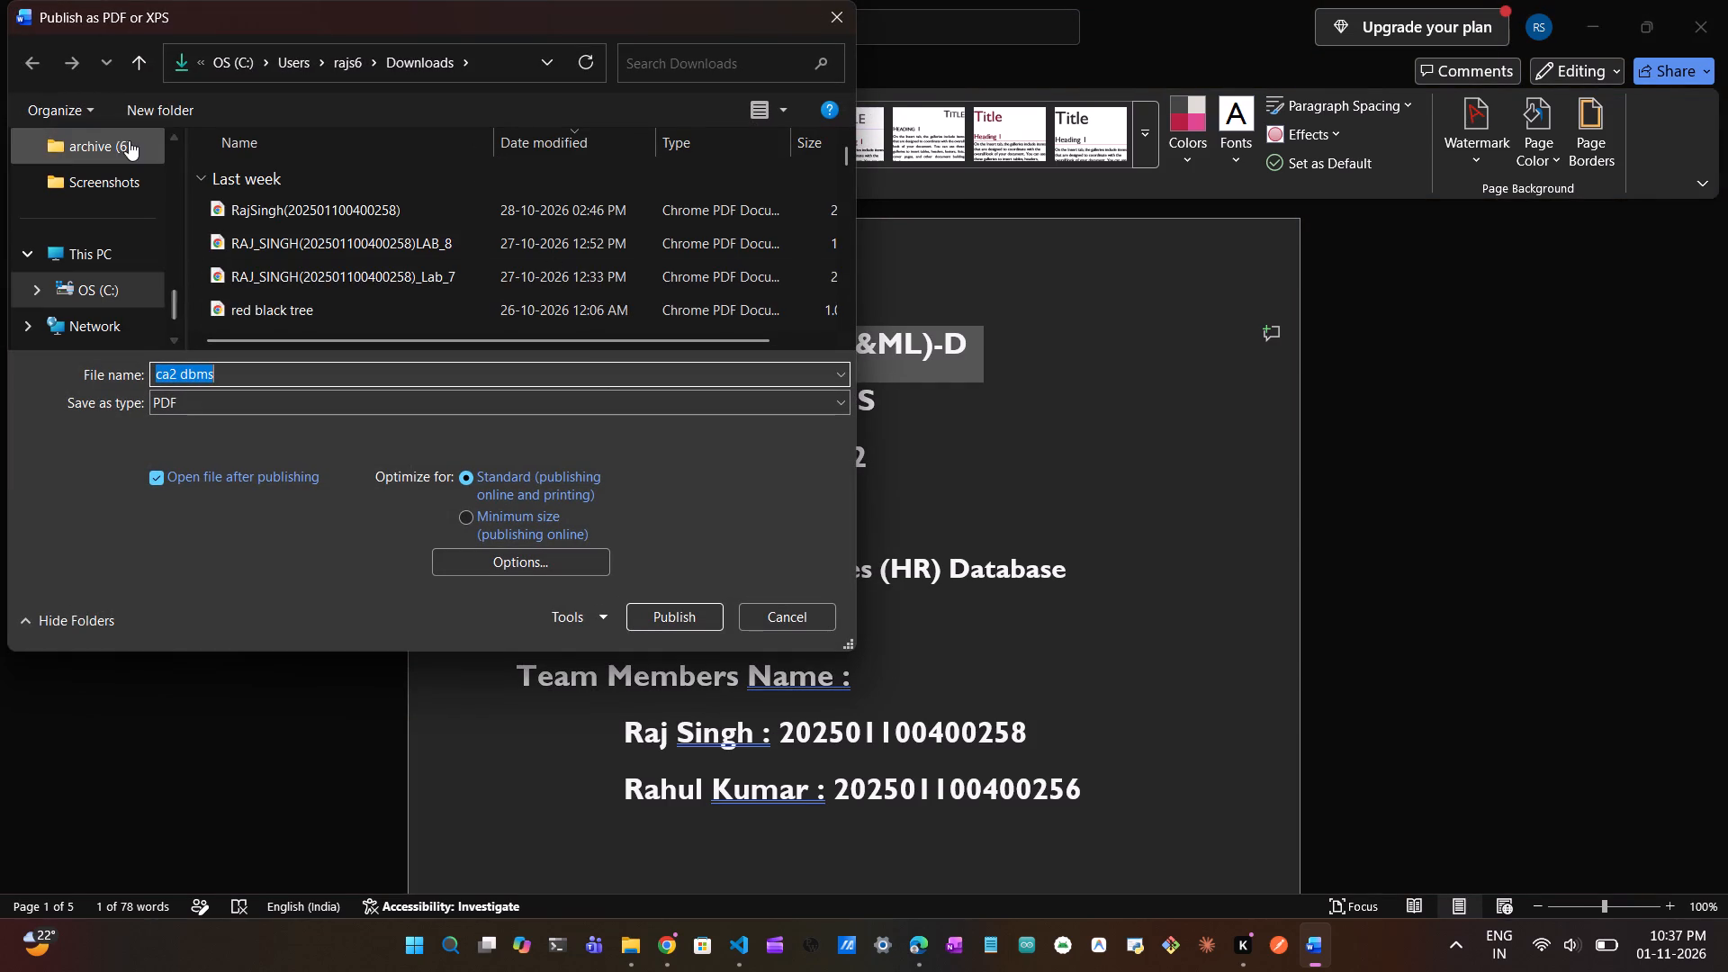
{"action": "scroll", "coordinate": [129, 140], "scroll_direction": "up", "scroll_amount": 6}
{"action": "left_click", "coordinate": [113, 304]}
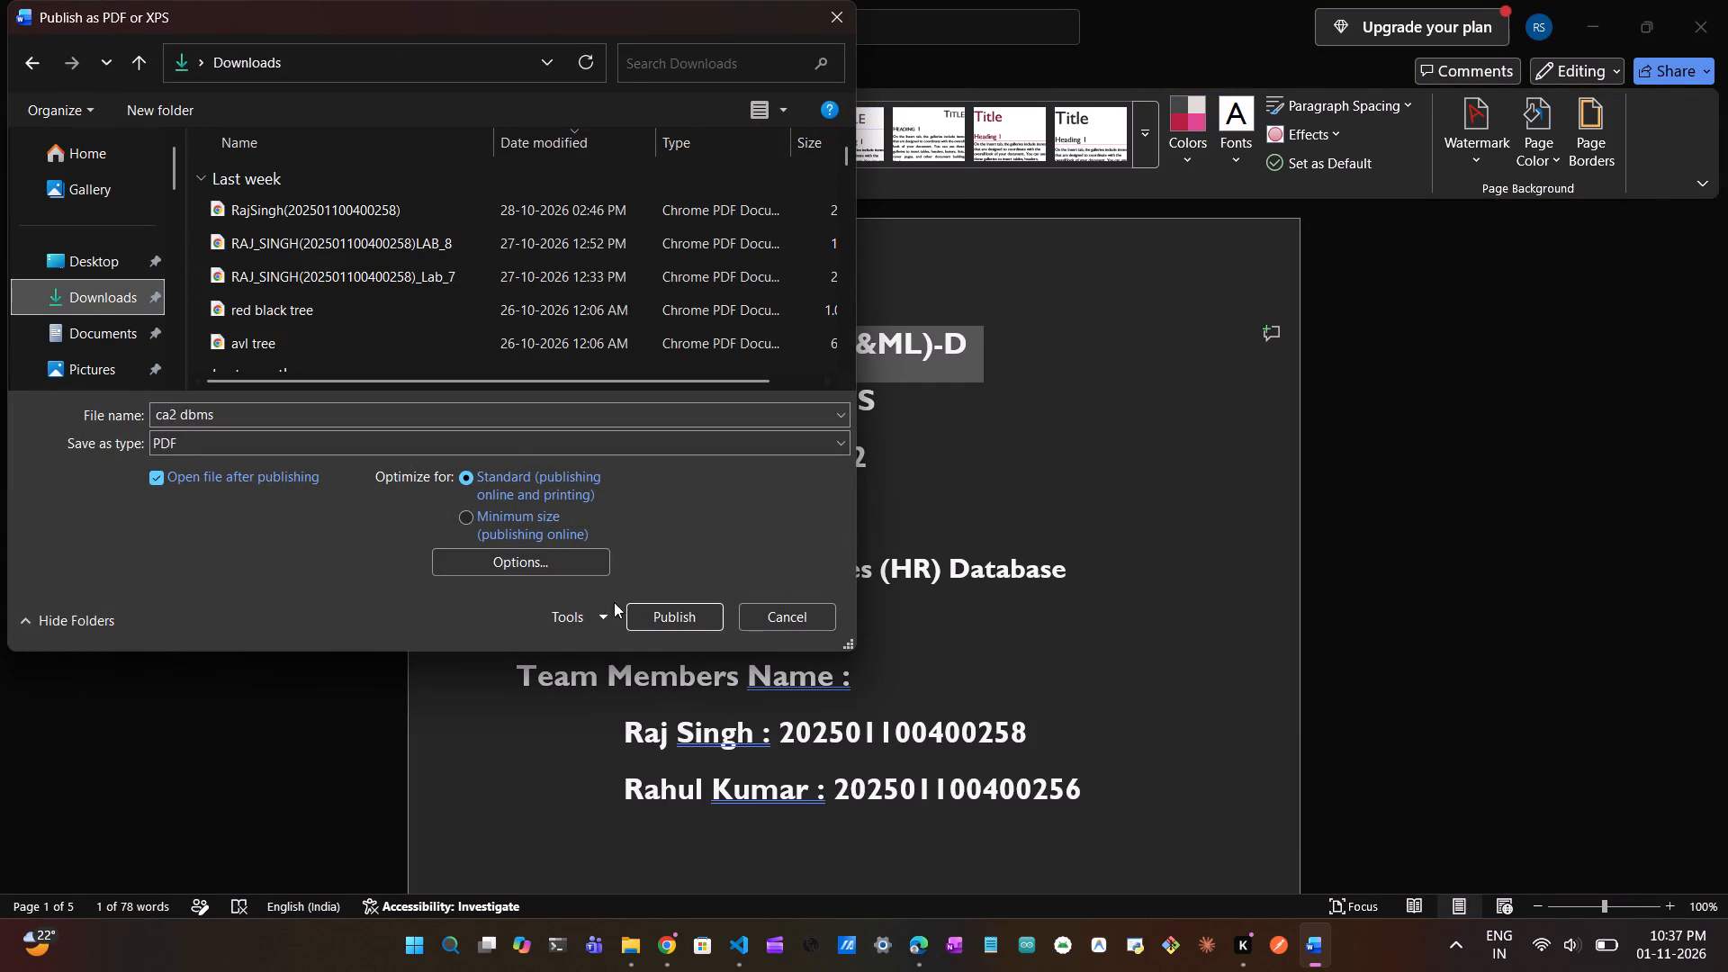
{"action": "left_click", "coordinate": [672, 627]}
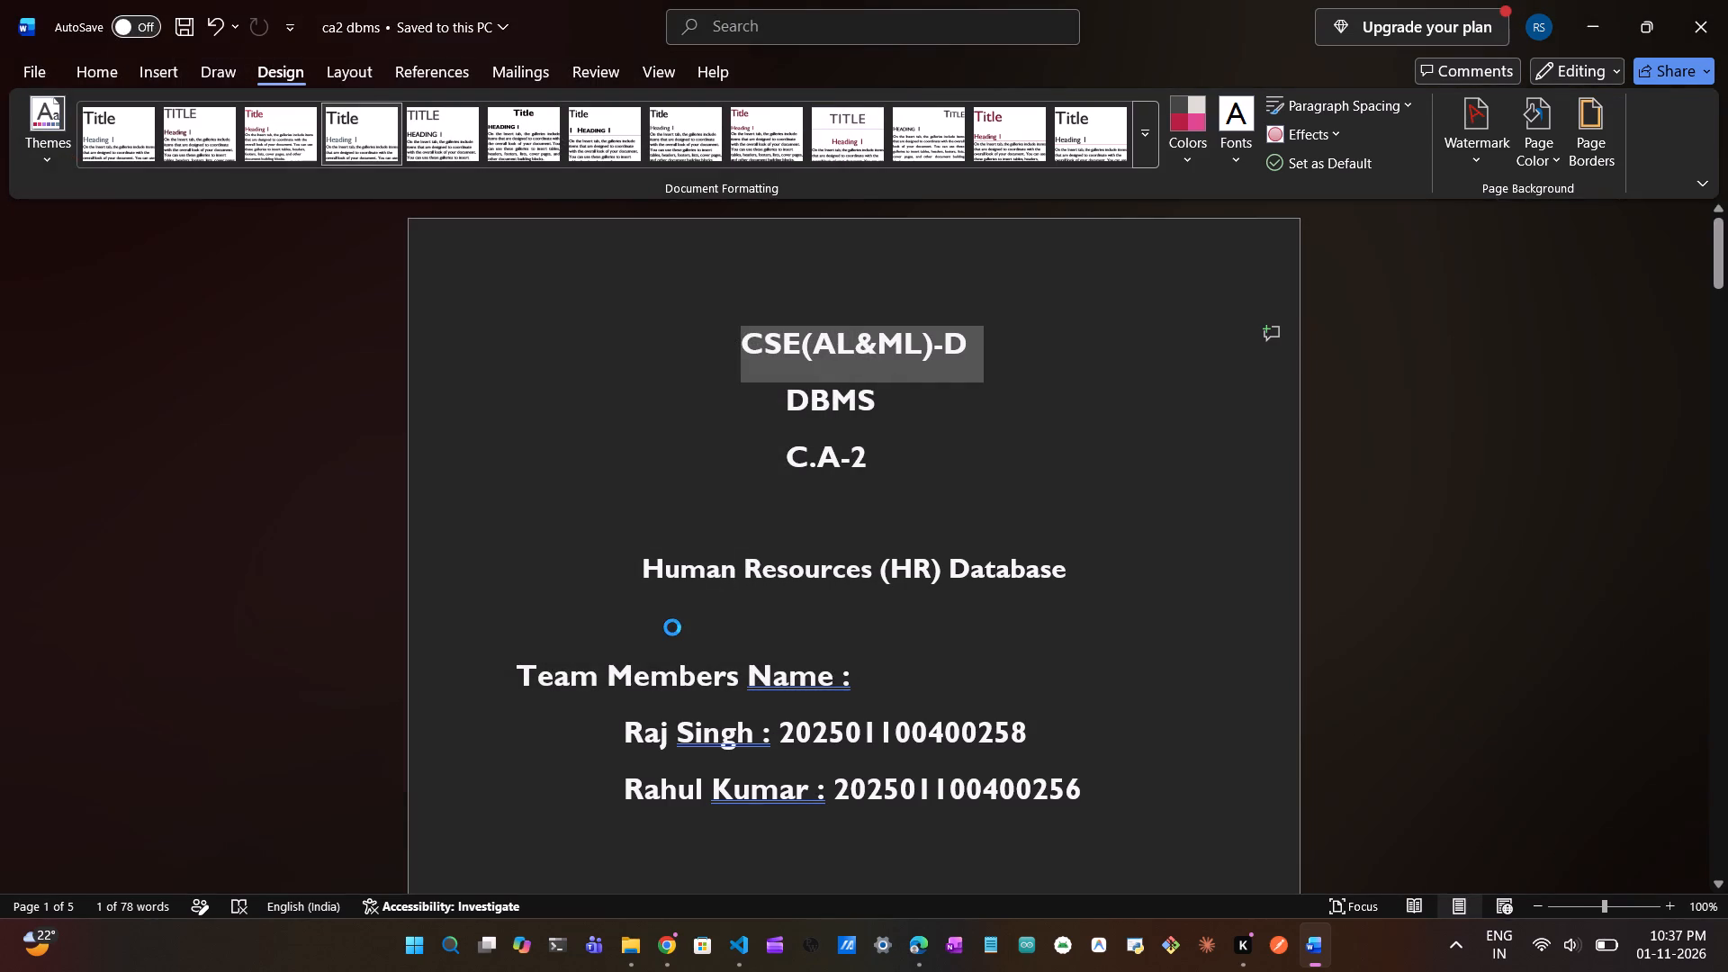
Maximize the Chrome window showing ca2 dbms.pdf and dismiss the text annotations tip.
{"action": "scroll", "coordinate": [1399, 690], "scroll_direction": "down", "scroll_amount": 1}
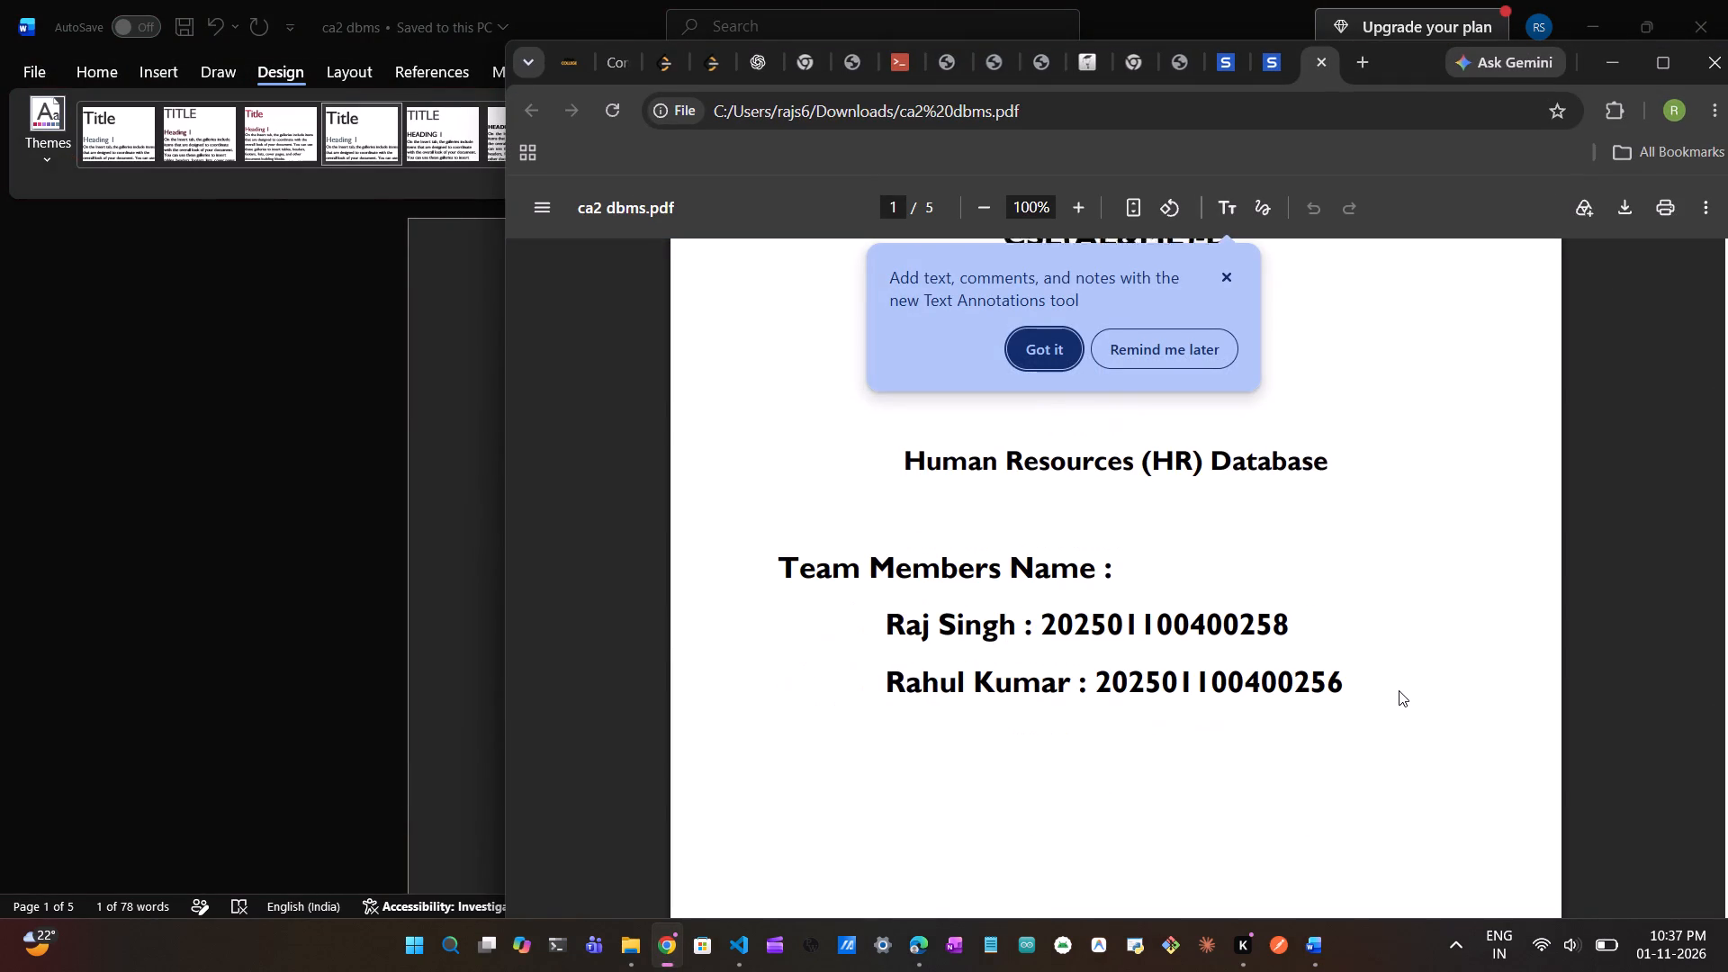
{"action": "left_click", "coordinate": [1648, 58]}
{"action": "left_click", "coordinate": [1235, 425]}
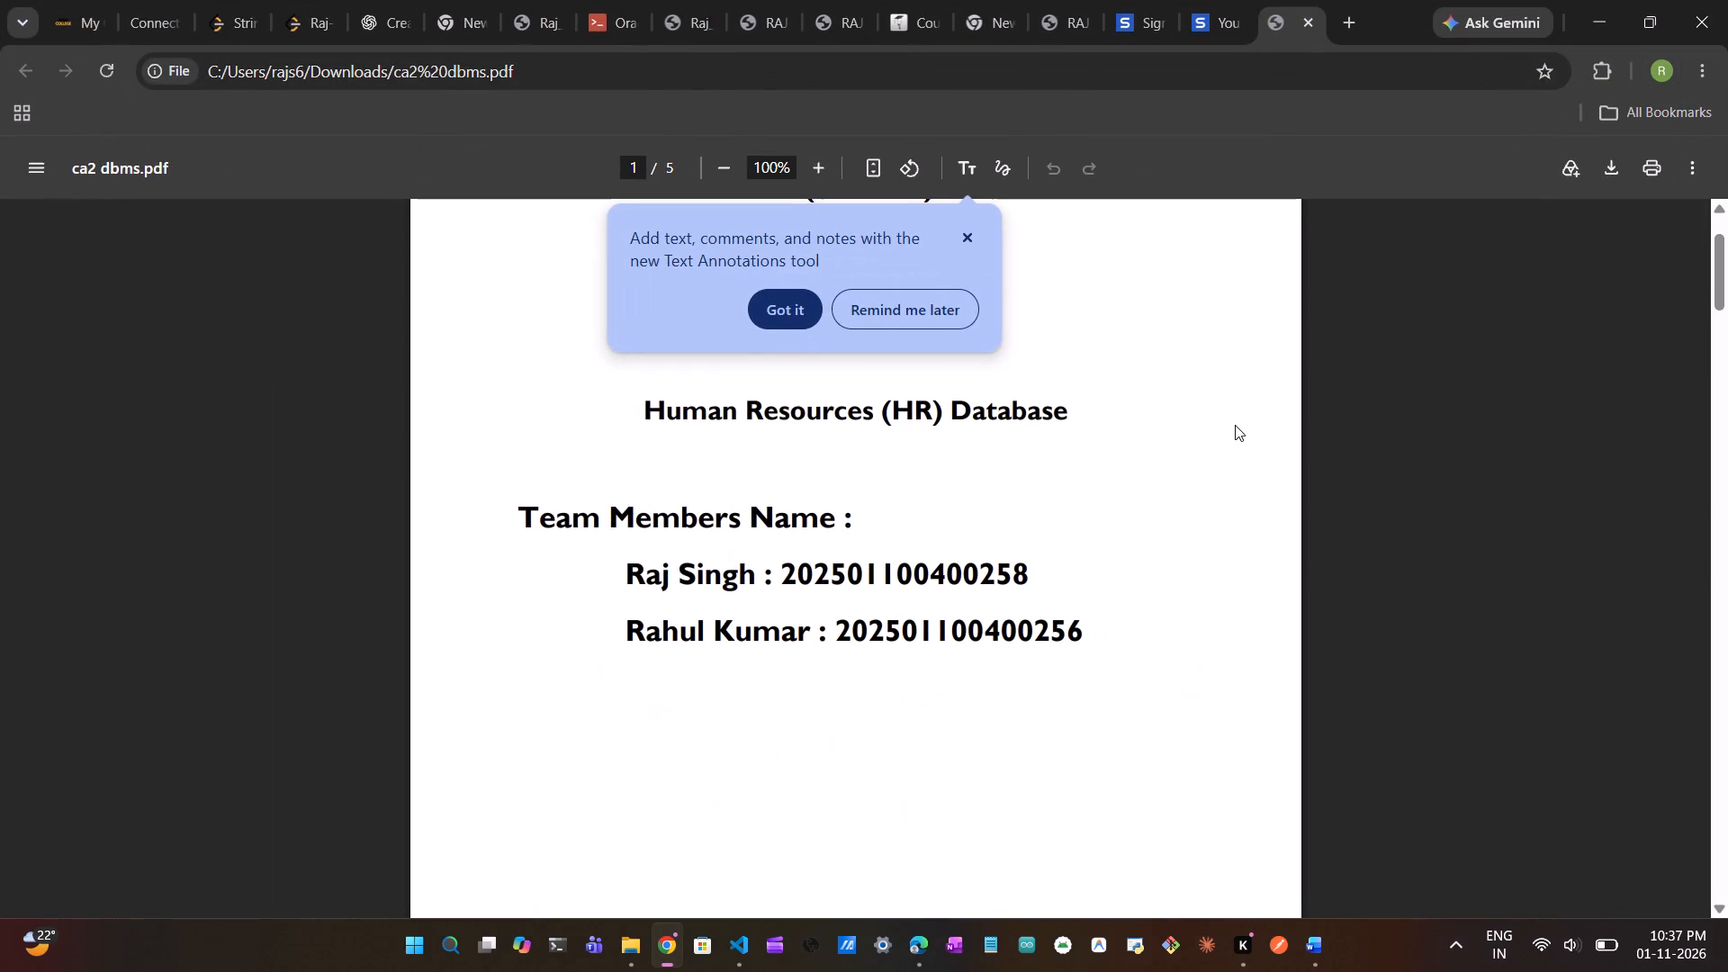
{"action": "left_click", "coordinate": [969, 237]}
Look through all five pages of the exported PDF to check the title page, questions and screenshots.
{"action": "scroll", "coordinate": [926, 483], "scroll_direction": "up", "scroll_amount": 2}
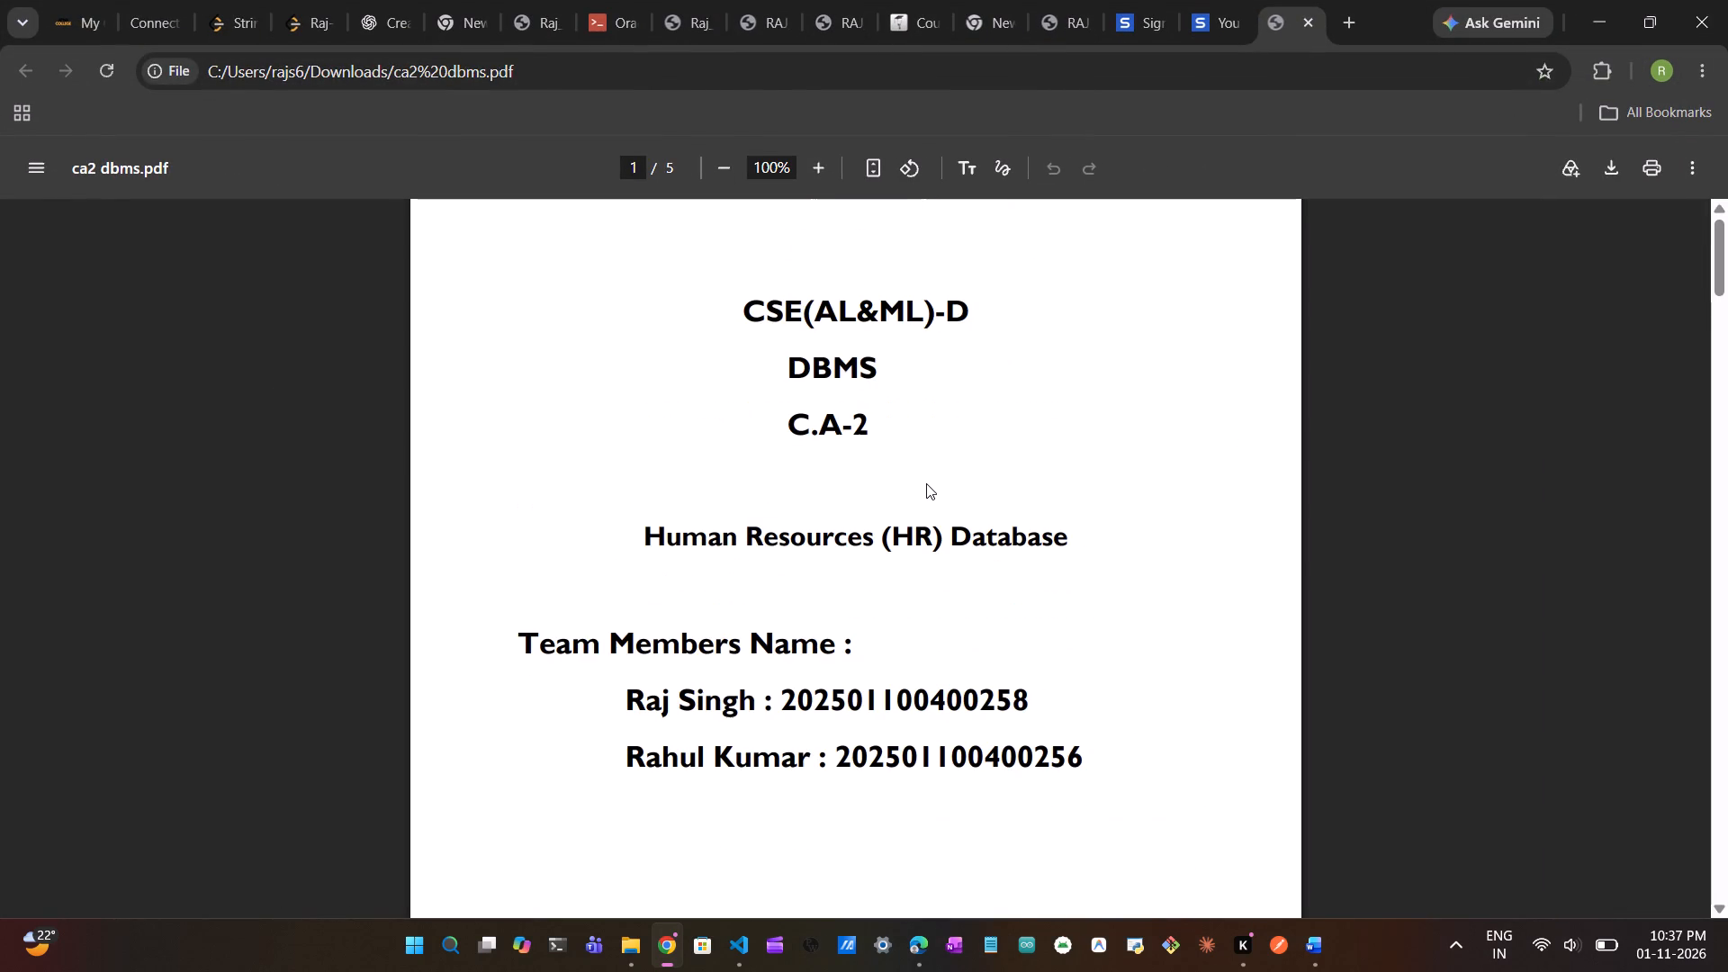
{"action": "scroll", "coordinate": [926, 483], "scroll_direction": "down", "scroll_amount": 10}
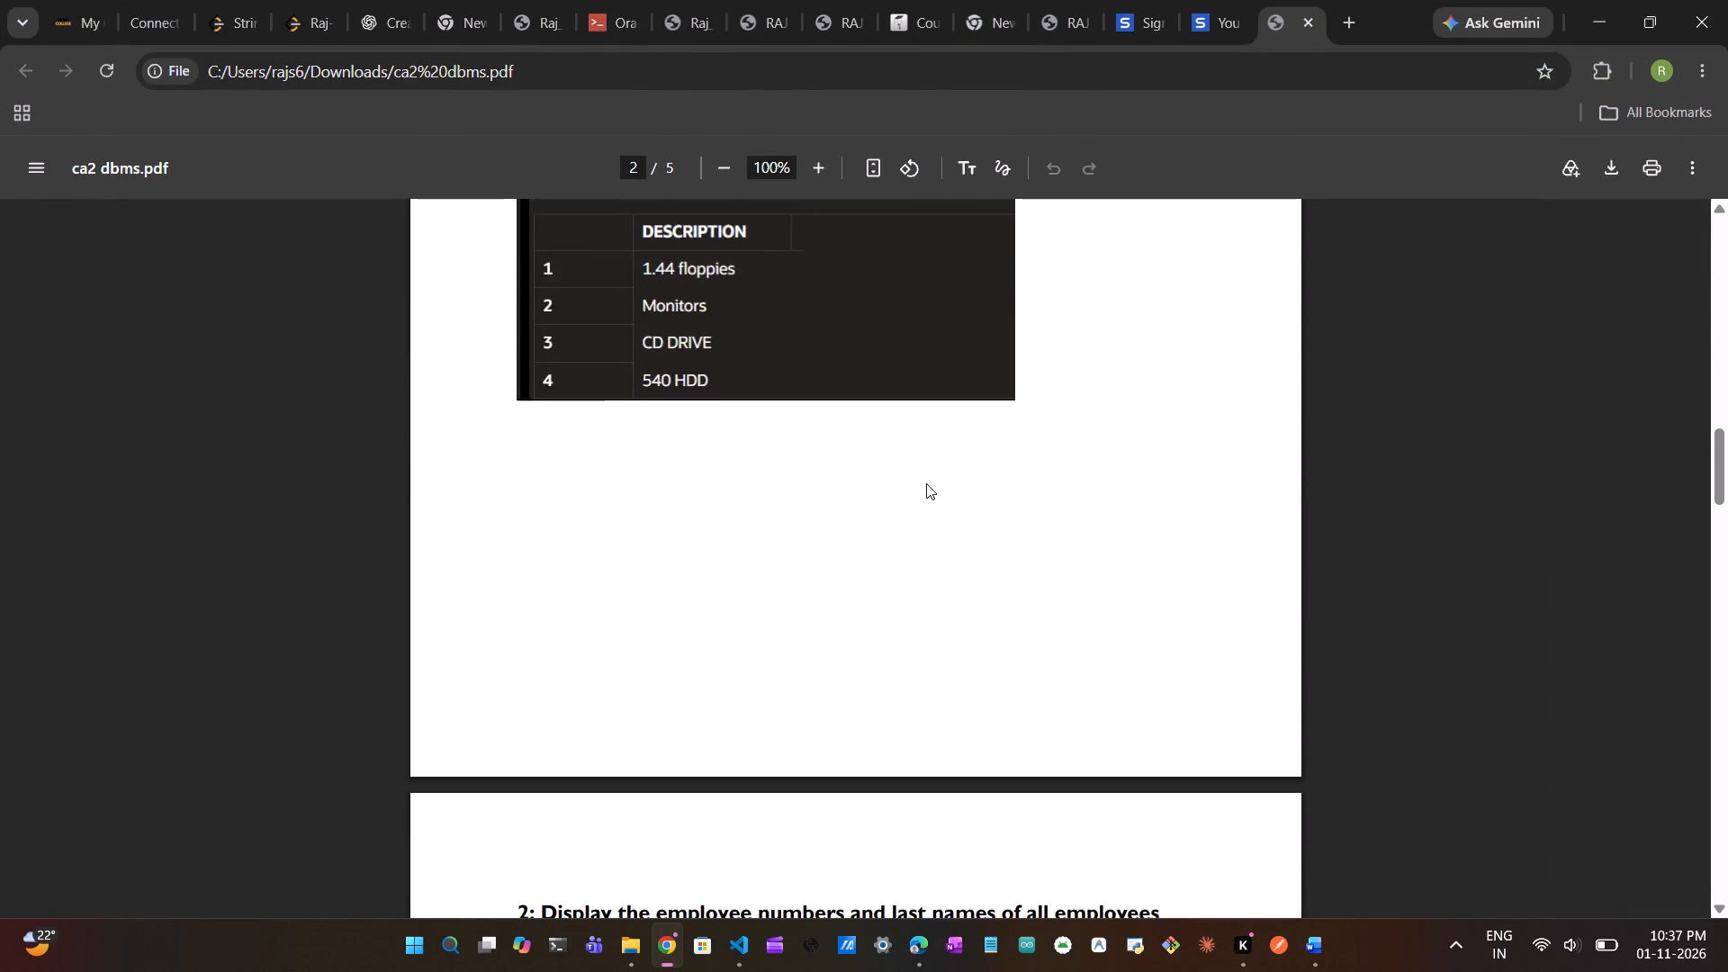
{"action": "scroll", "coordinate": [926, 483], "scroll_direction": "down", "scroll_amount": 8}
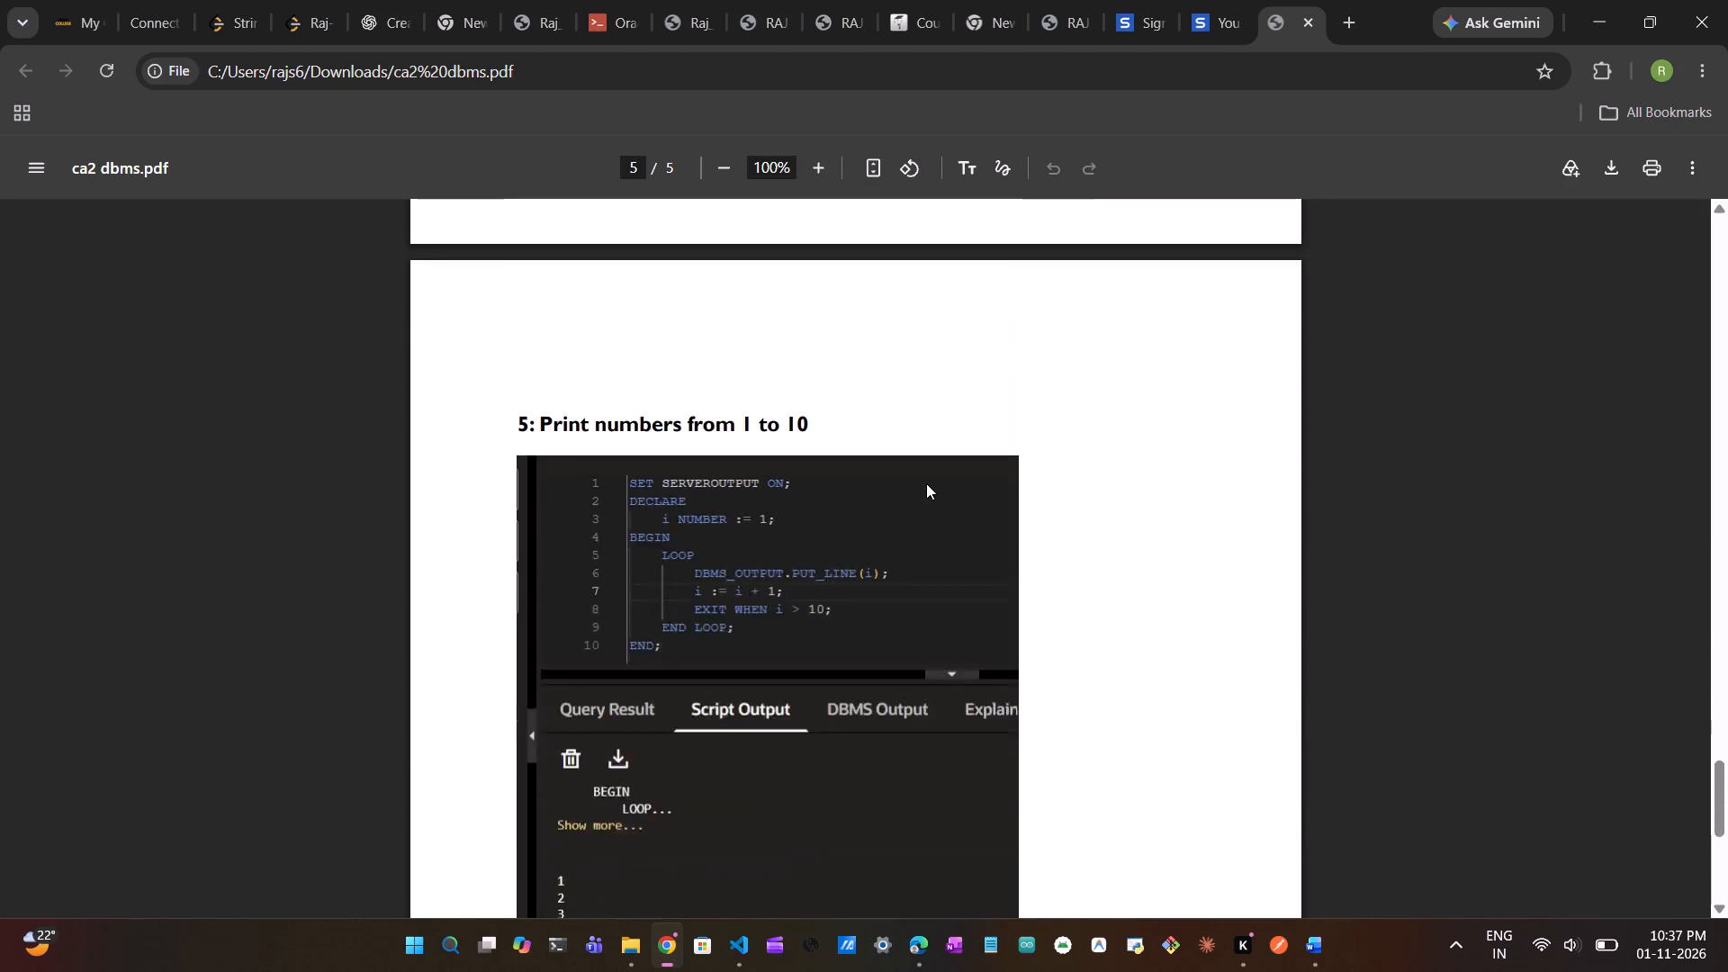
{"action": "scroll", "coordinate": [926, 483], "scroll_direction": "down", "scroll_amount": 2}
{"action": "scroll", "coordinate": [926, 483], "scroll_direction": "up", "scroll_amount": 6}
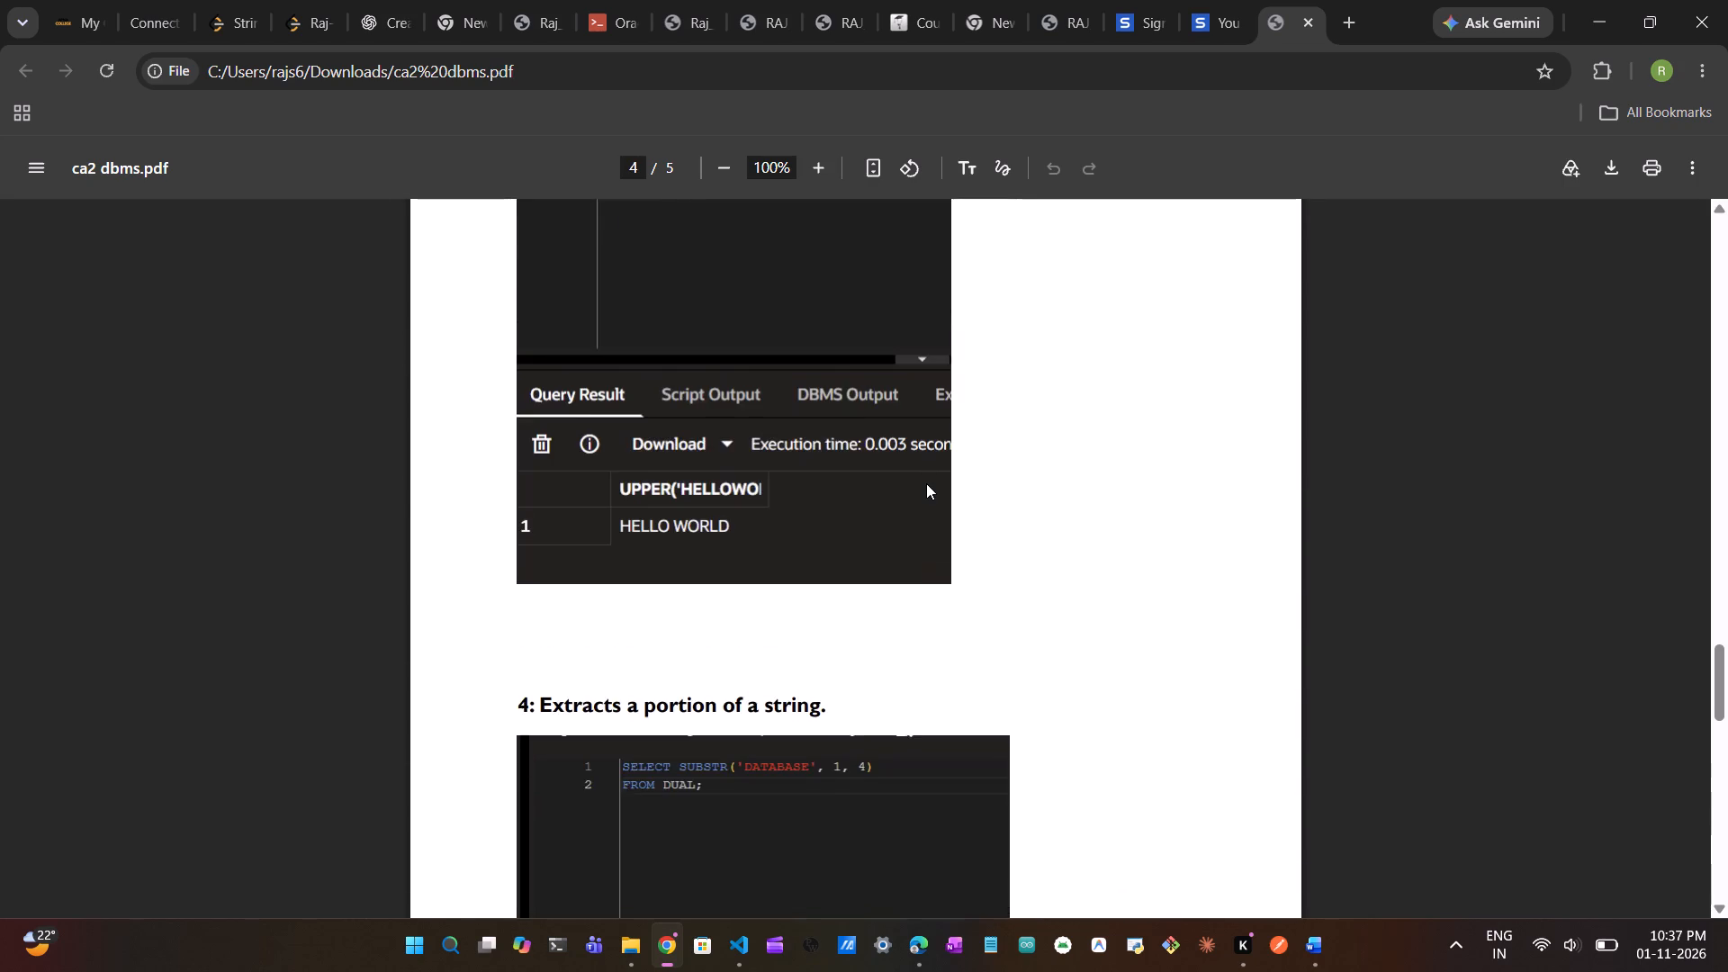
{"action": "scroll", "coordinate": [926, 483], "scroll_direction": "up", "scroll_amount": 8}
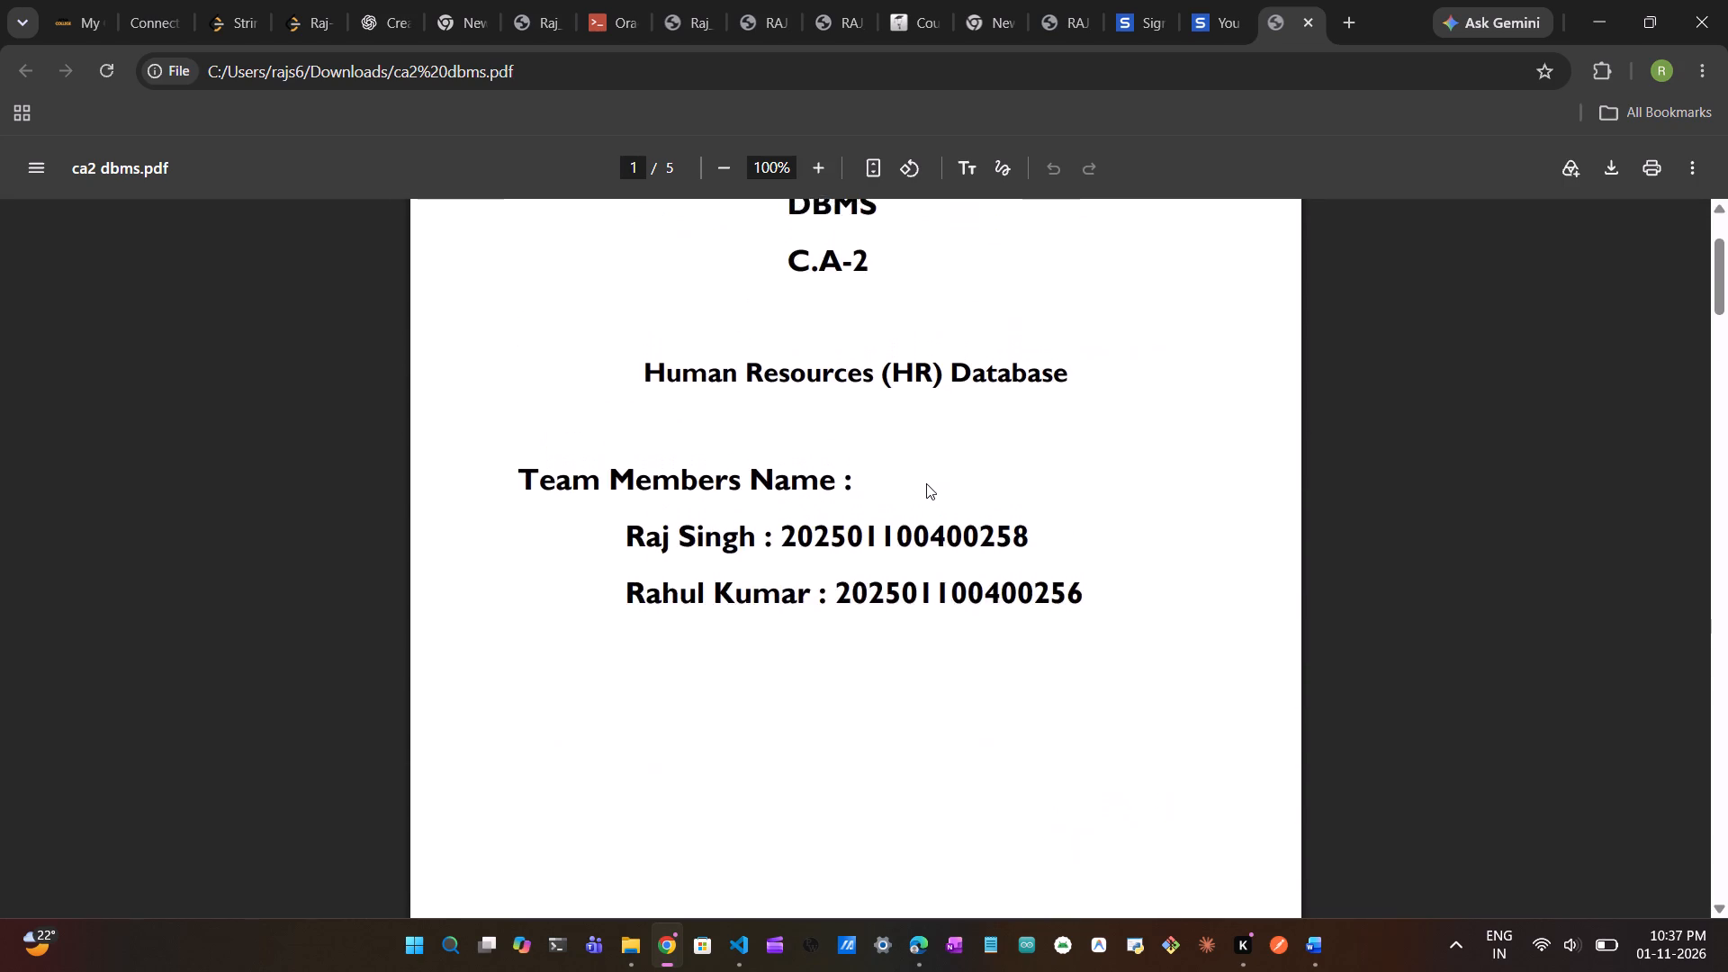
{"action": "scroll", "coordinate": [926, 483], "scroll_direction": "up", "scroll_amount": 2}
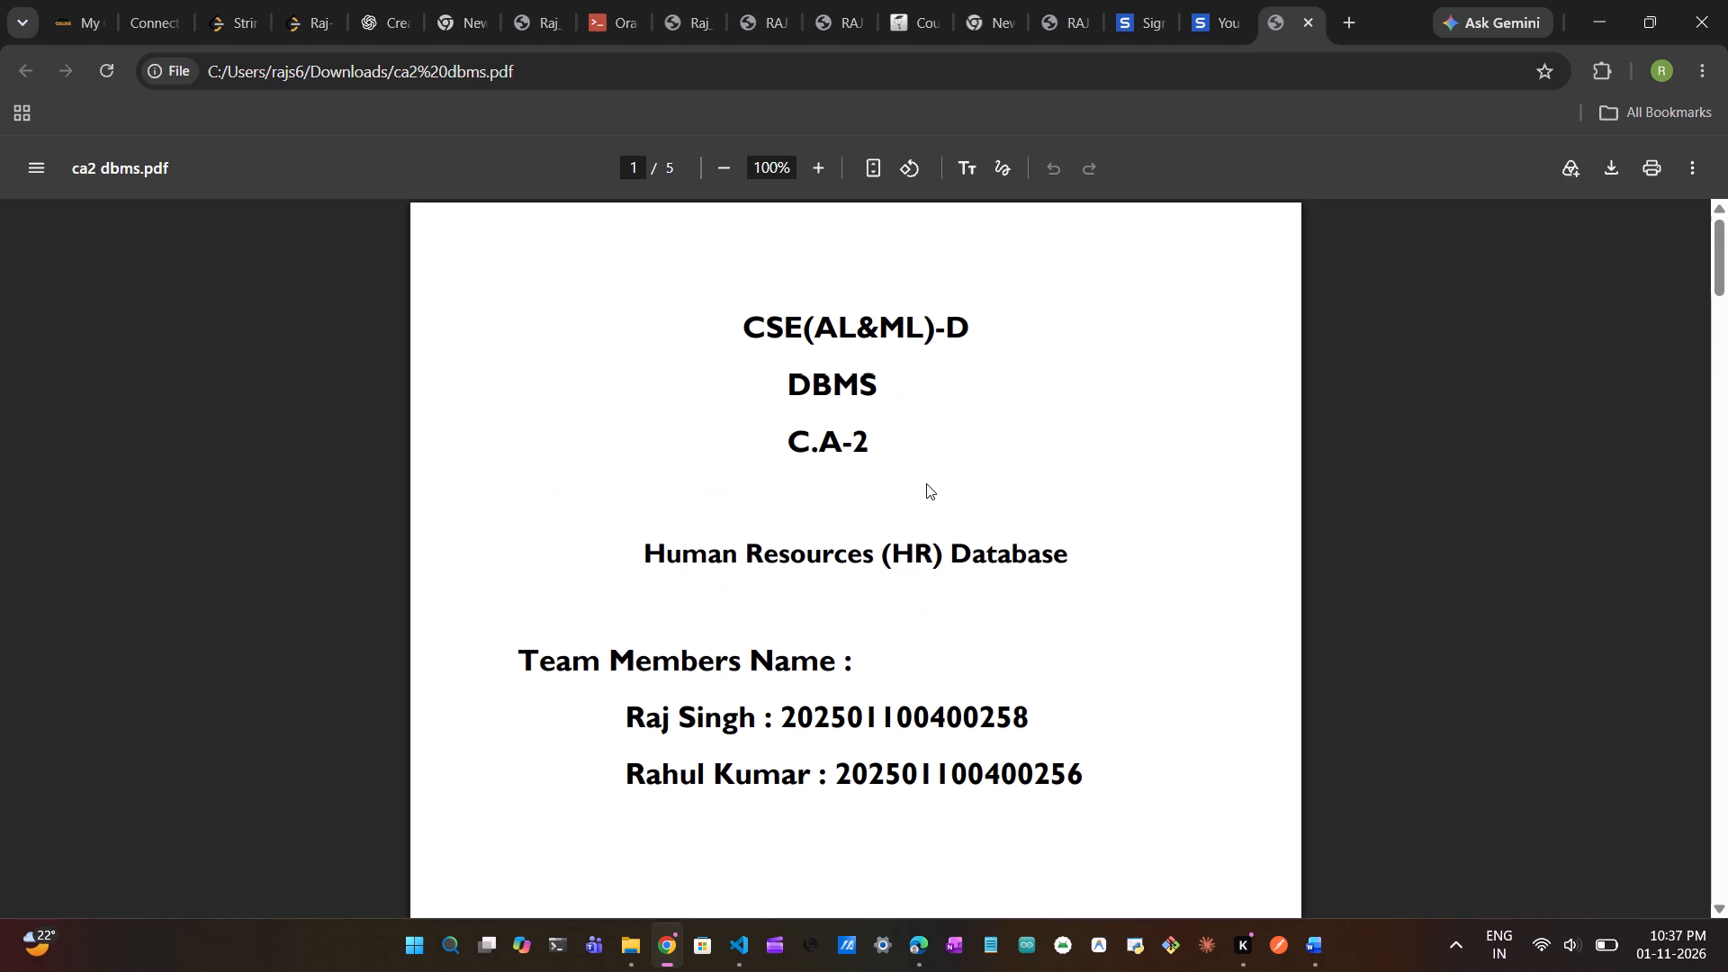
{"action": "scroll", "coordinate": [926, 483], "scroll_direction": "down", "scroll_amount": 4}
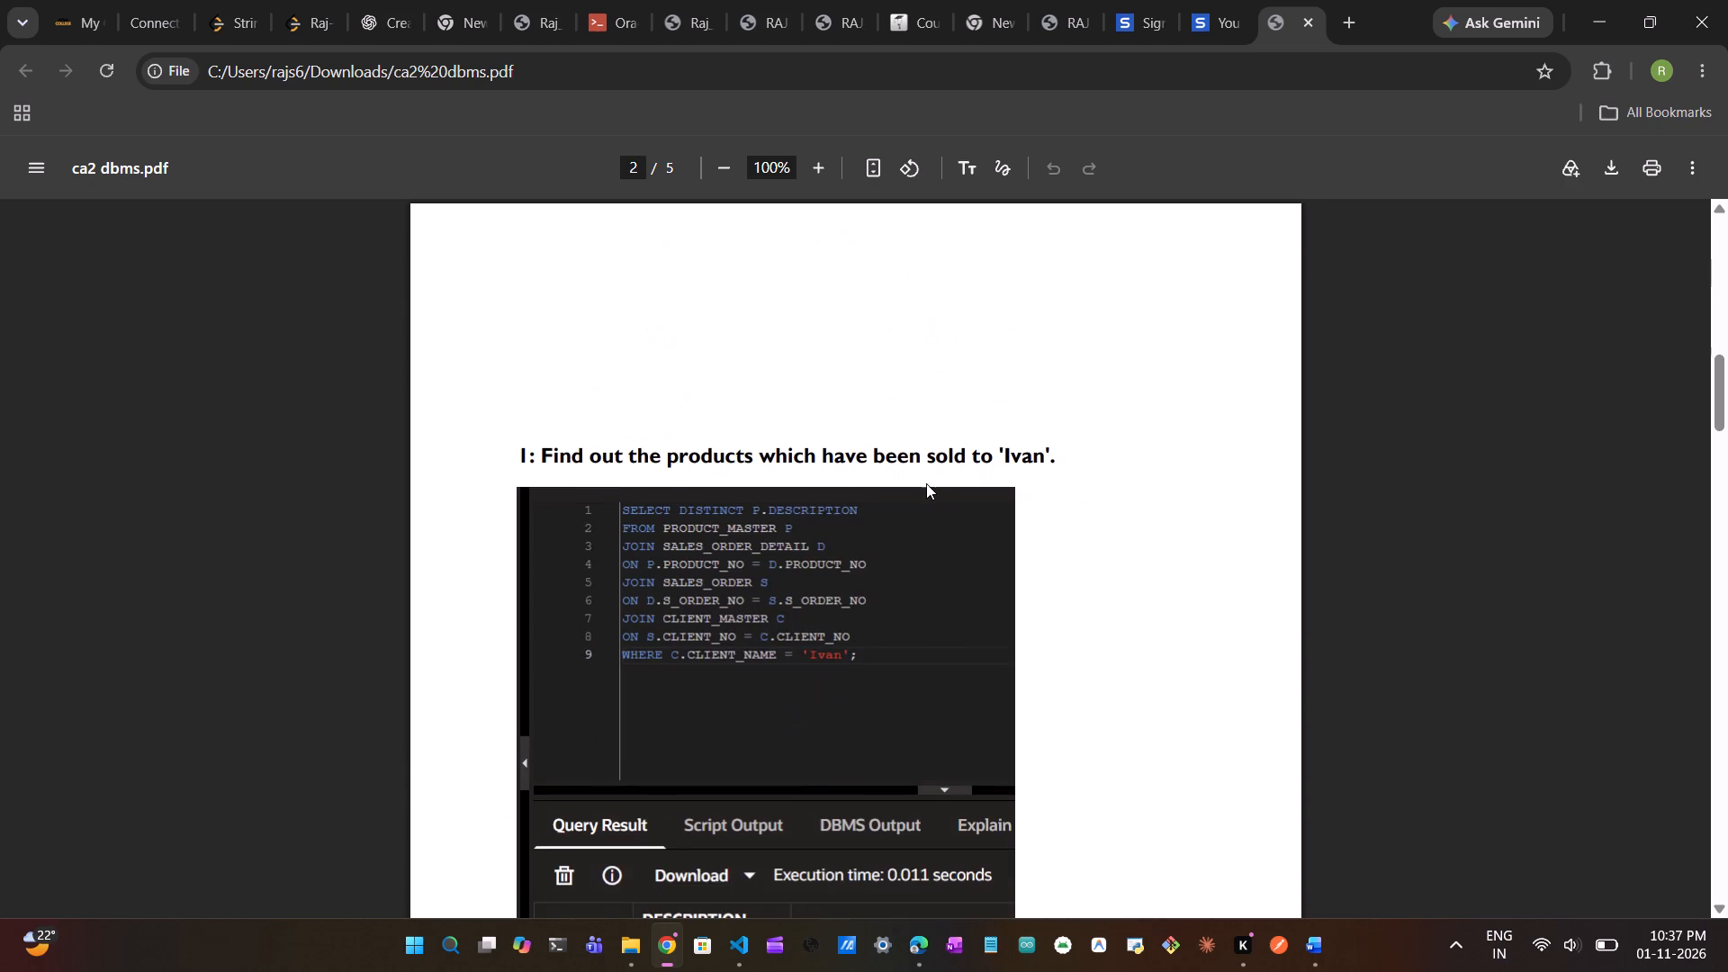
{"action": "scroll", "coordinate": [926, 483], "scroll_direction": "down", "scroll_amount": 2}
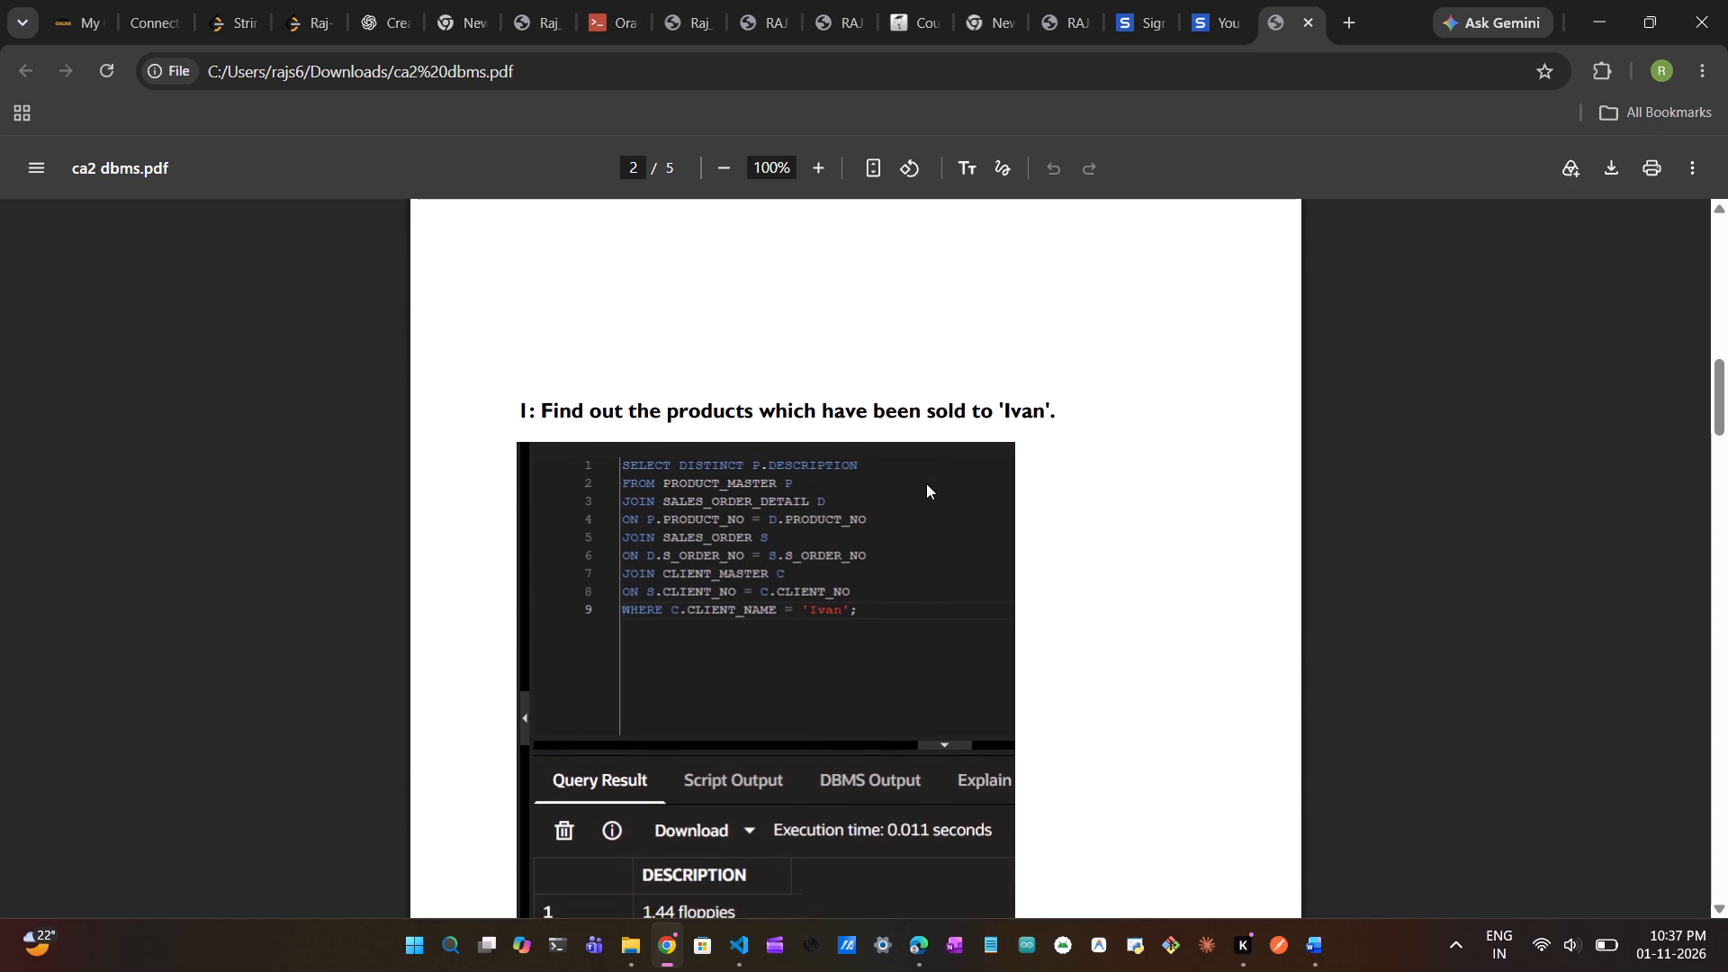
{"action": "scroll", "coordinate": [926, 483], "scroll_direction": "down", "scroll_amount": 11}
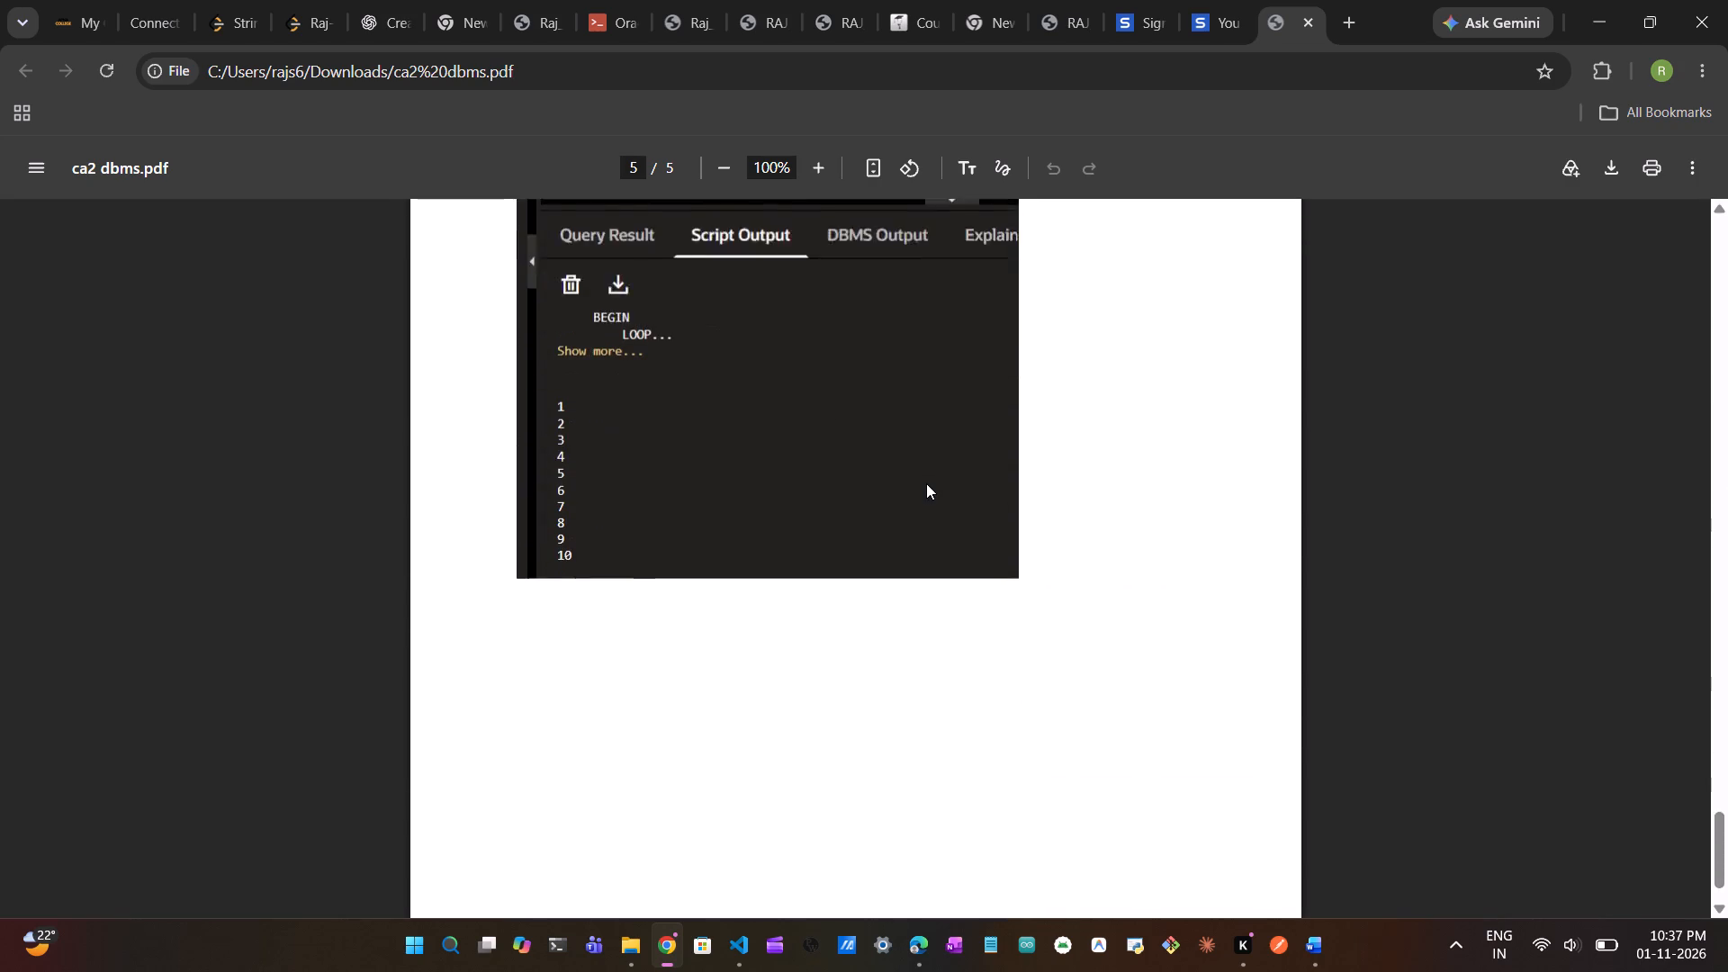
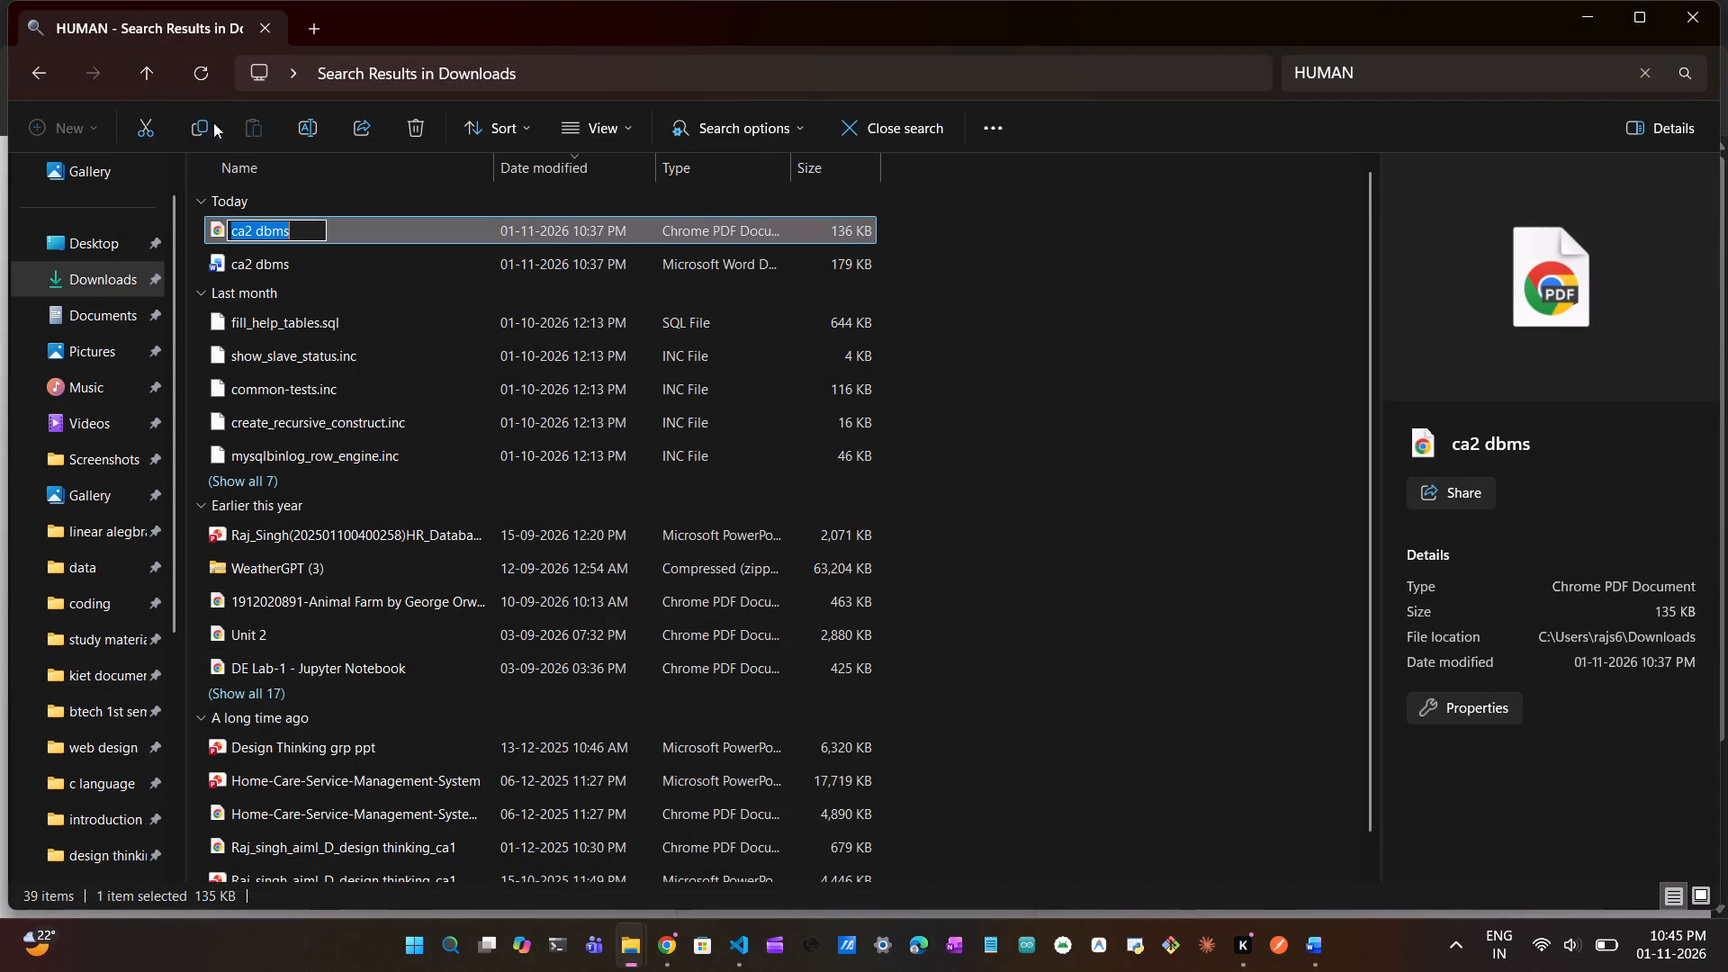
Copy the ca2 dbms PDF from the Downloads search results and launch the app matching the Windows search "wh".
{"action": "left_click", "coordinate": [194, 121]}
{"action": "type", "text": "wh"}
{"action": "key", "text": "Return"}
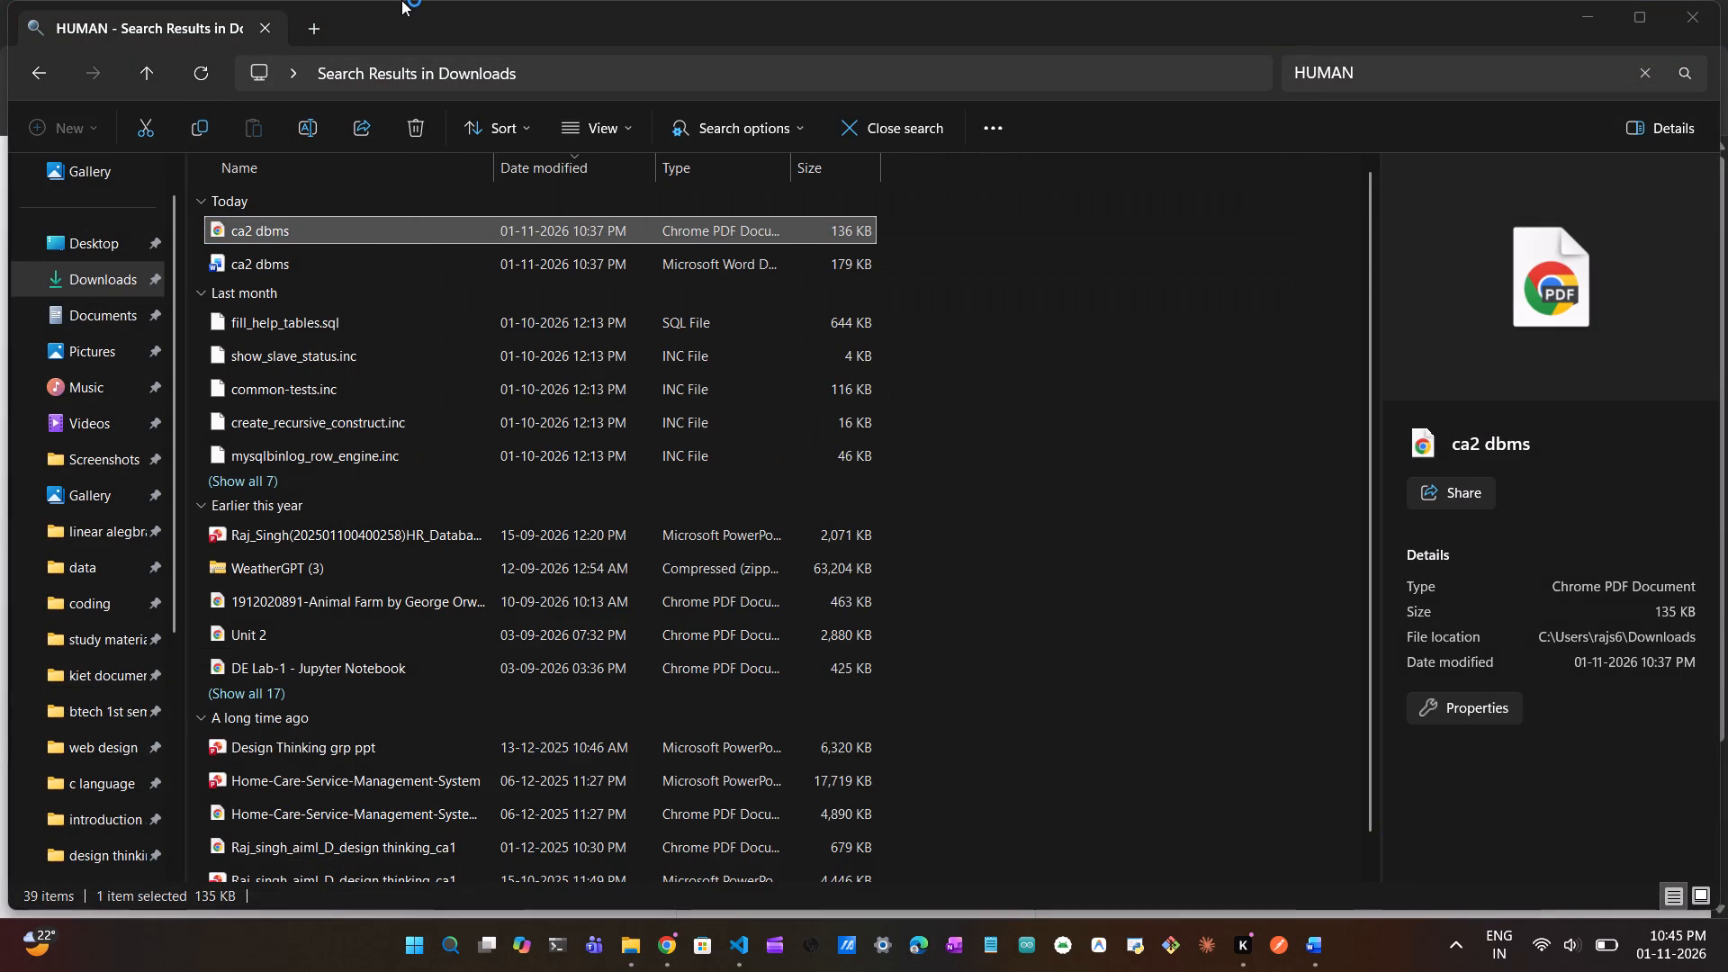
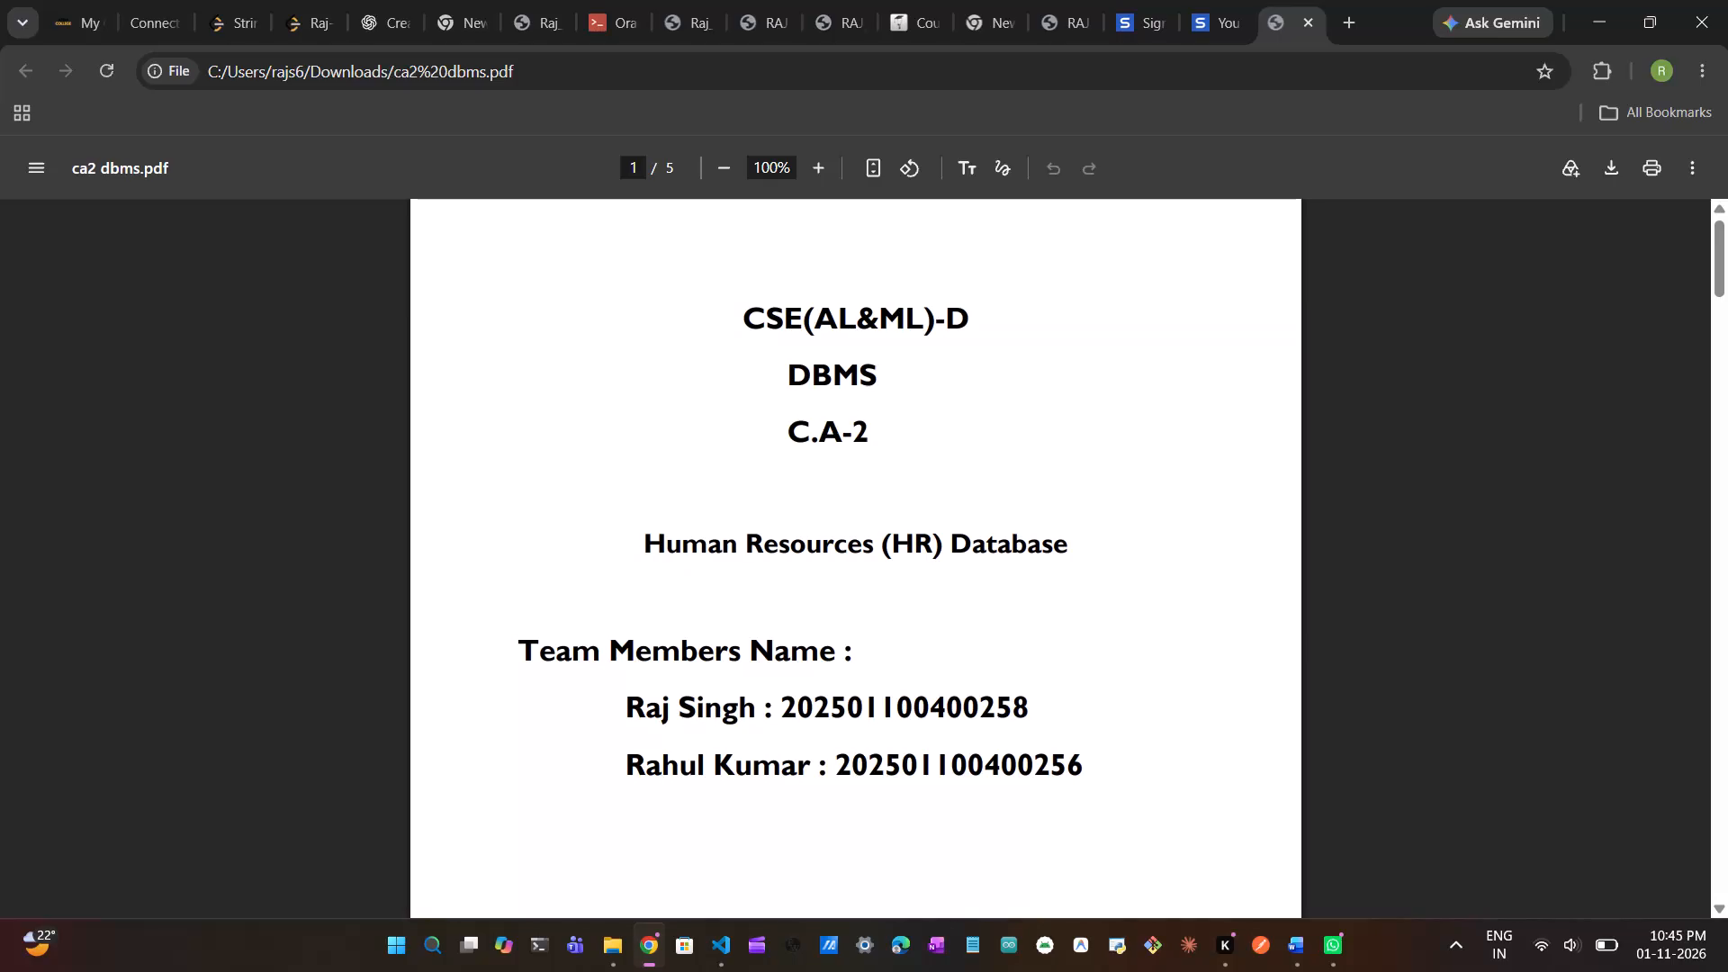
Review the pages of ca2 dbms.pdf from the cover page through the numbered SQL questions and their query result screenshots.
{"action": "scroll", "coordinate": [772, 737], "scroll_direction": "down", "scroll_amount": 1}
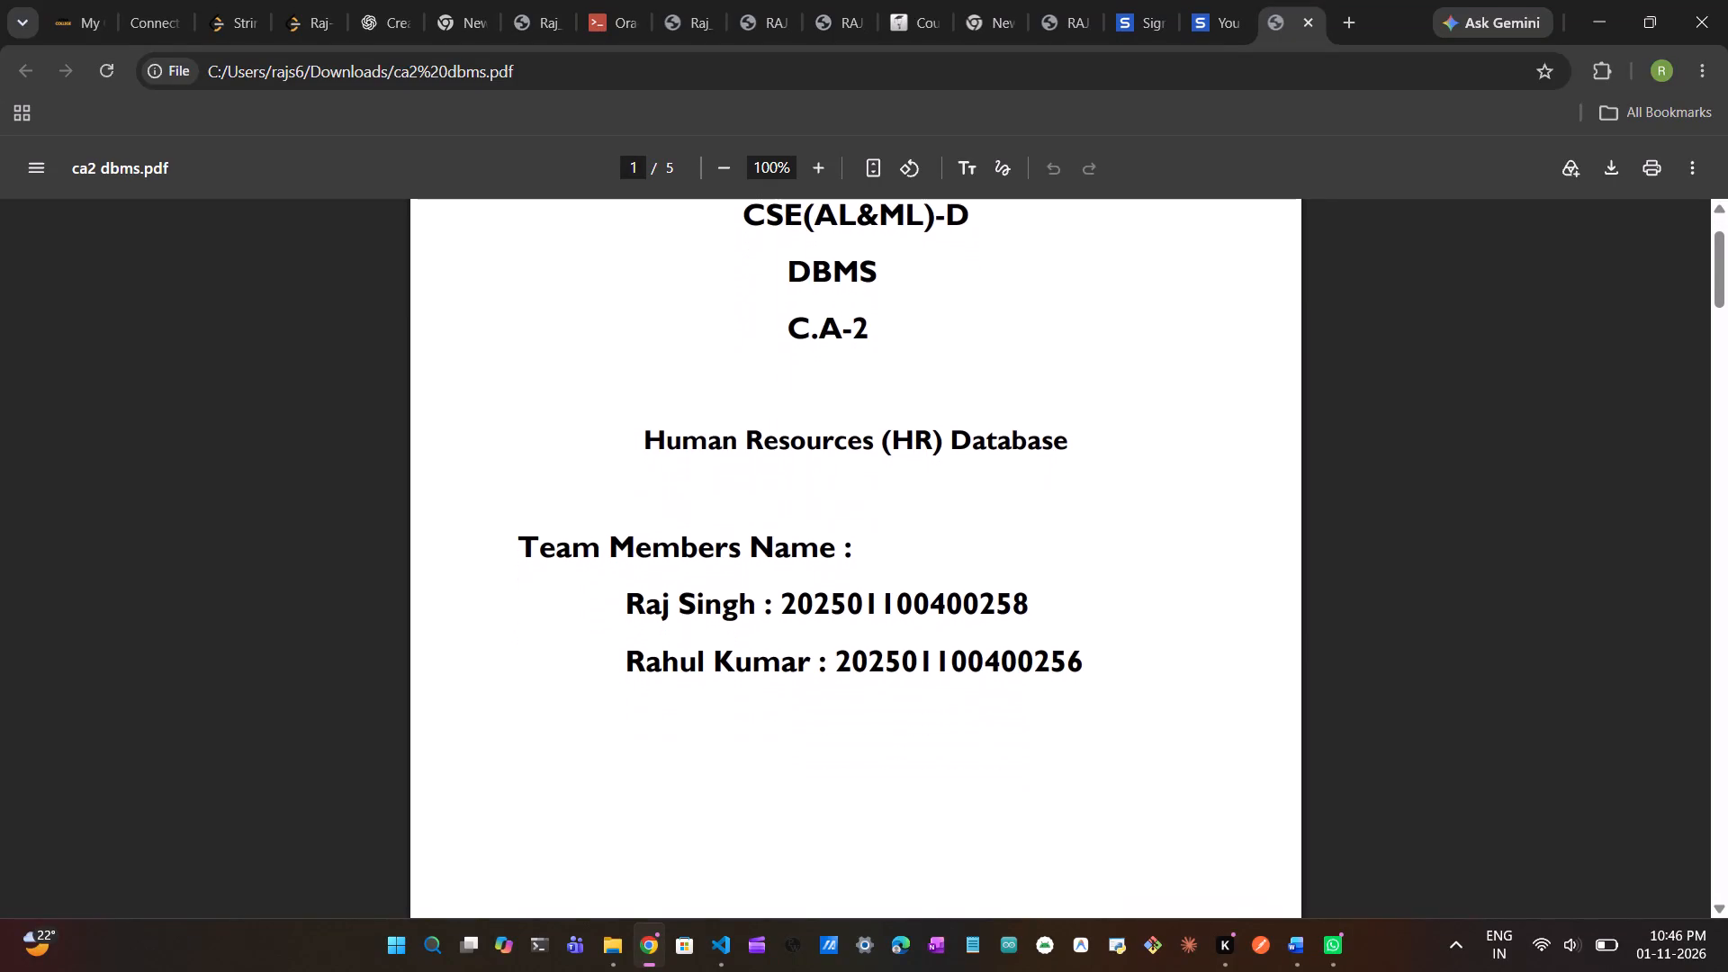
{"action": "scroll", "coordinate": [772, 737], "scroll_direction": "down", "scroll_amount": 2}
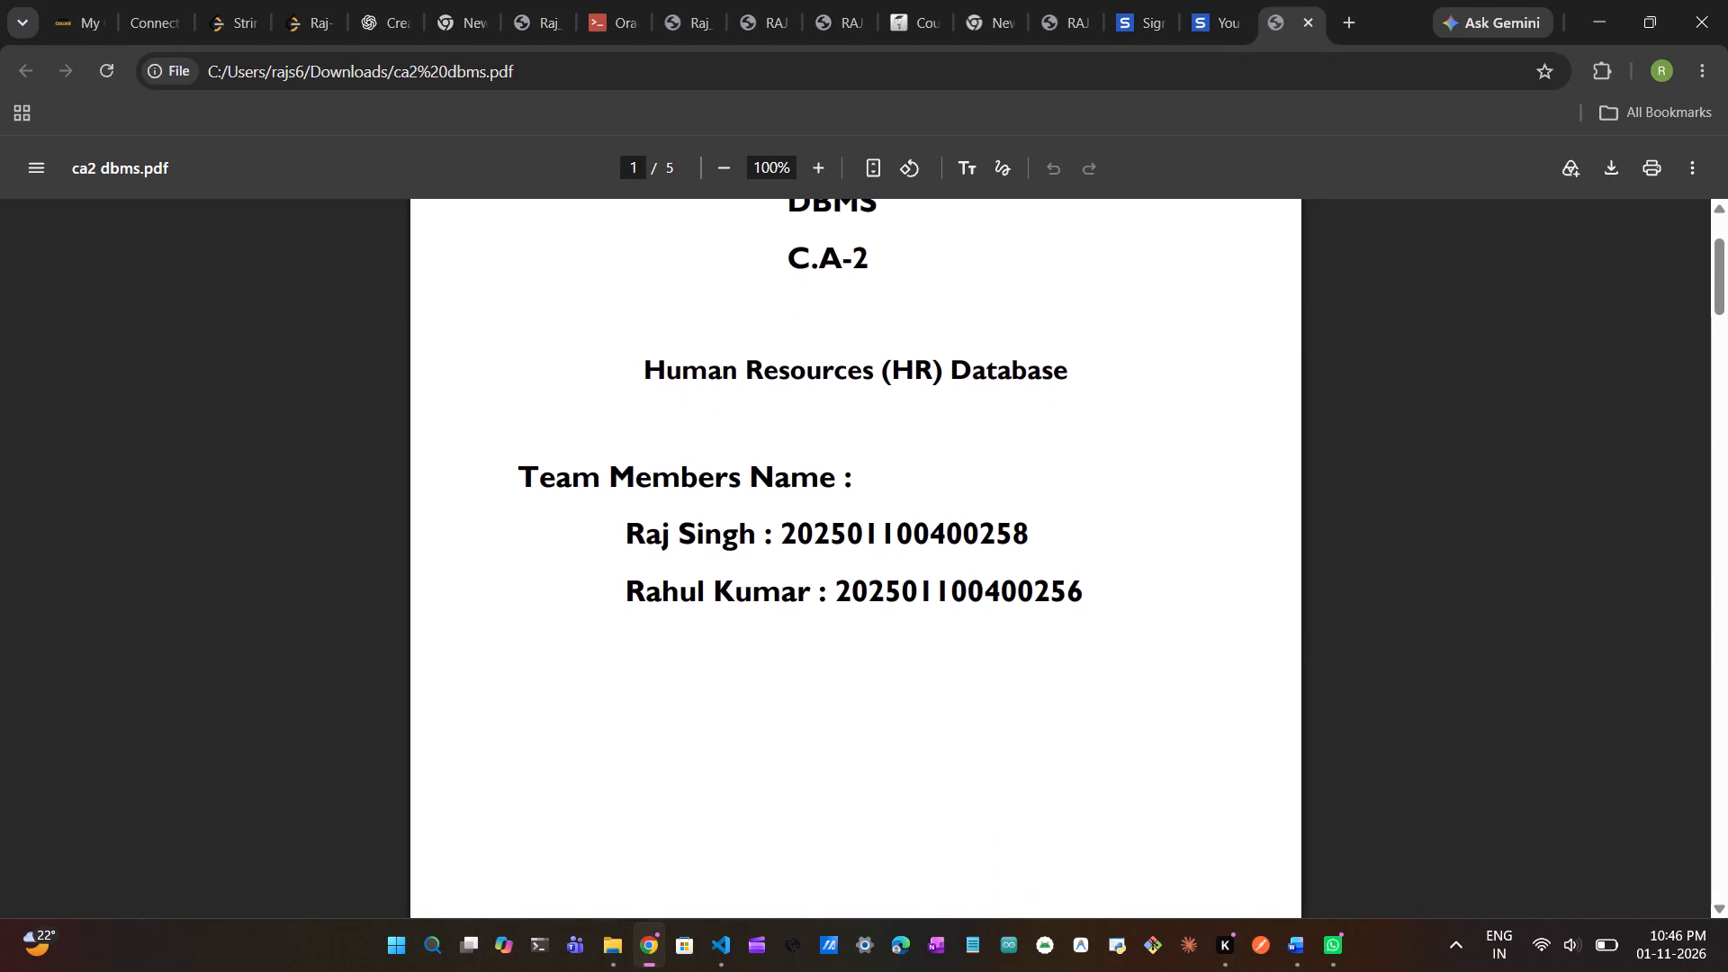
{"action": "scroll", "coordinate": [772, 737], "scroll_direction": "down", "scroll_amount": 1}
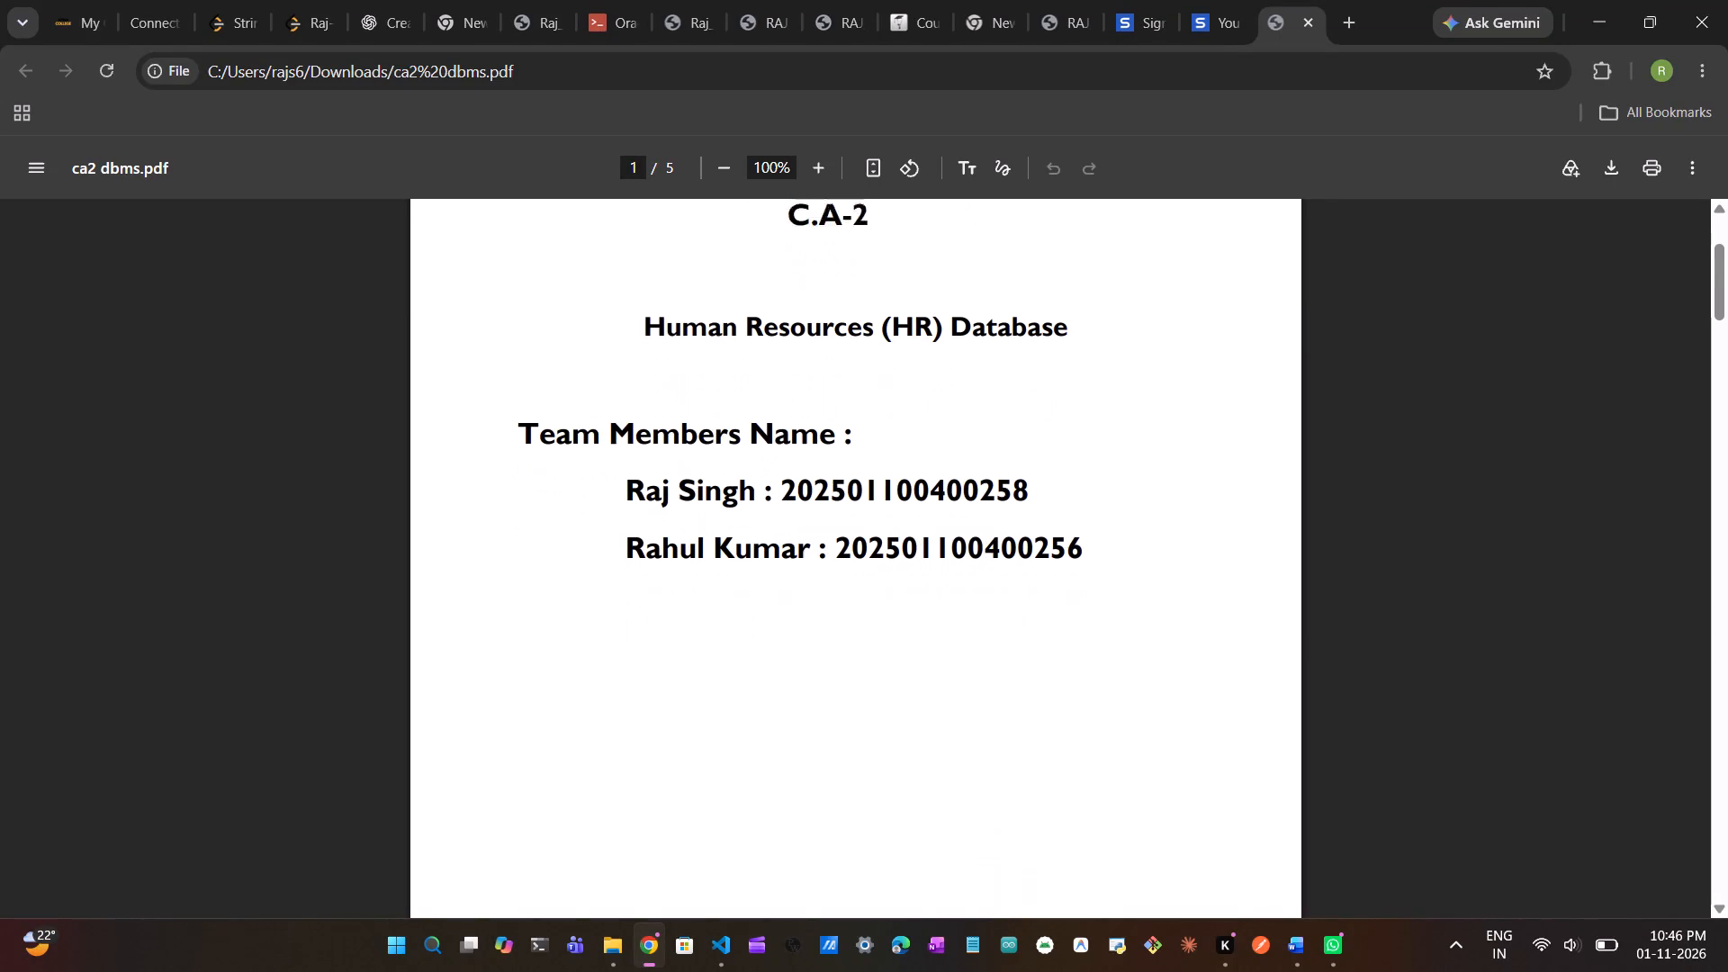
{"action": "scroll", "coordinate": [772, 737], "scroll_direction": "down", "scroll_amount": 3}
{"action": "scroll", "coordinate": [772, 737], "scroll_direction": "up", "scroll_amount": 1}
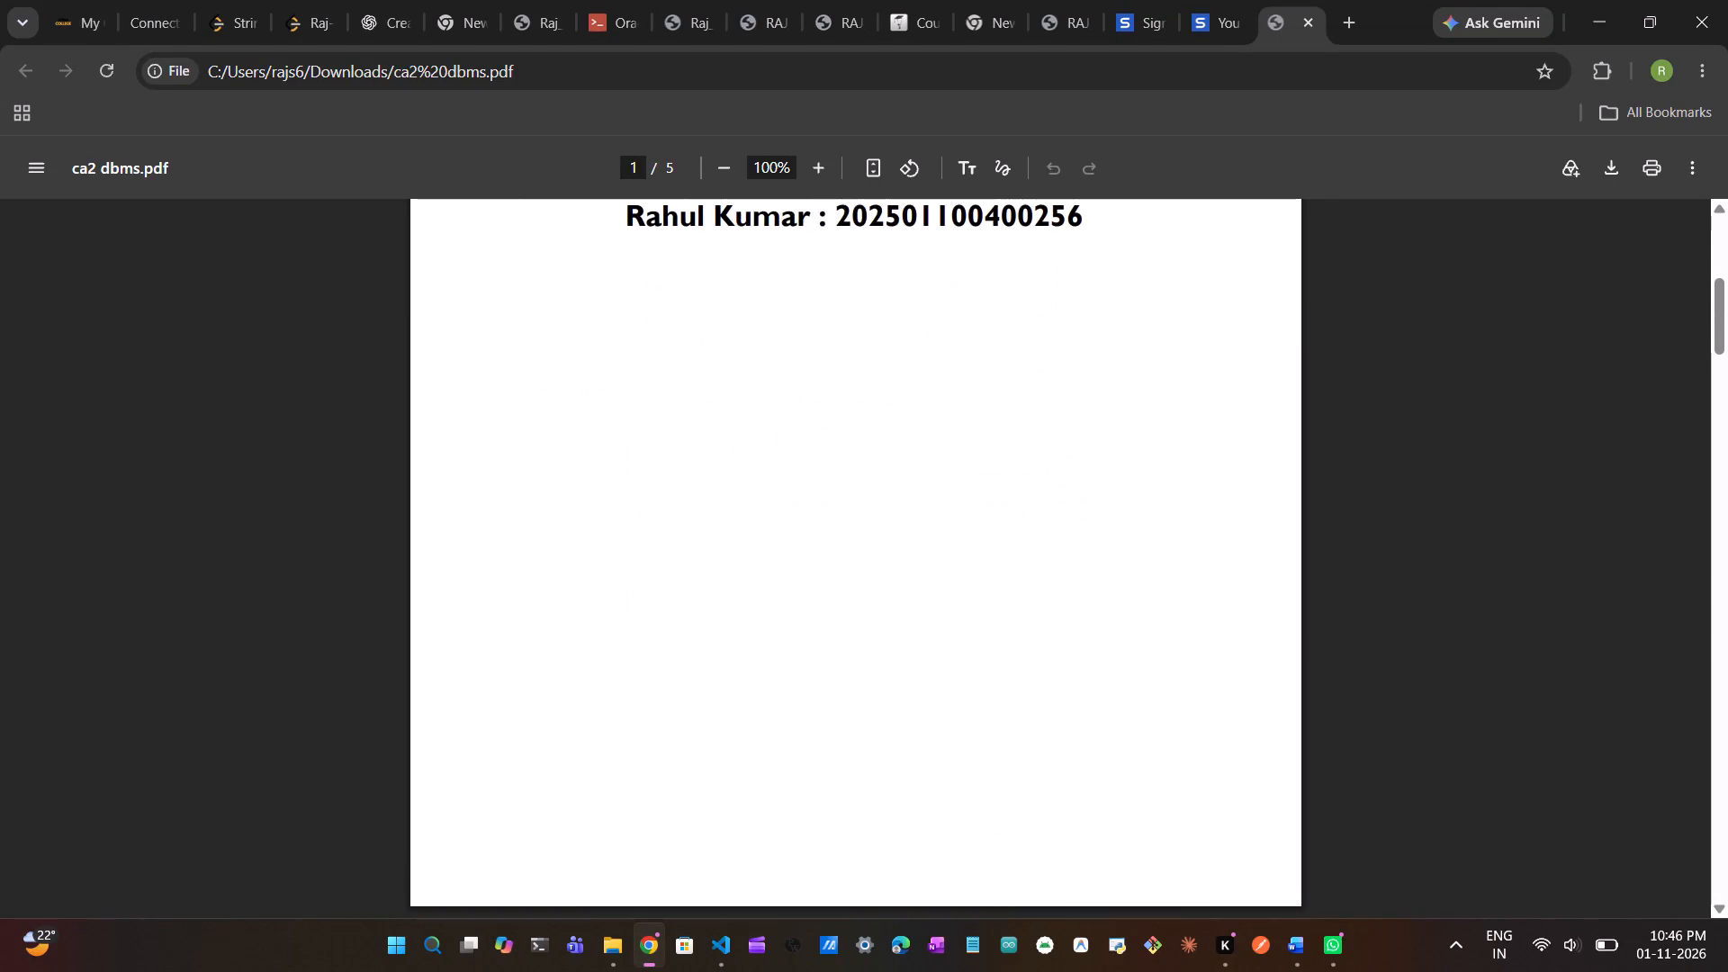
{"action": "scroll", "coordinate": [772, 737], "scroll_direction": "up", "scroll_amount": 1}
{"action": "scroll", "coordinate": [772, 737], "scroll_direction": "down", "scroll_amount": 3}
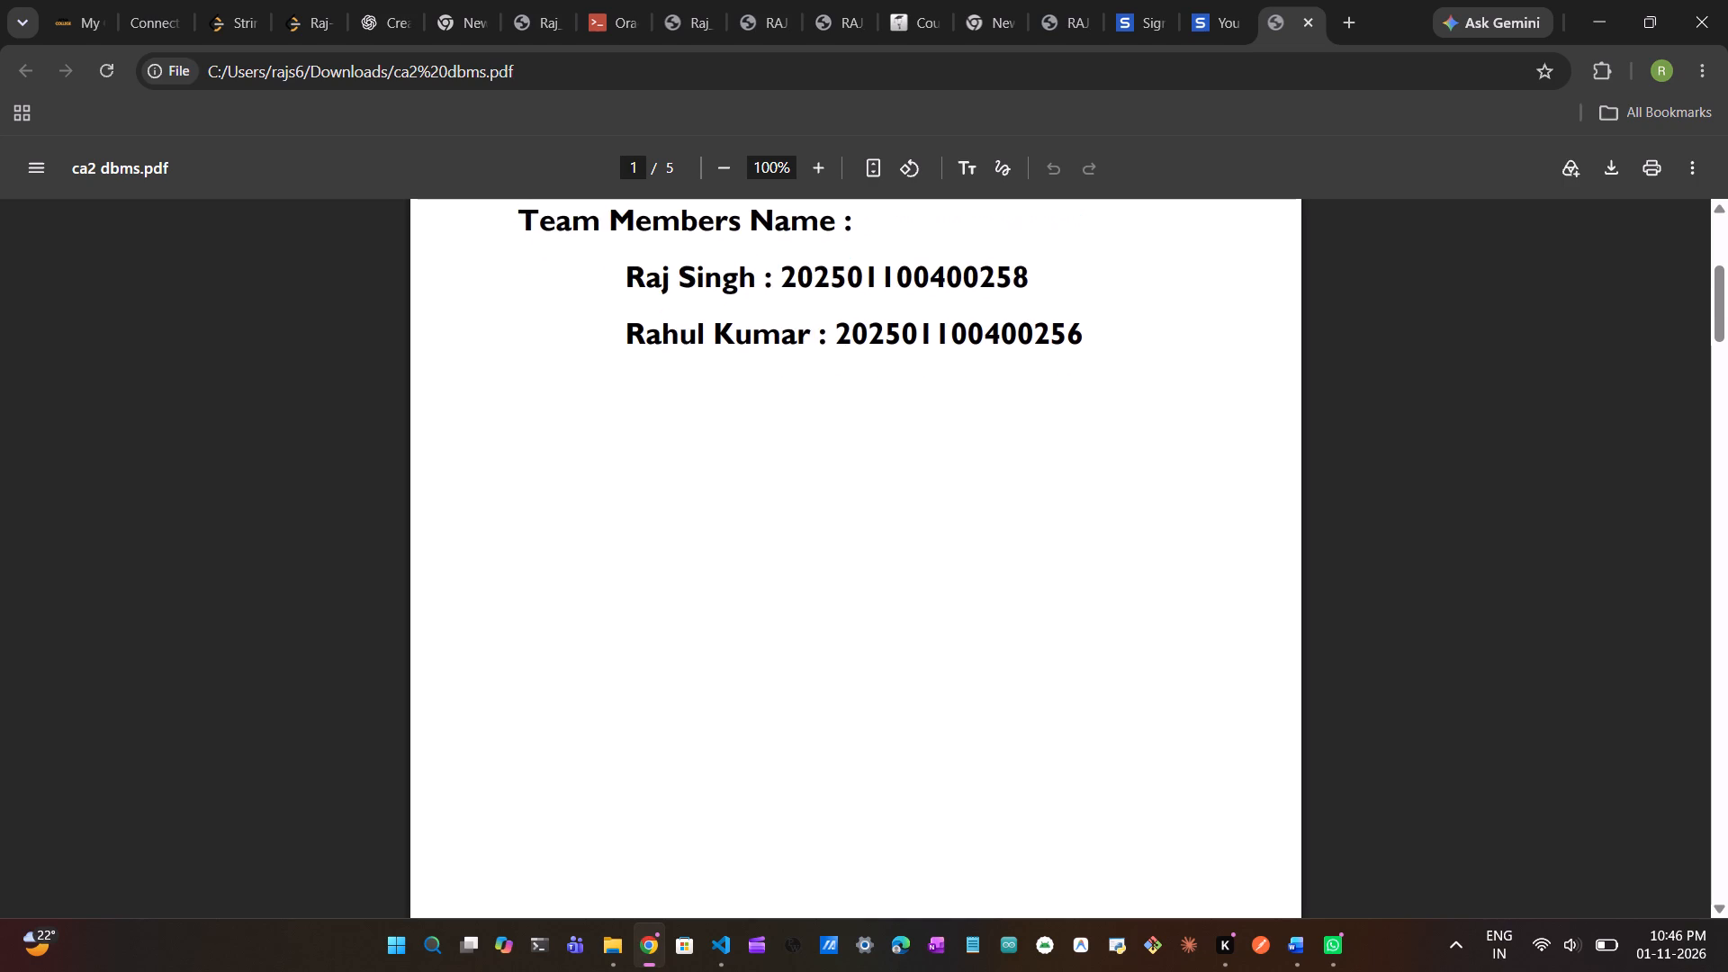
{"action": "scroll", "coordinate": [772, 737], "scroll_direction": "down", "scroll_amount": 4}
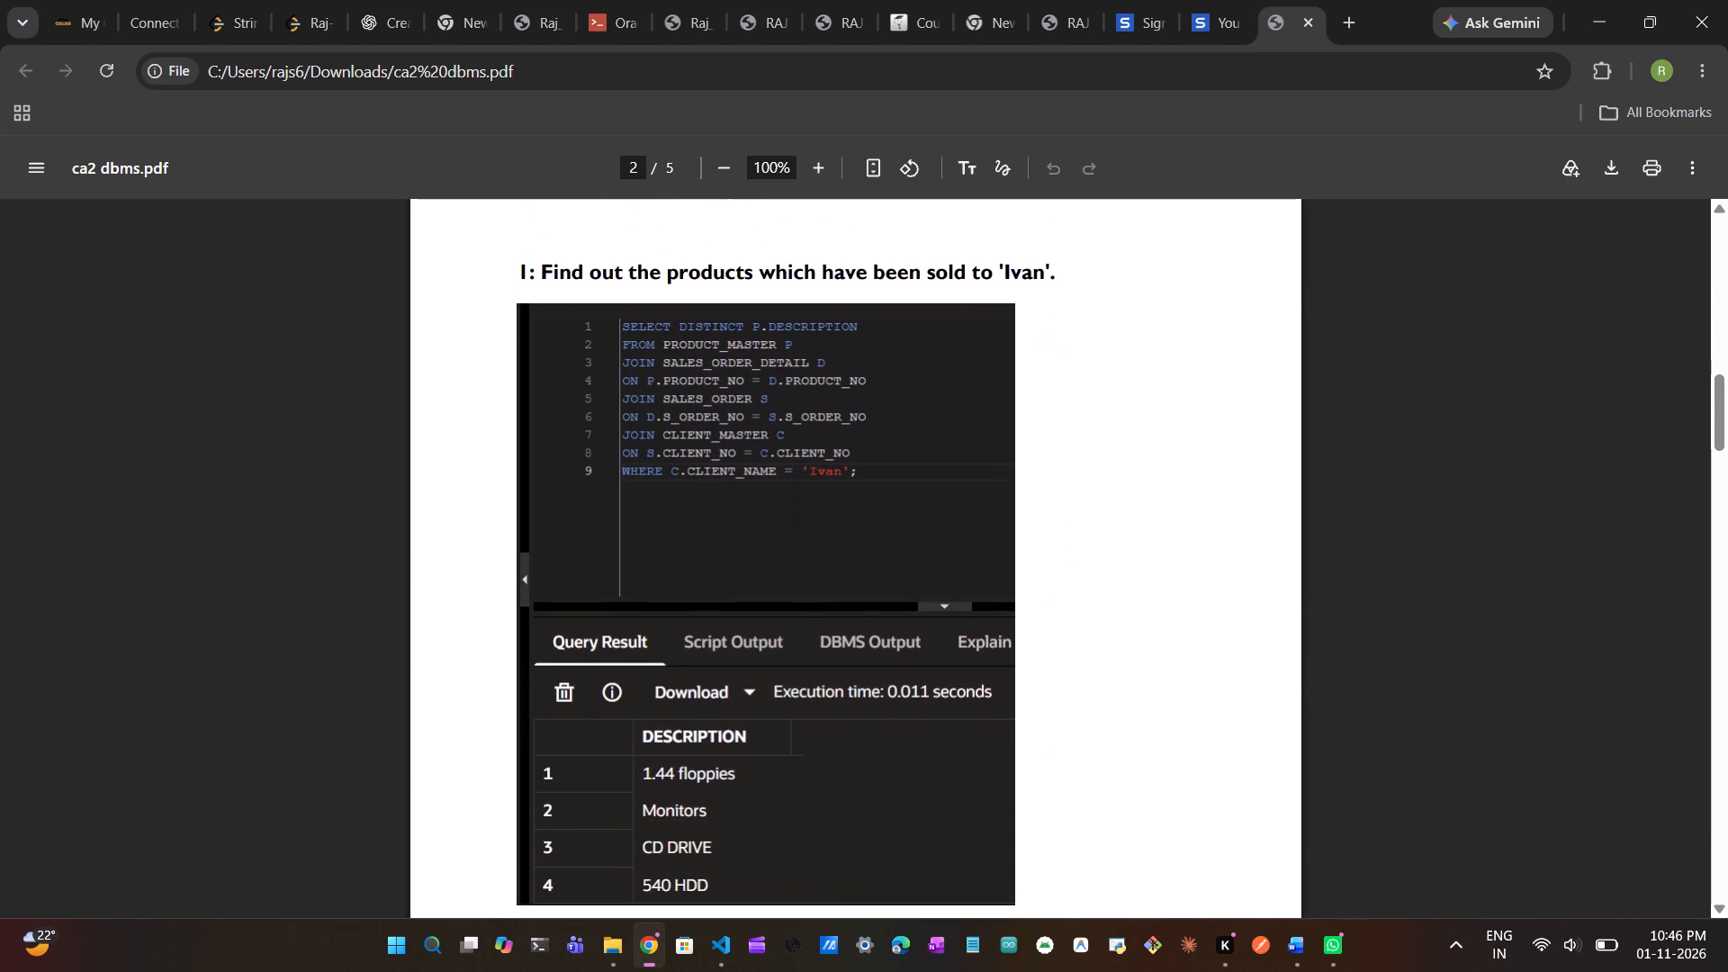
{"action": "scroll", "coordinate": [772, 737], "scroll_direction": "down", "scroll_amount": 7}
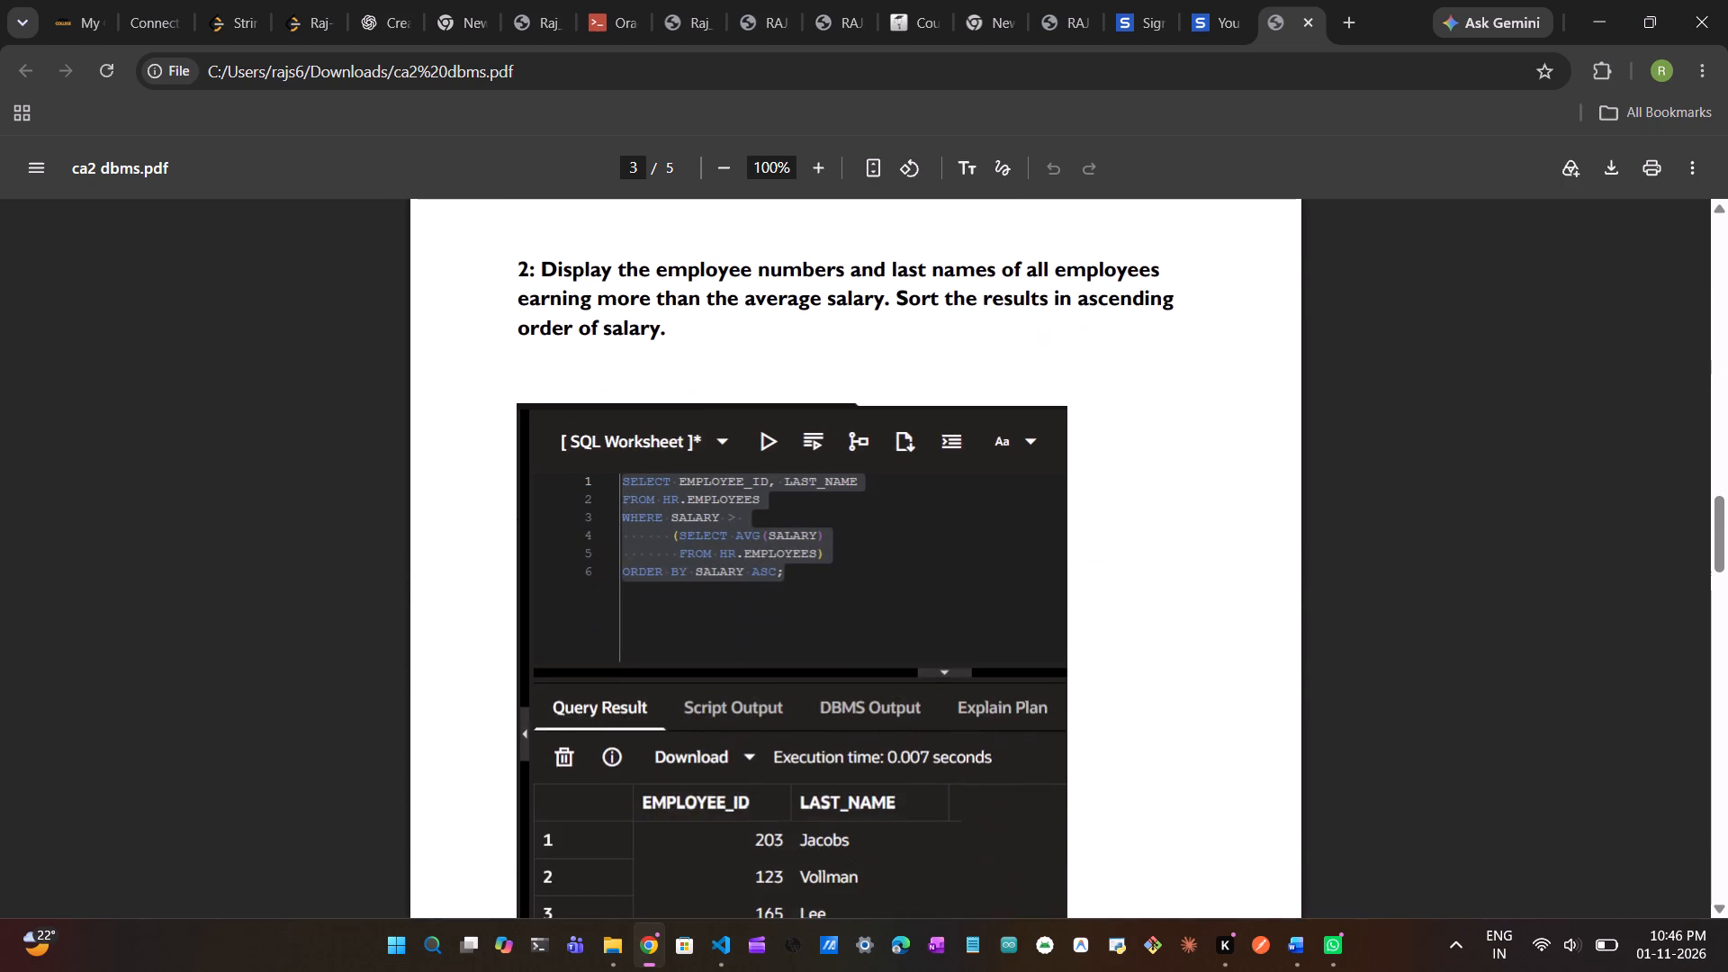